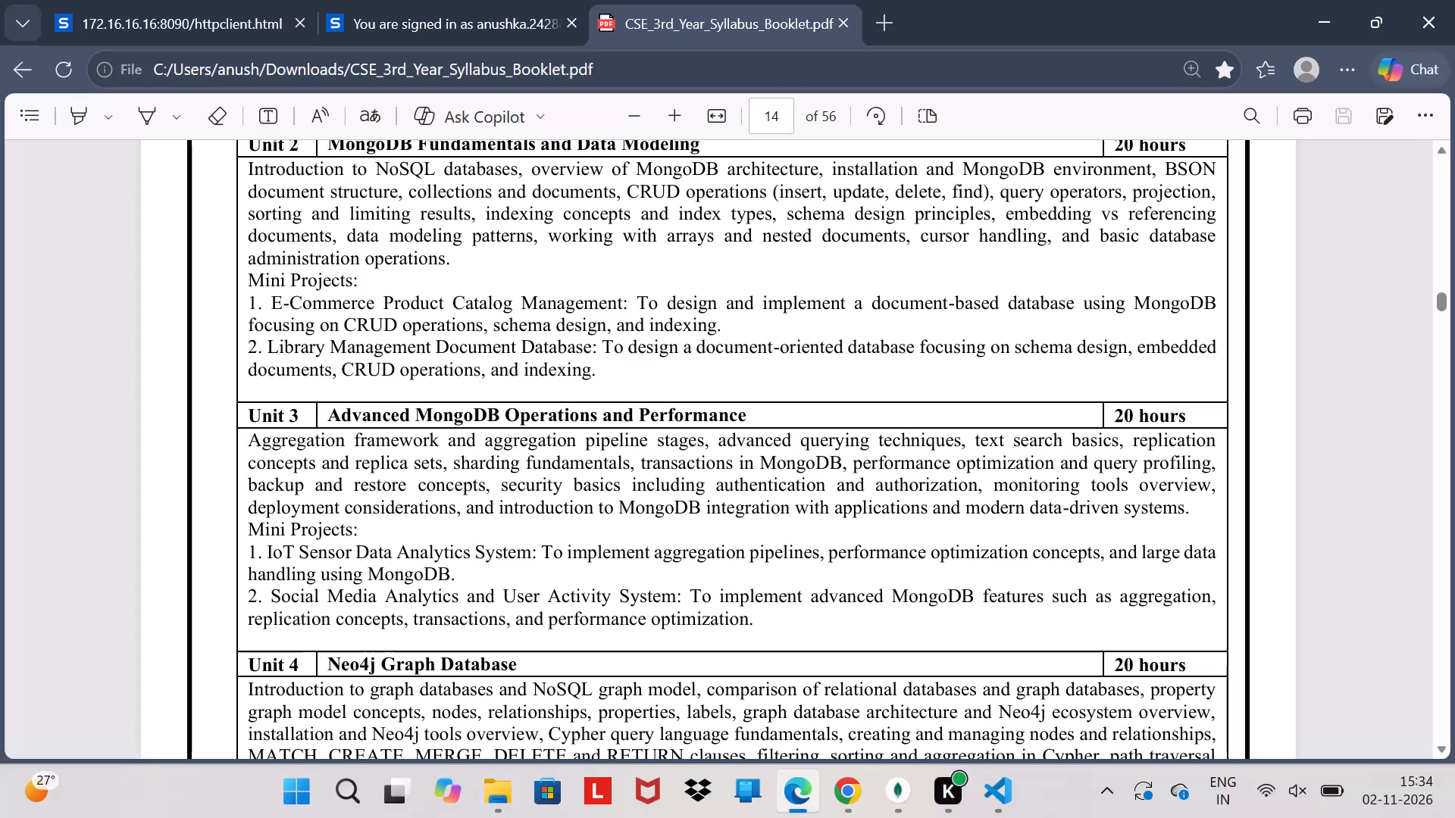
drag(1129, 446, 412, 471)
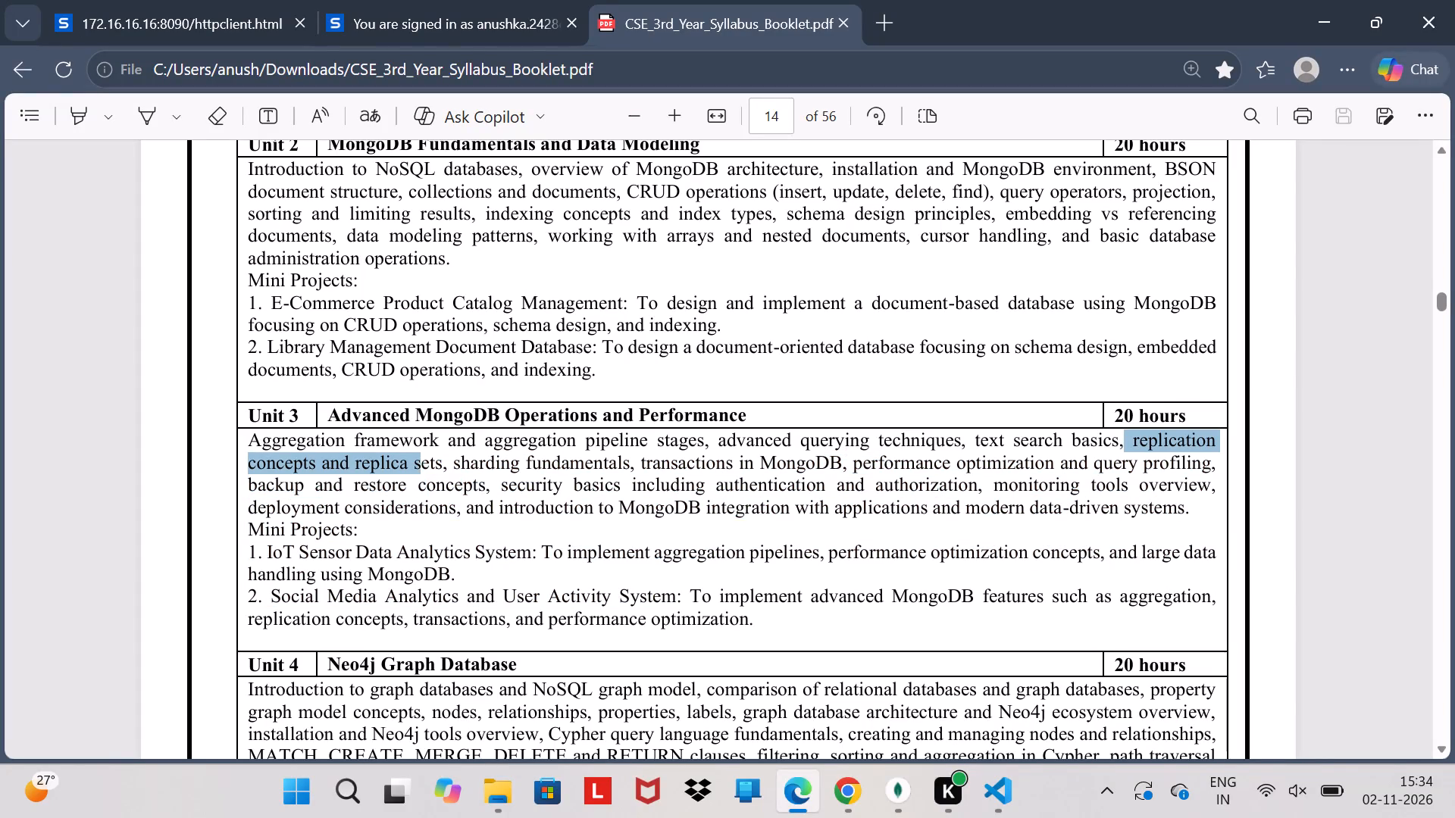
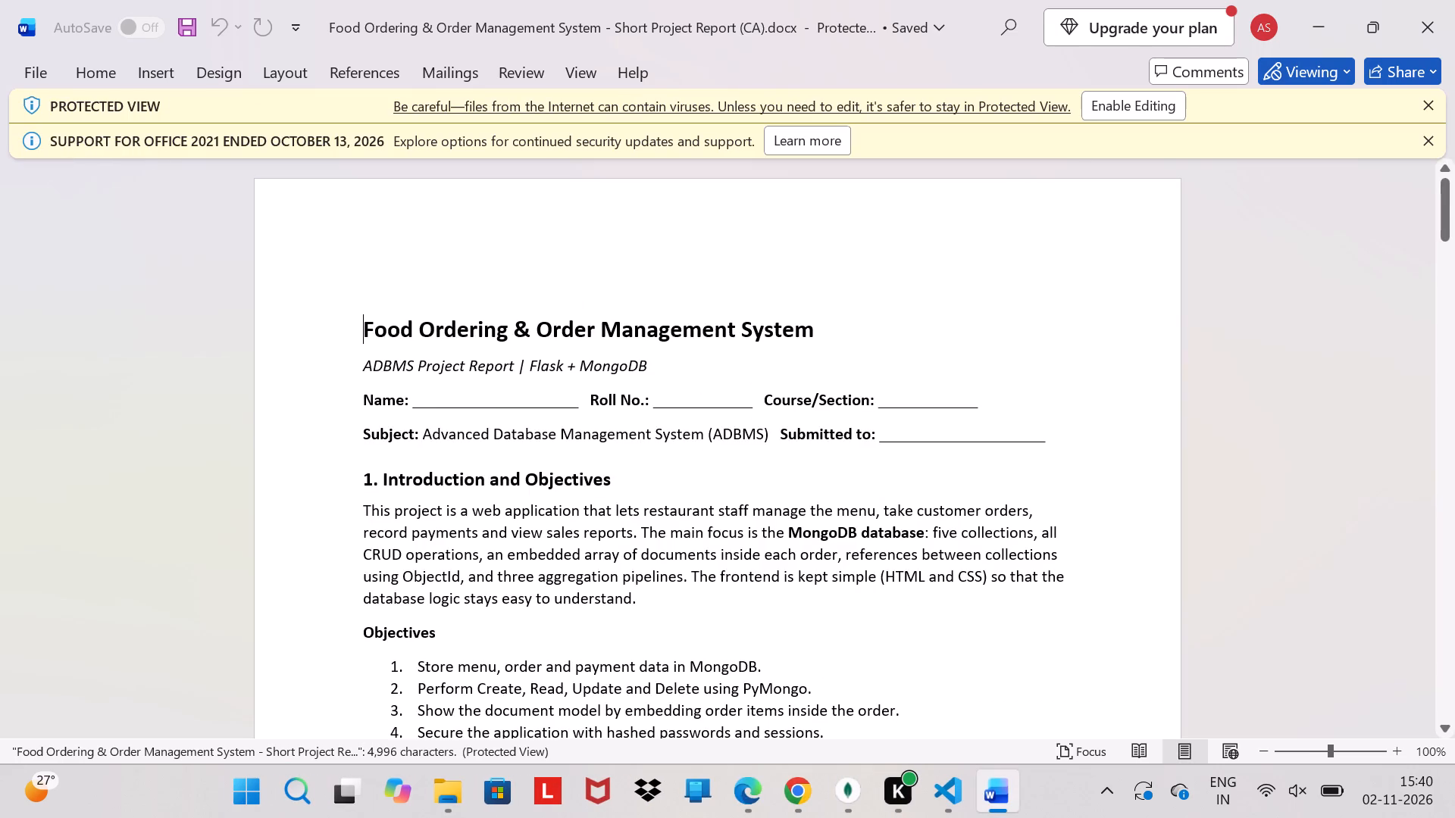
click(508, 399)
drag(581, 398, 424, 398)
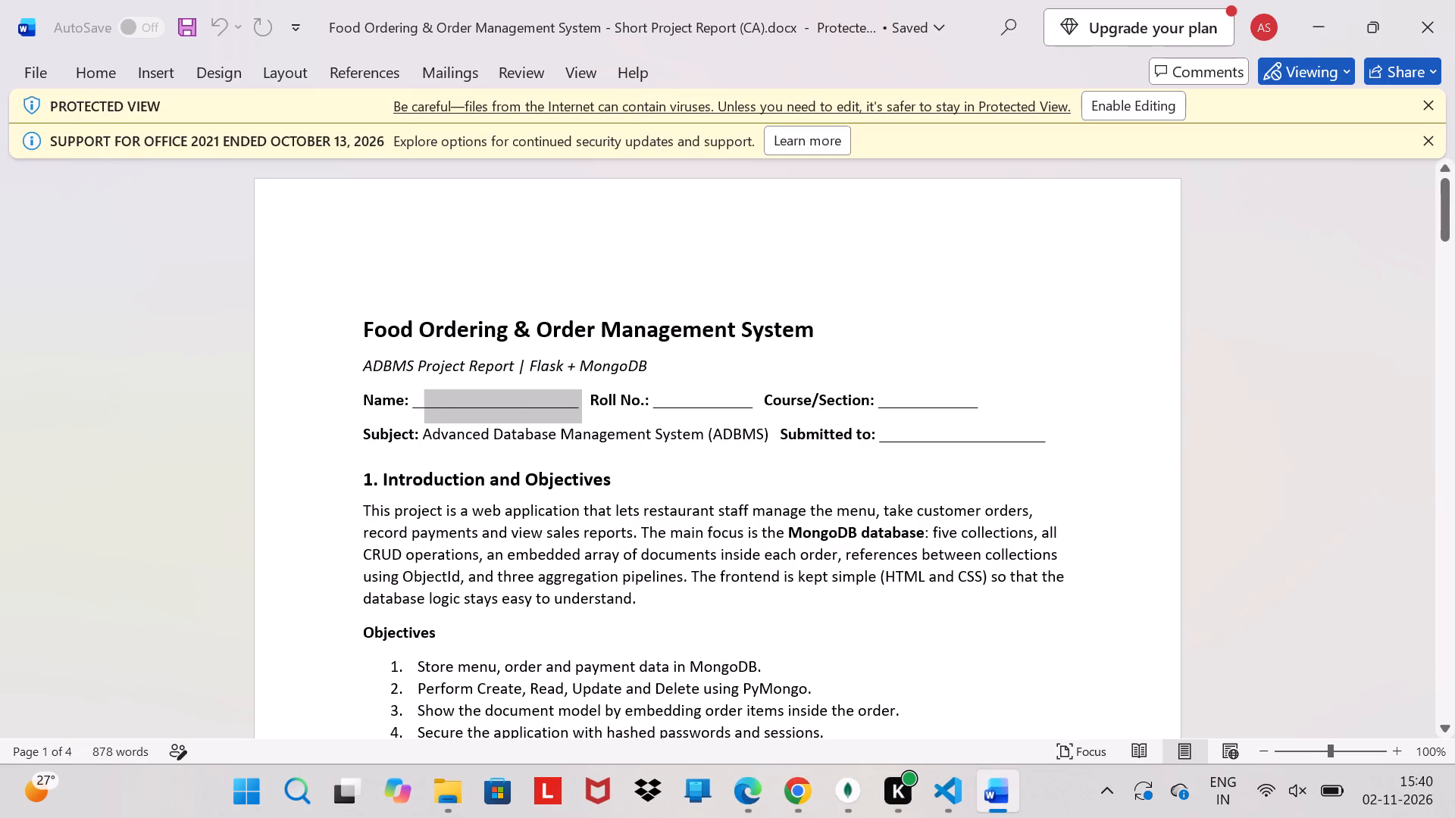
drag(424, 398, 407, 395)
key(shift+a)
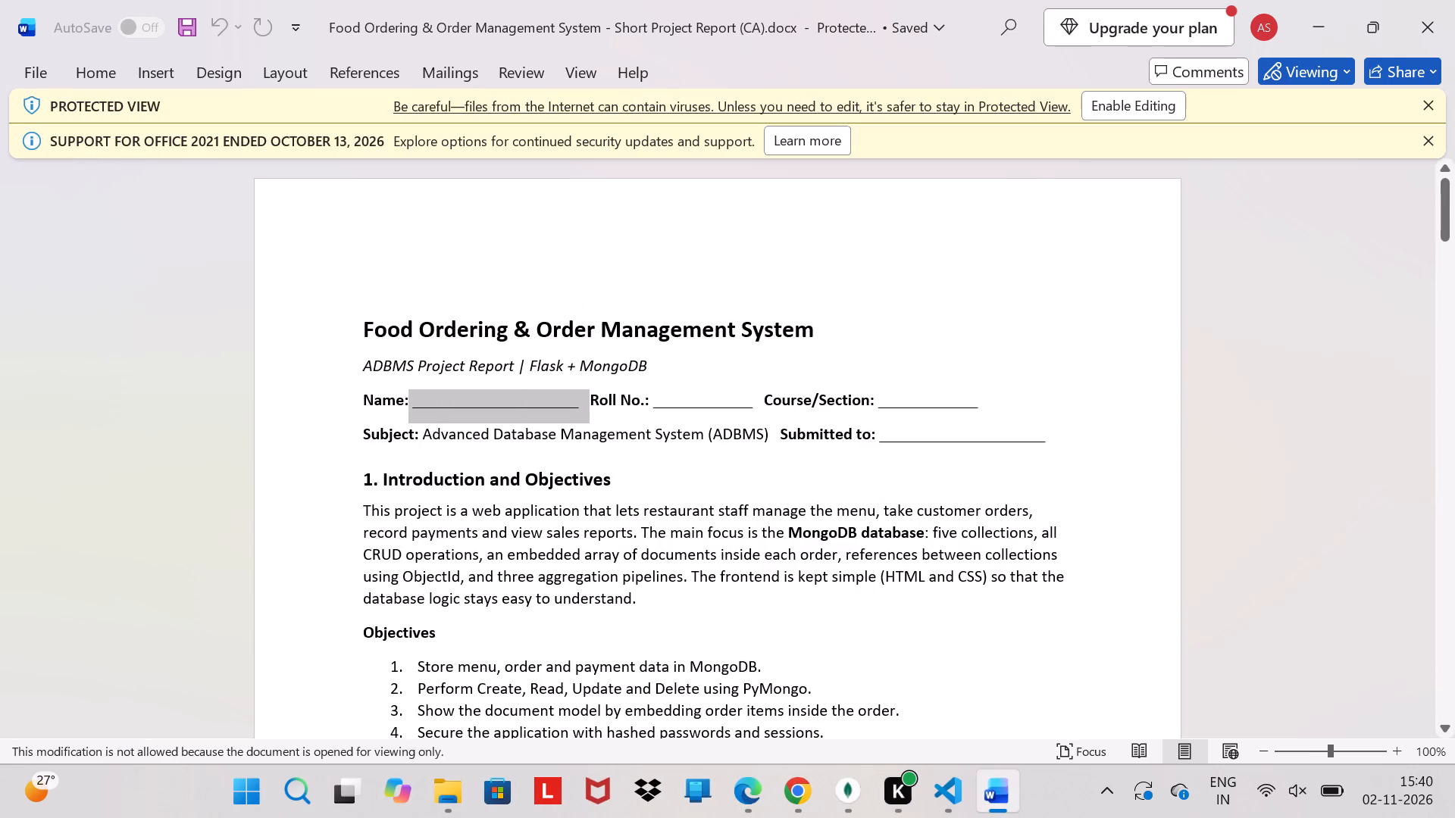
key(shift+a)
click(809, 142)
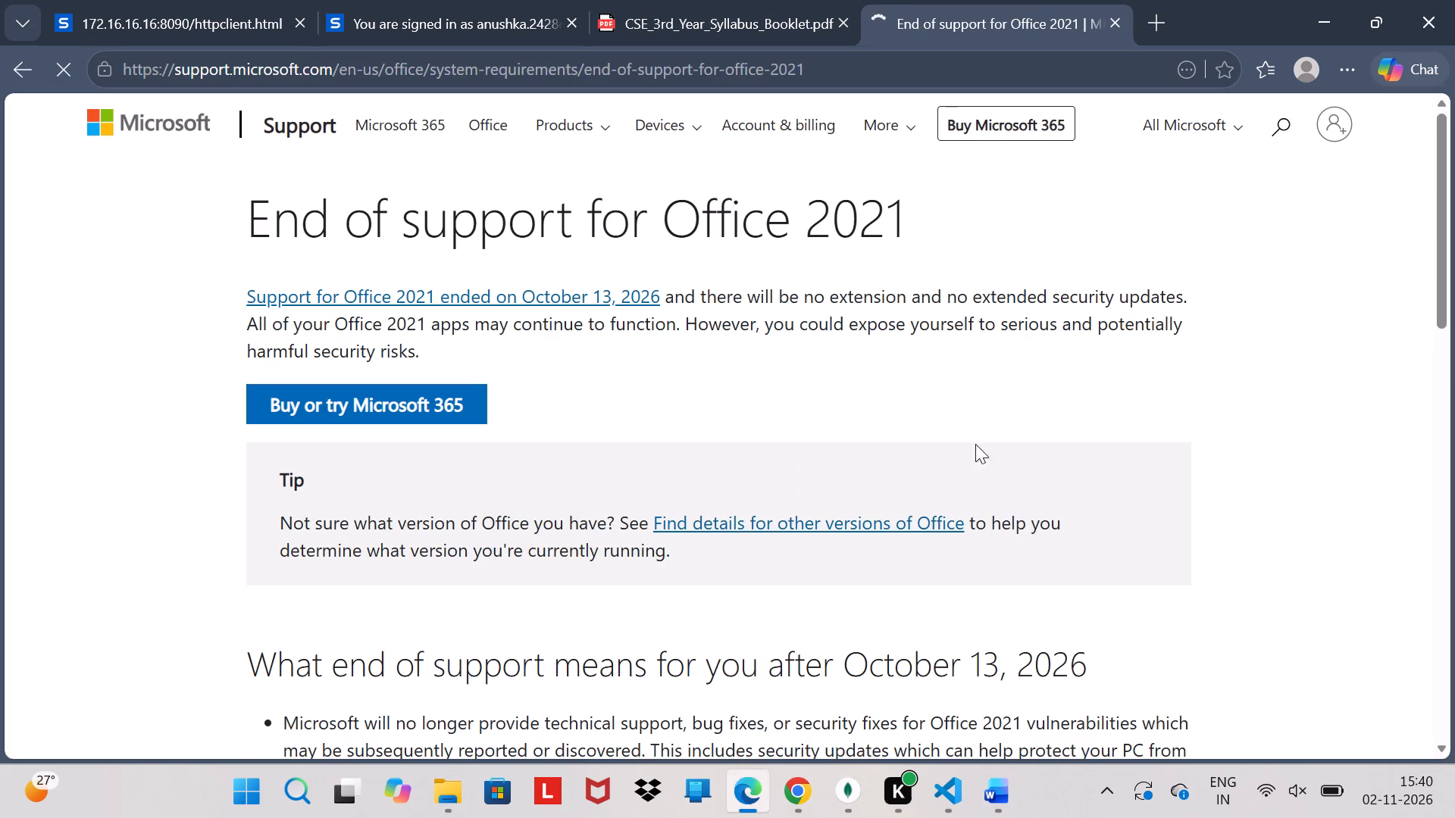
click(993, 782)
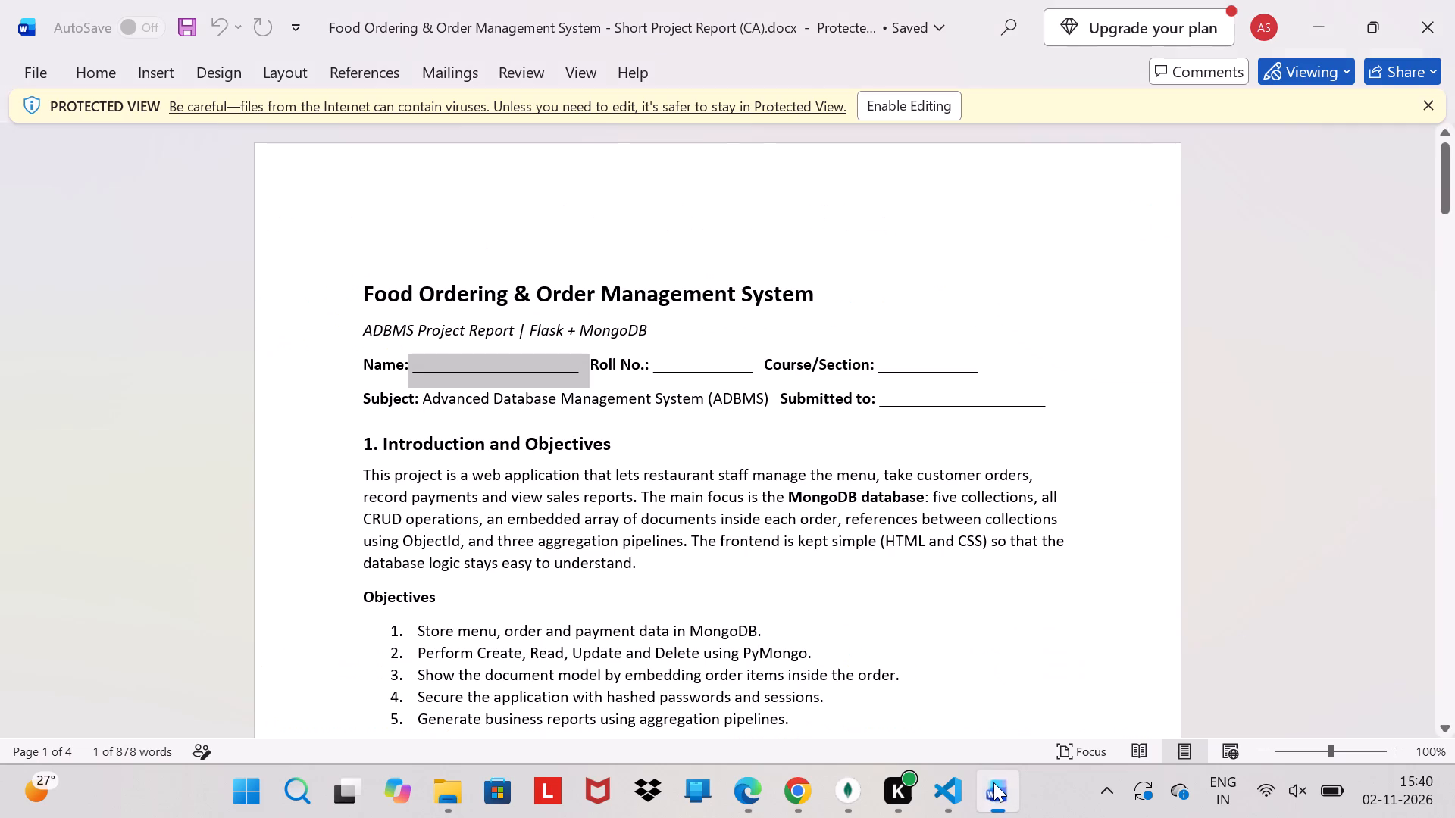
Enable editing of the report and centre the title "Food Ordering & Order Management System".
click(886, 108)
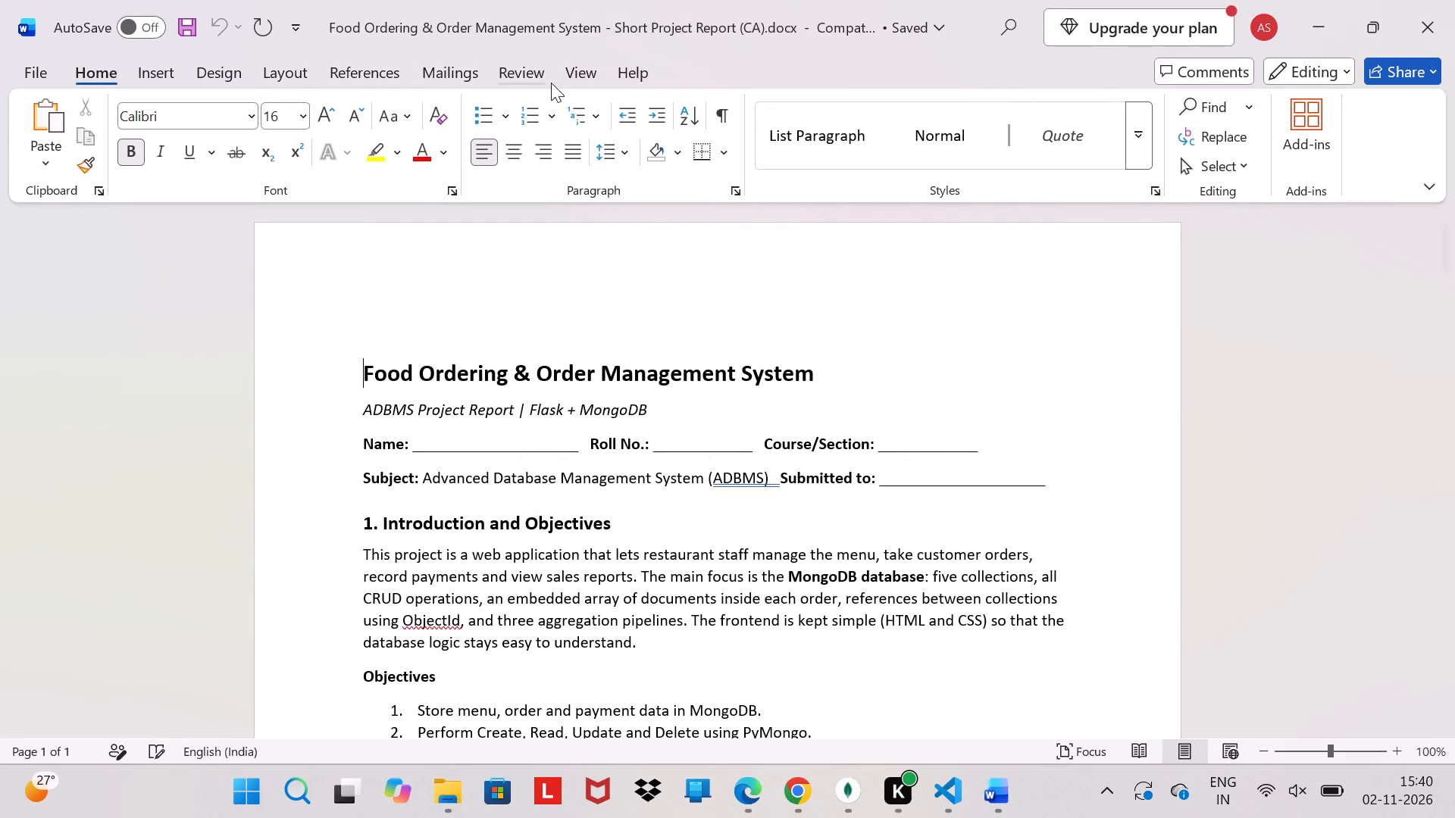
click(518, 153)
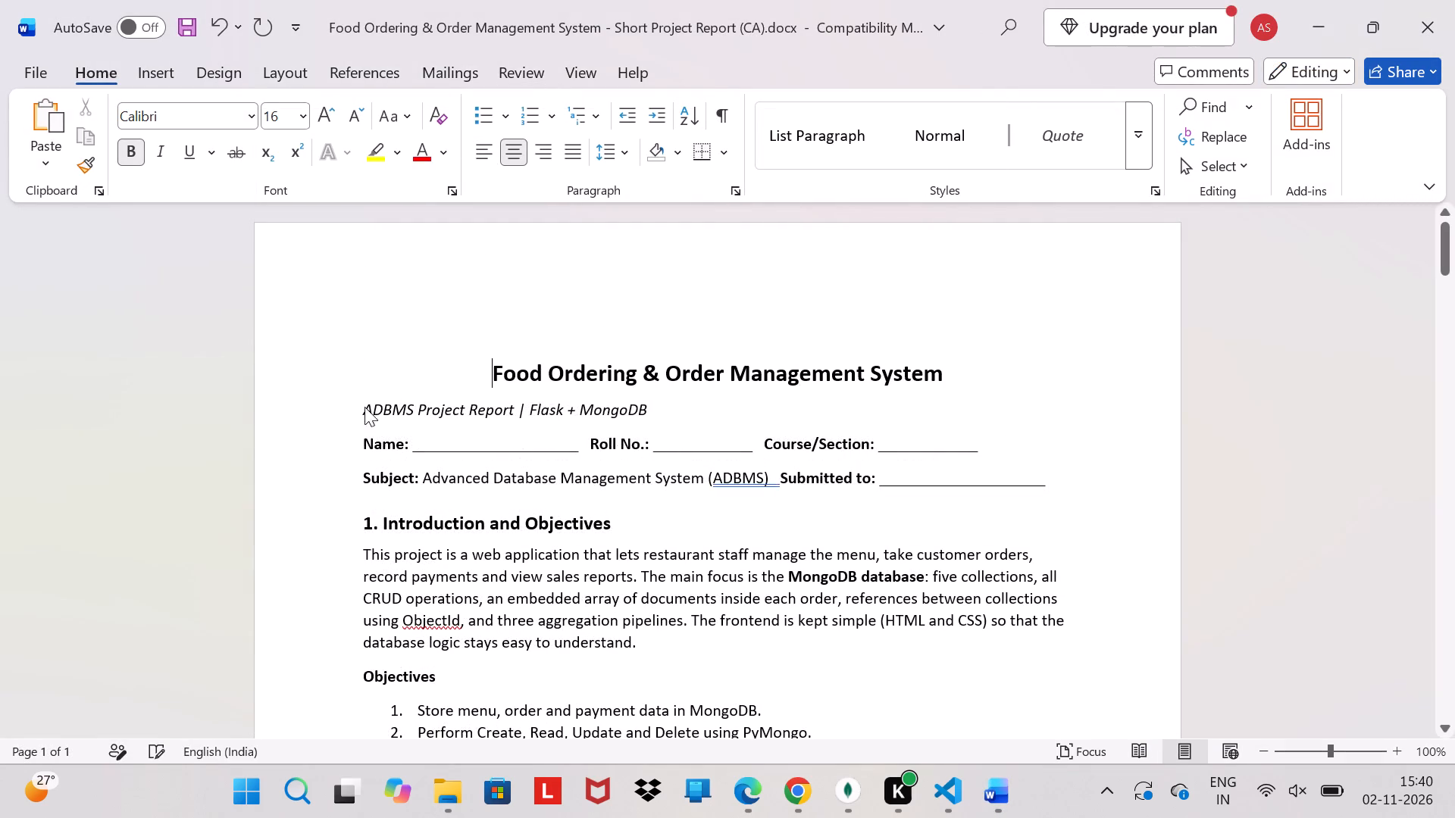
Remove "| Flask + MongoDB" from the subtitle so it reads "ADBMS Project Report", and centre that line.
click(365, 405)
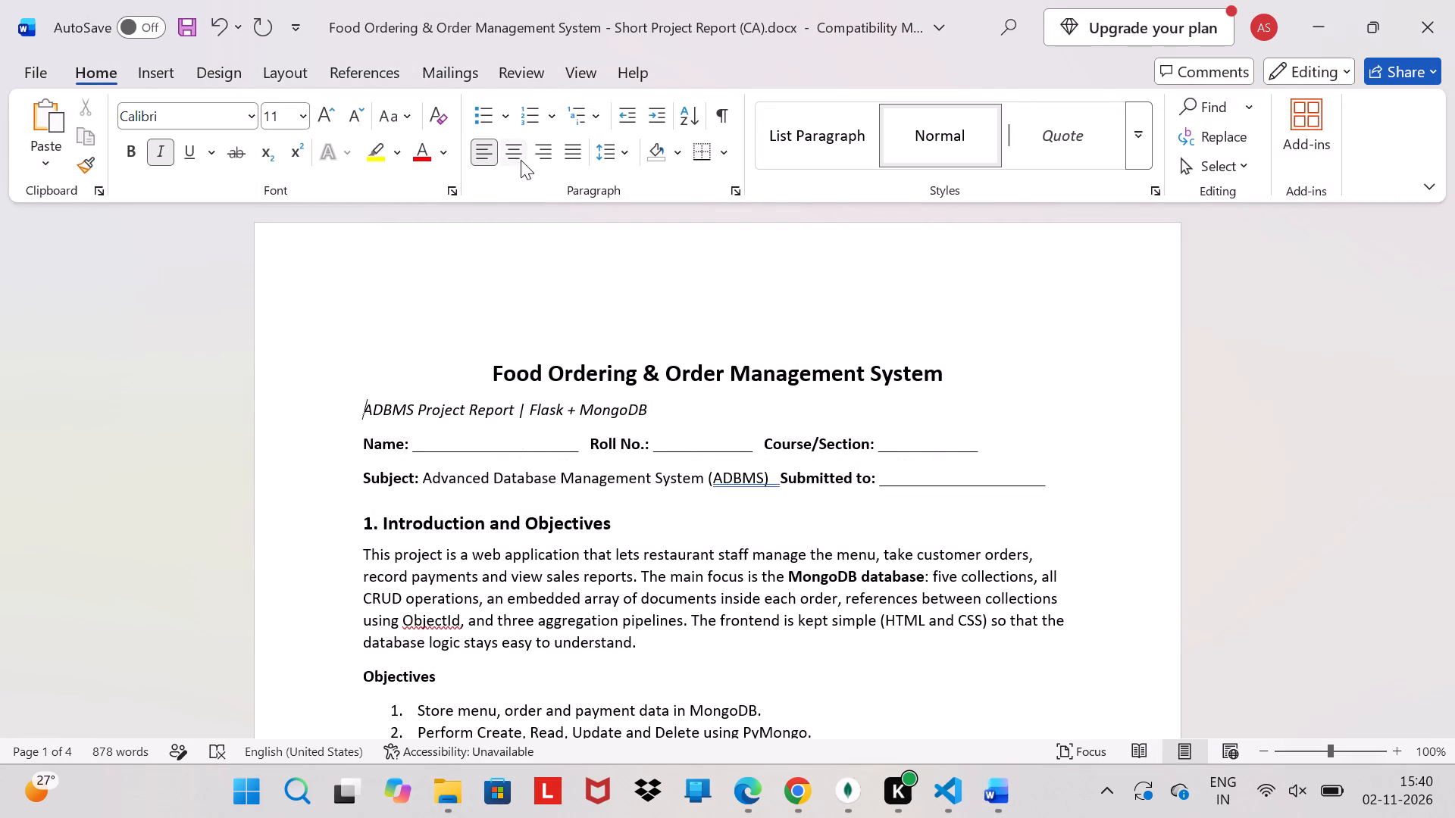
drag(673, 409, 420, 414)
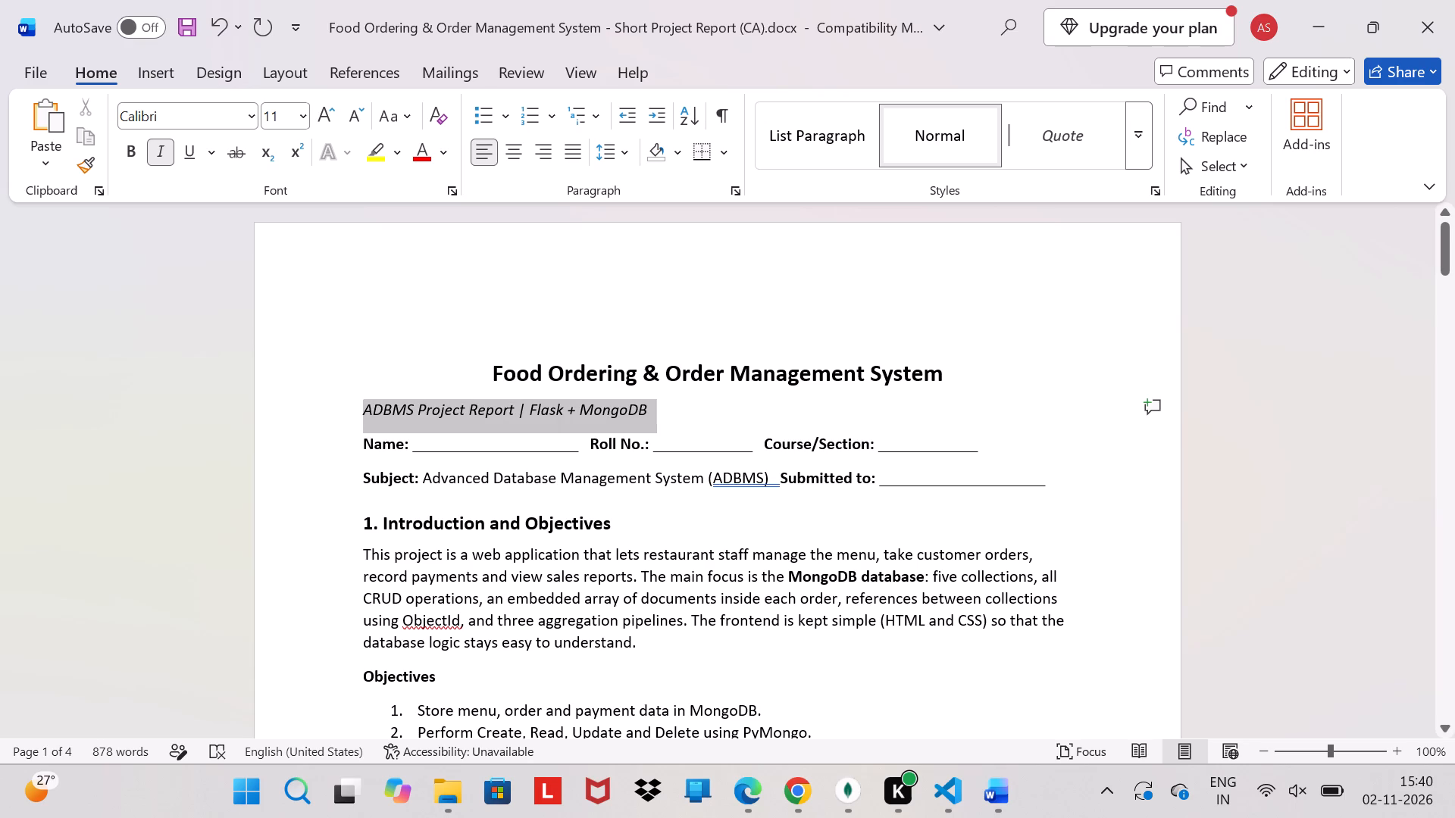
drag(420, 414, 525, 414)
key(BackSpace)
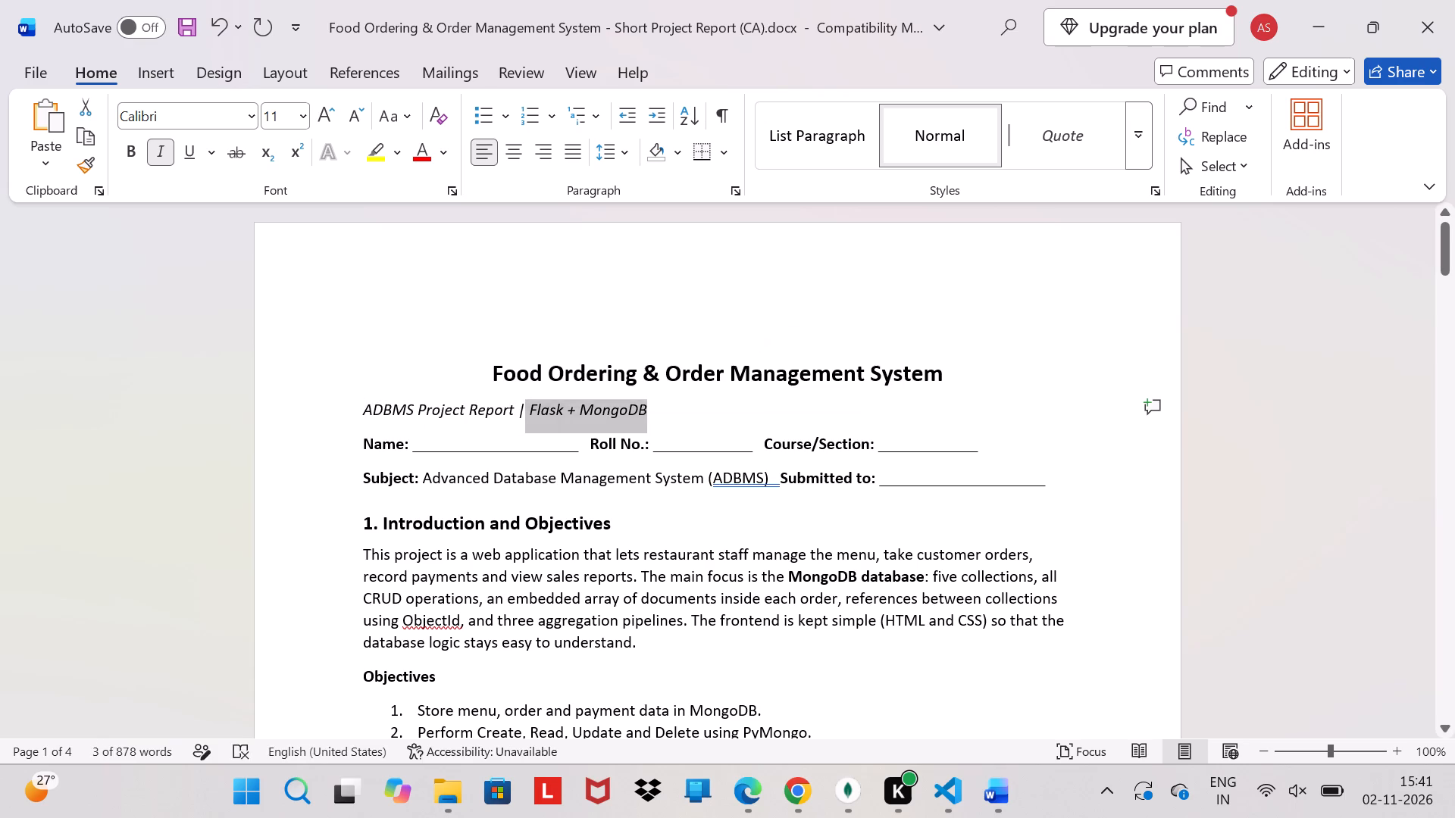
key(BackSpace)
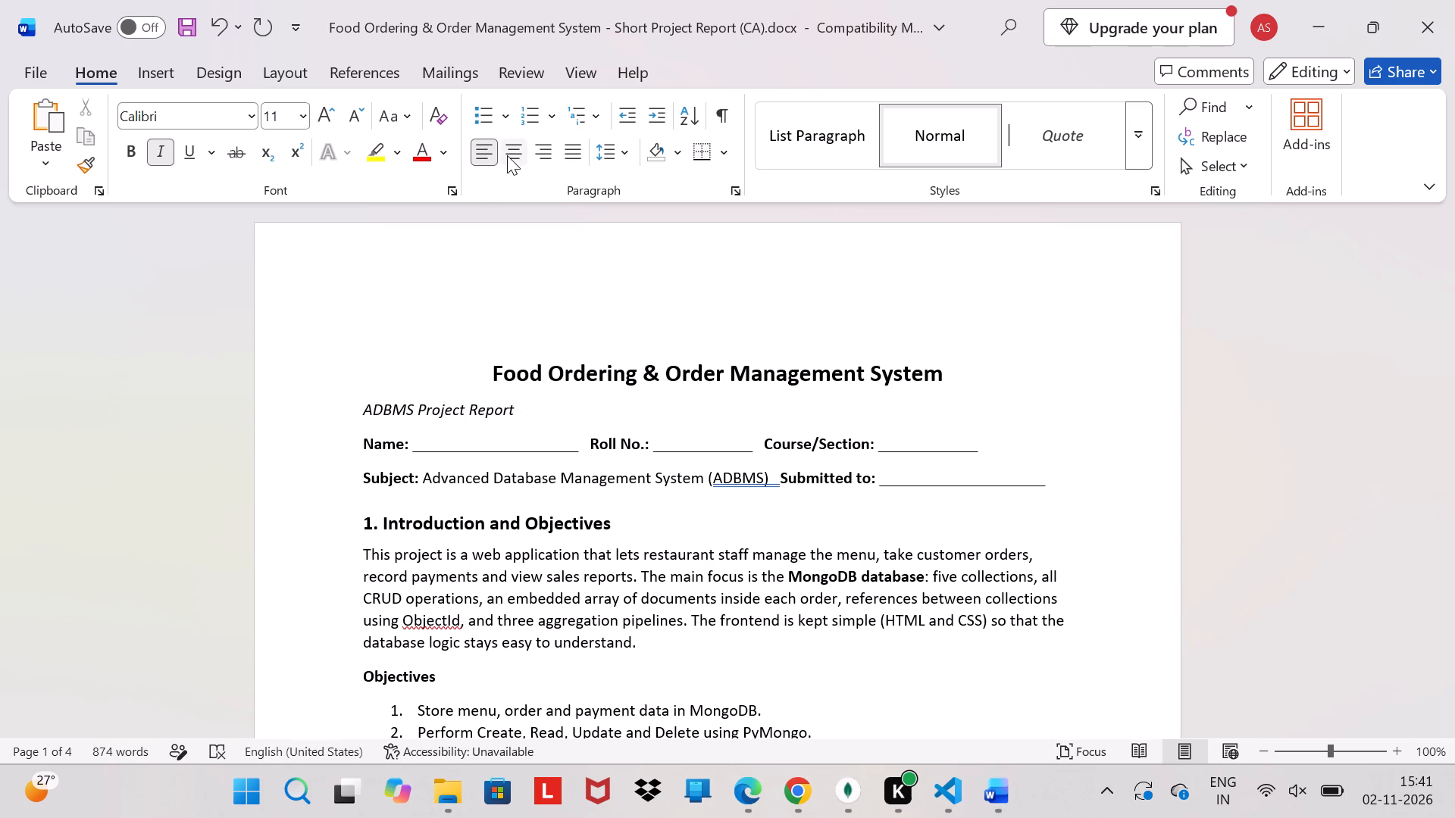
click(507, 155)
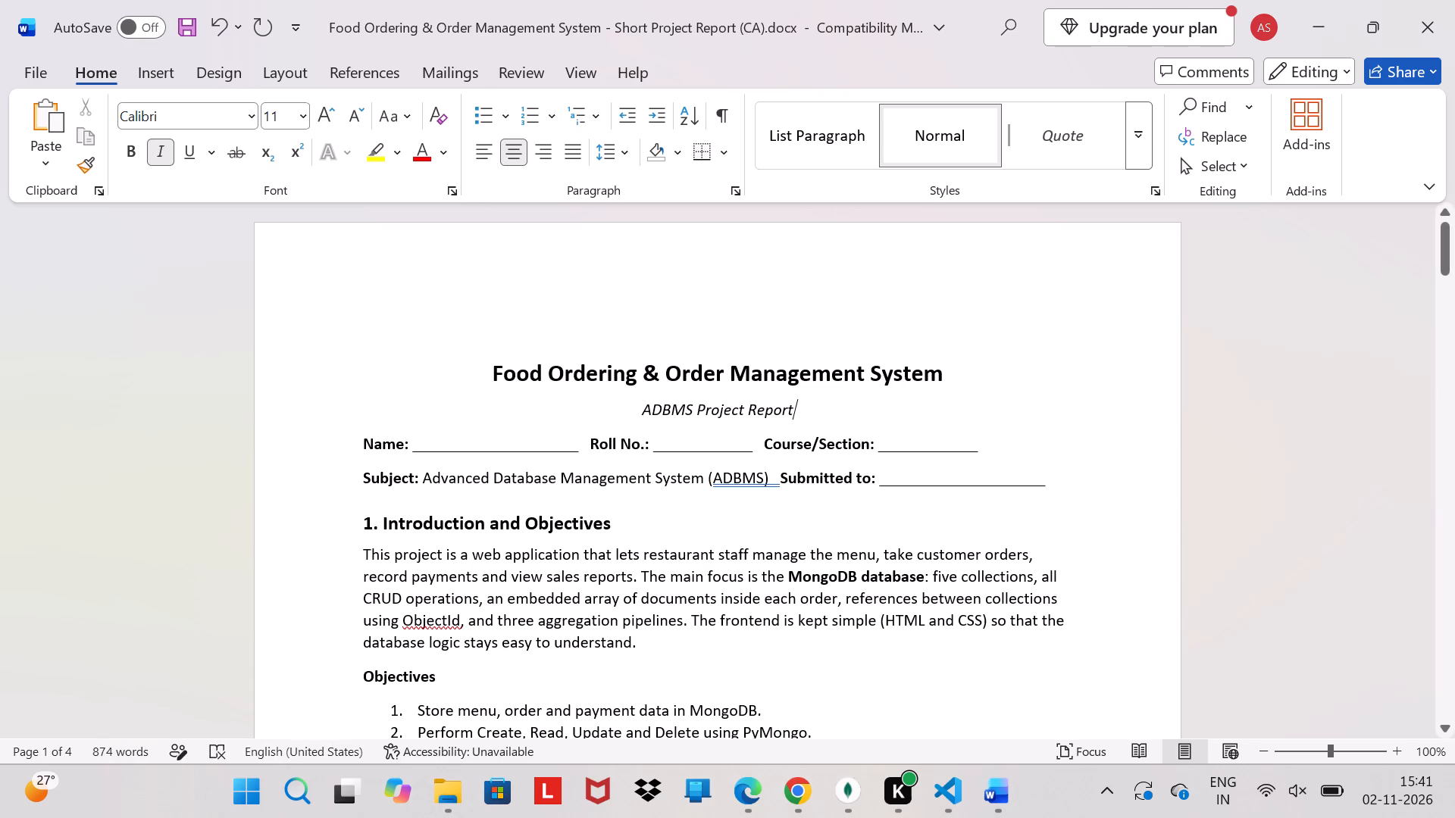
Replace the blank line after "Name:" with the student's full name.
click(580, 443)
click(525, 433)
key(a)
key(BackSpace)
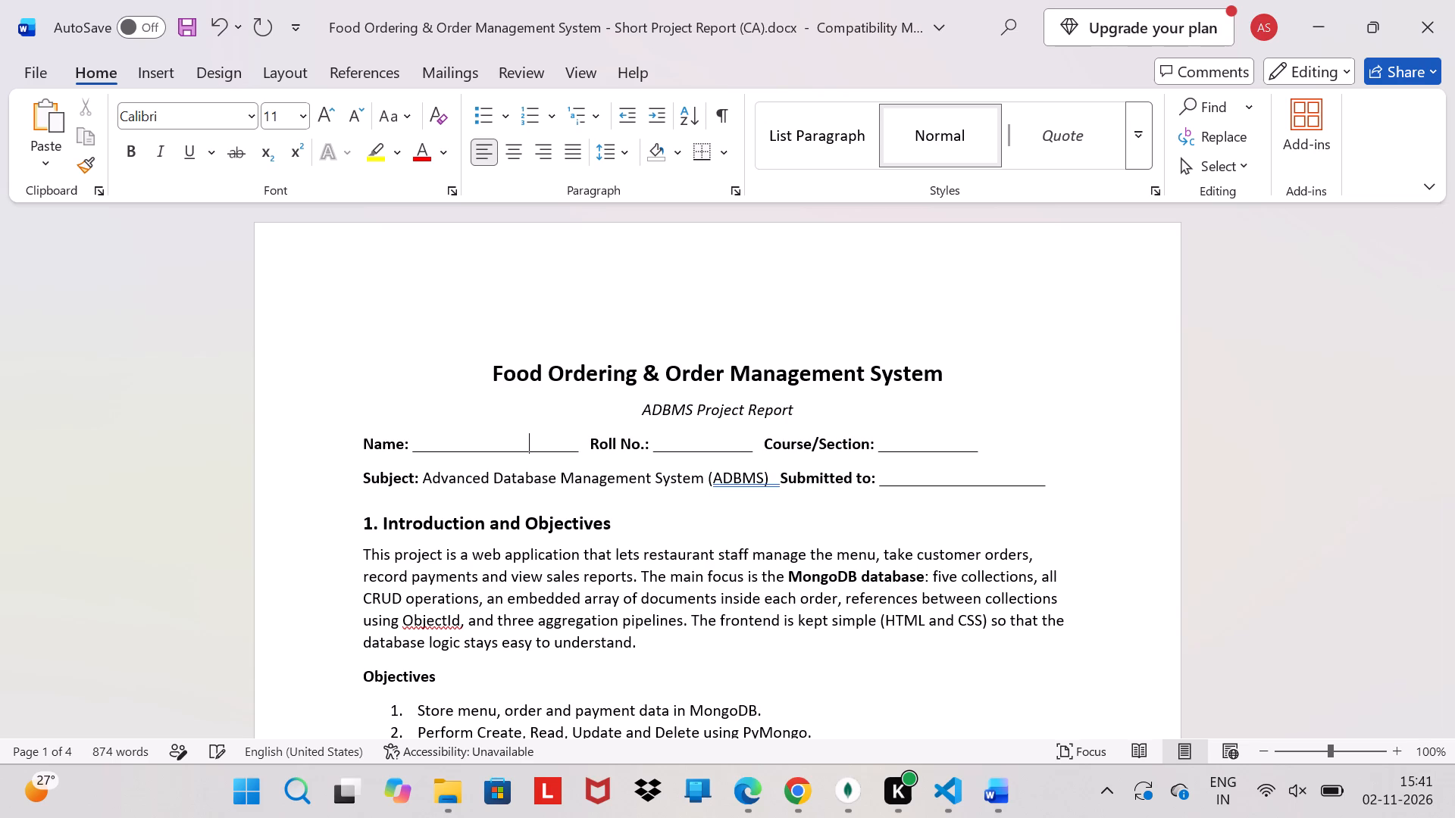
drag(580, 446, 432, 440)
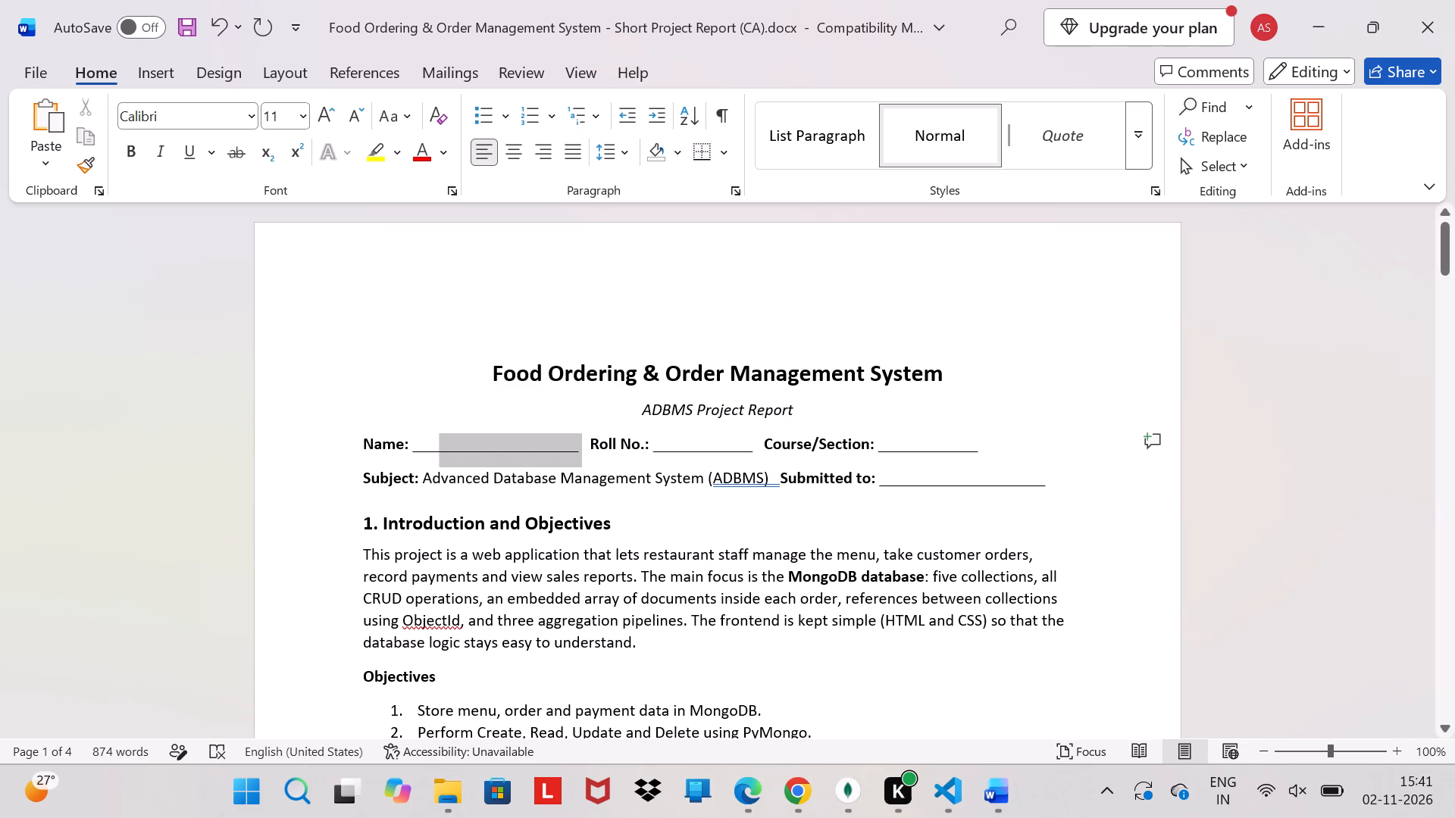
drag(432, 440, 413, 441)
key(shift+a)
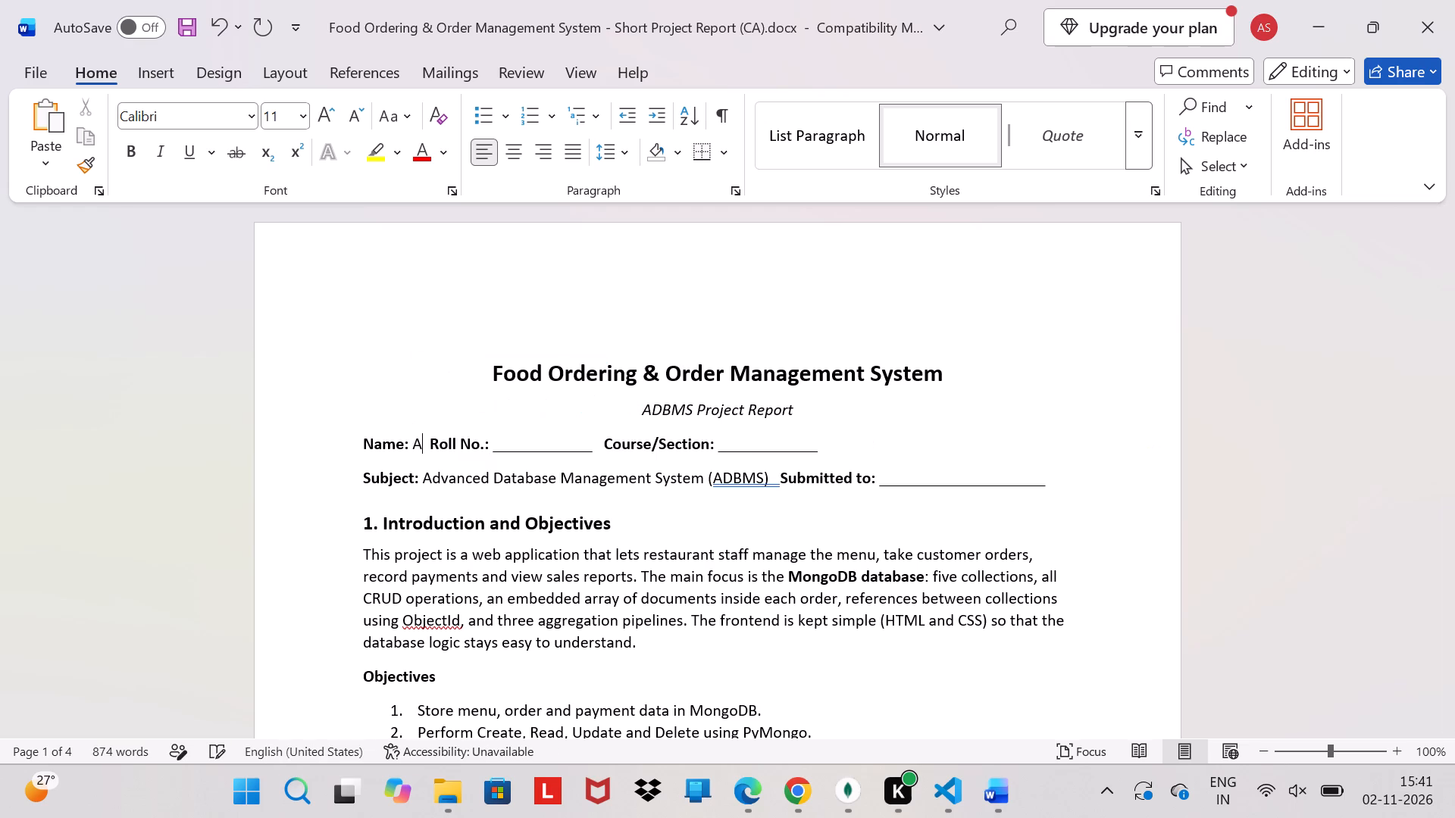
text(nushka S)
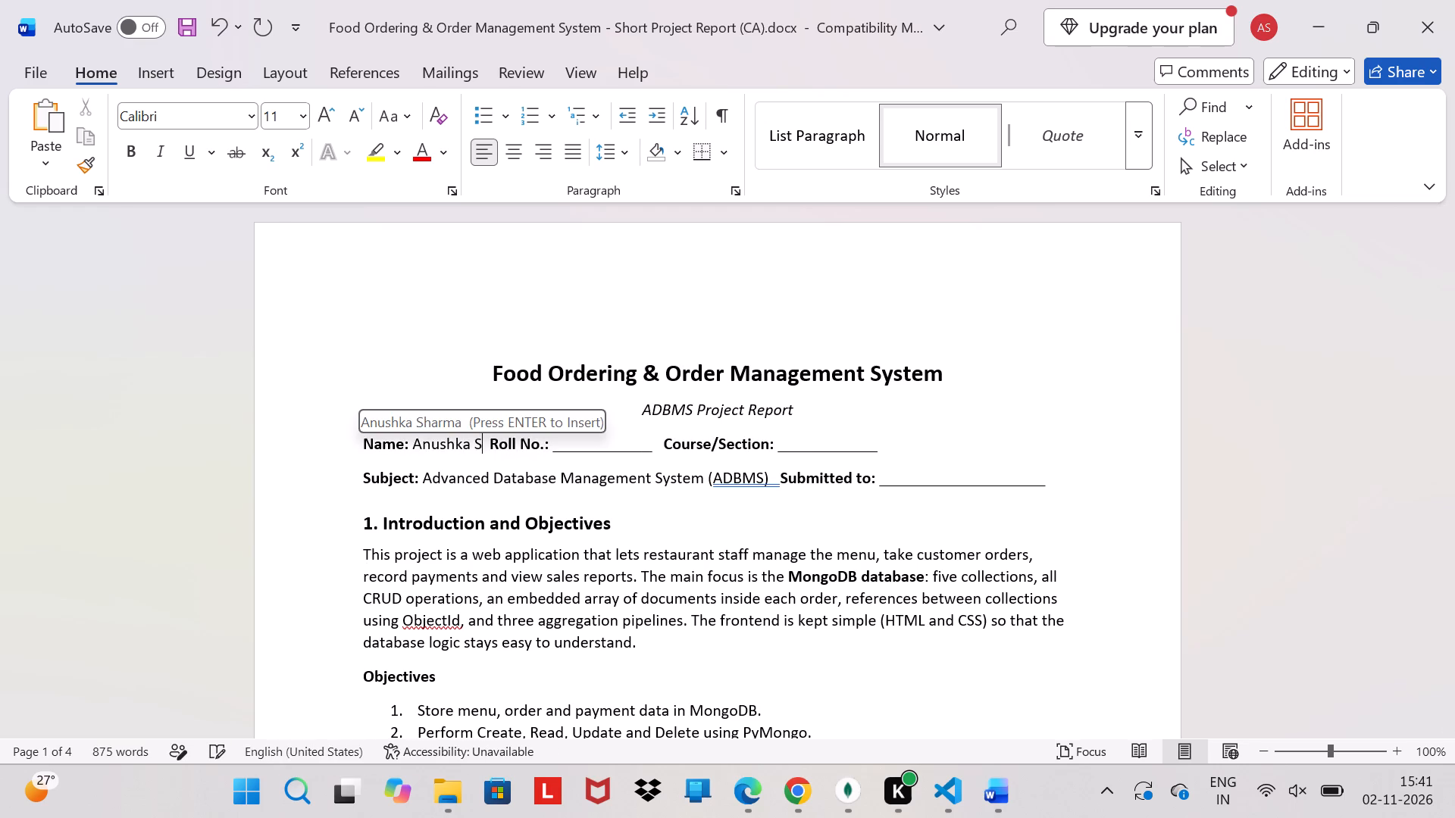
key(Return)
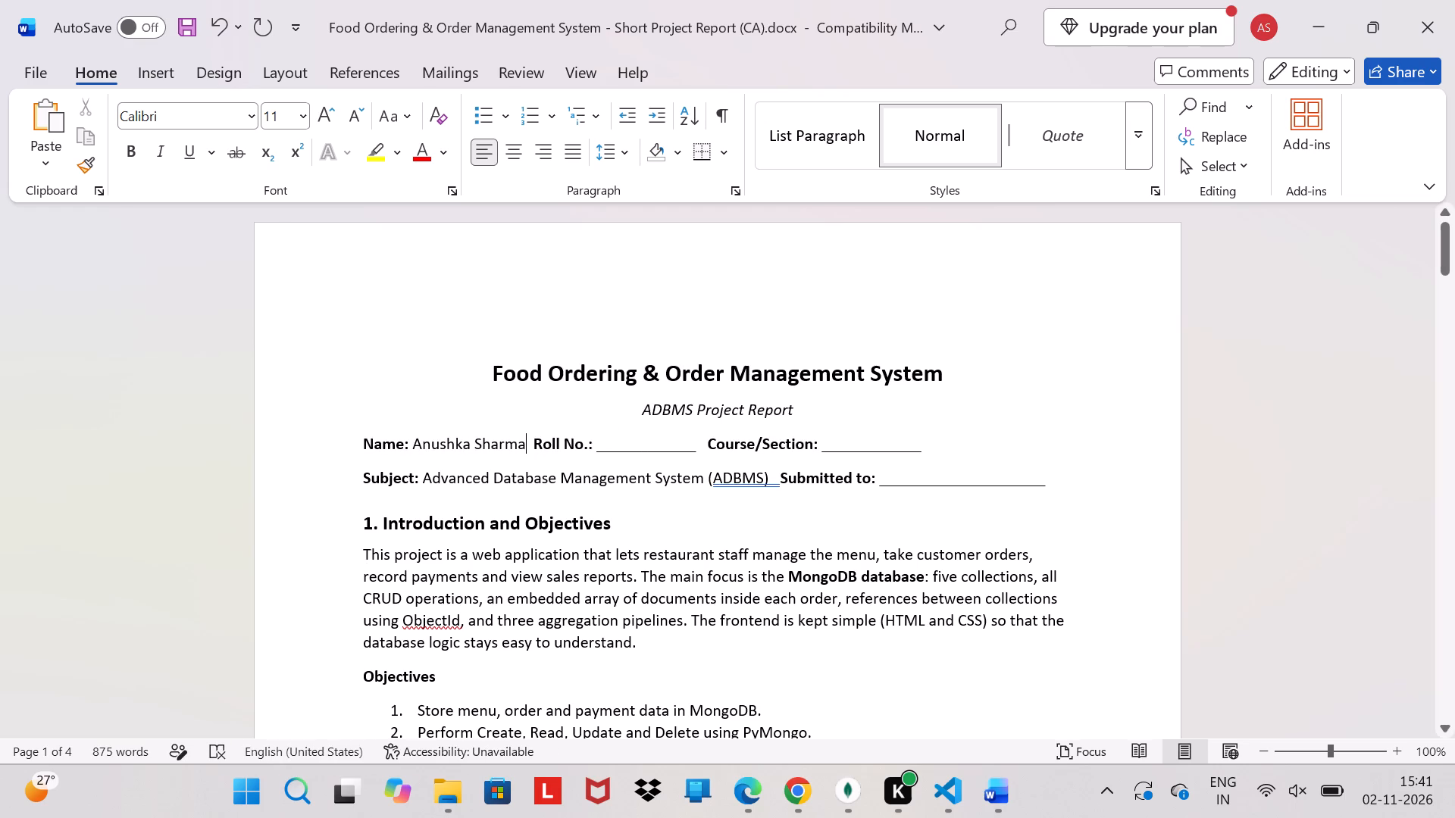
Replace the blank line after "Roll No.:" with the student's roll number, separated from the label by a space.
drag(695, 449, 593, 451)
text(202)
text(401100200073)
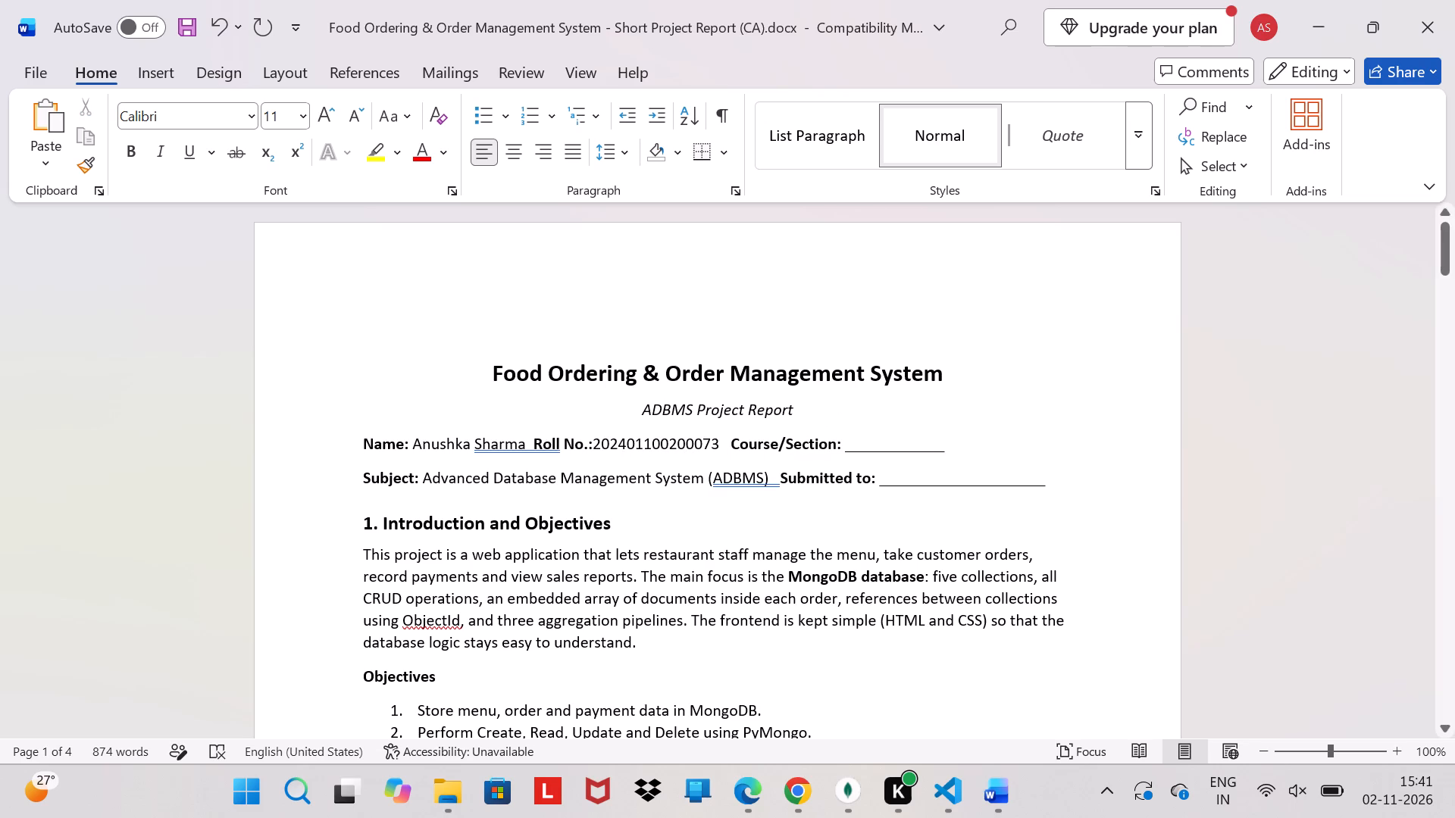
click(593, 436)
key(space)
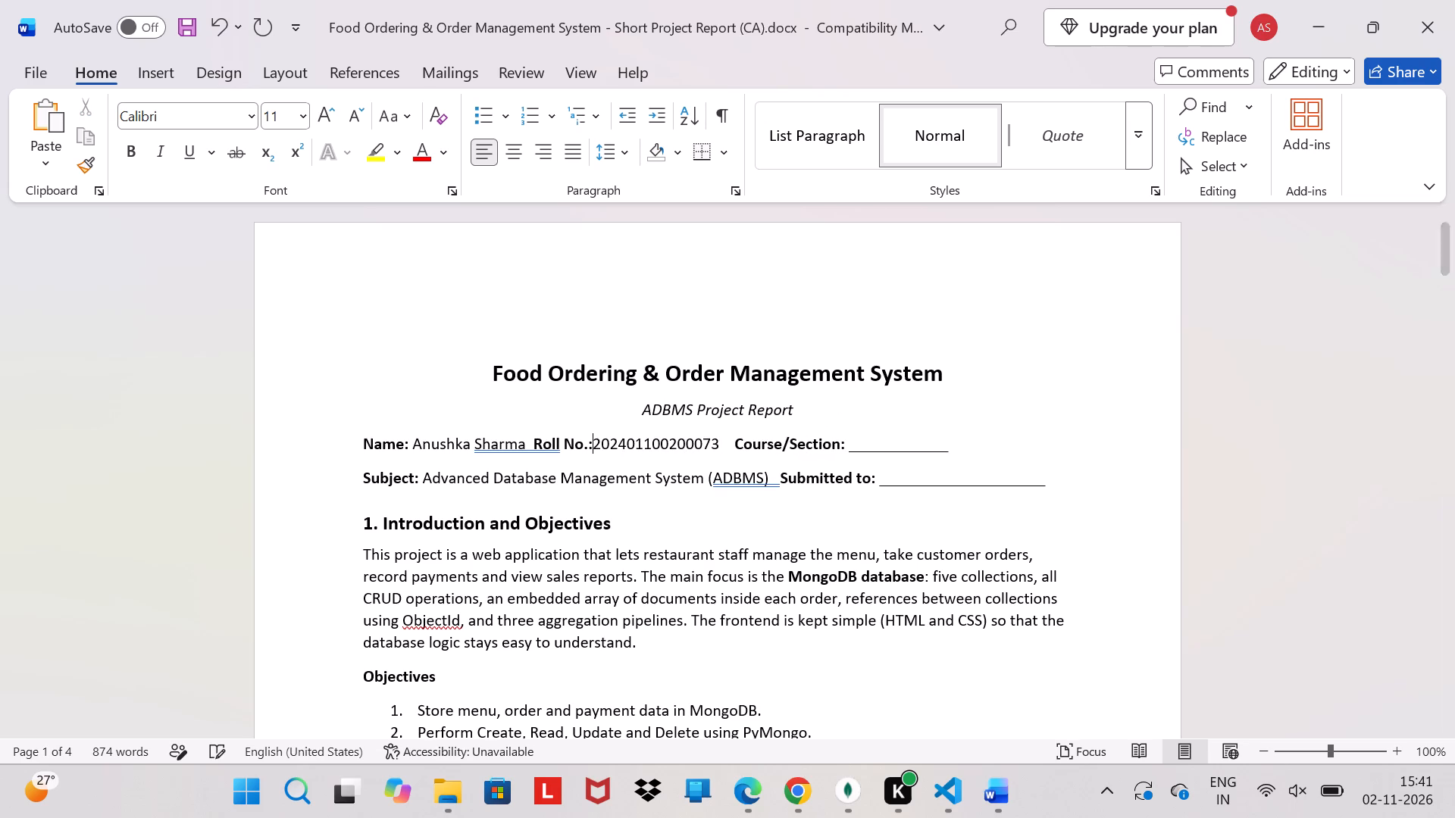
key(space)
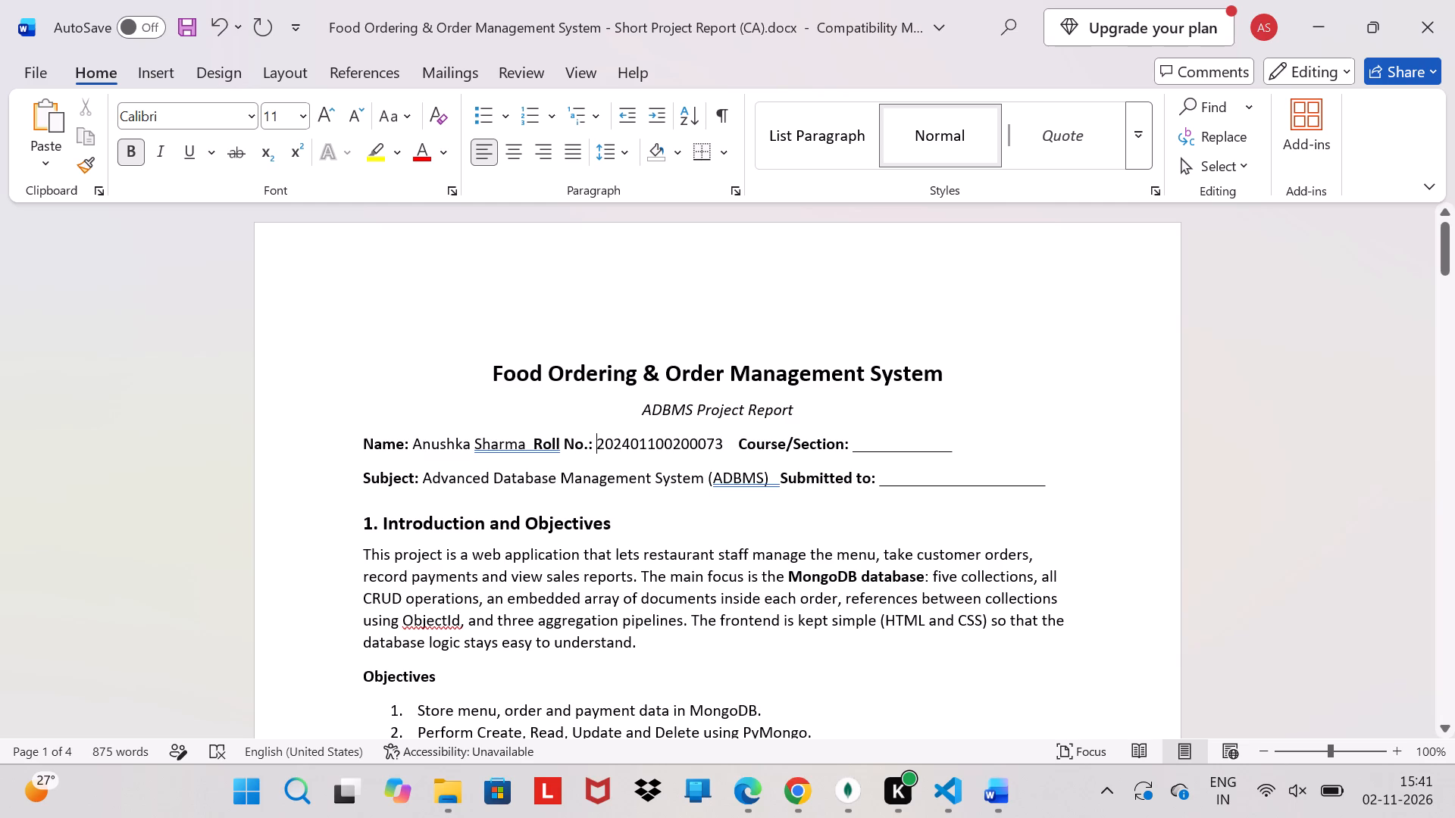
Move "Roll No.:" and "Course/Section:" onto their own lines below the name, removing the leading spaces.
click(527, 444)
key(Return)
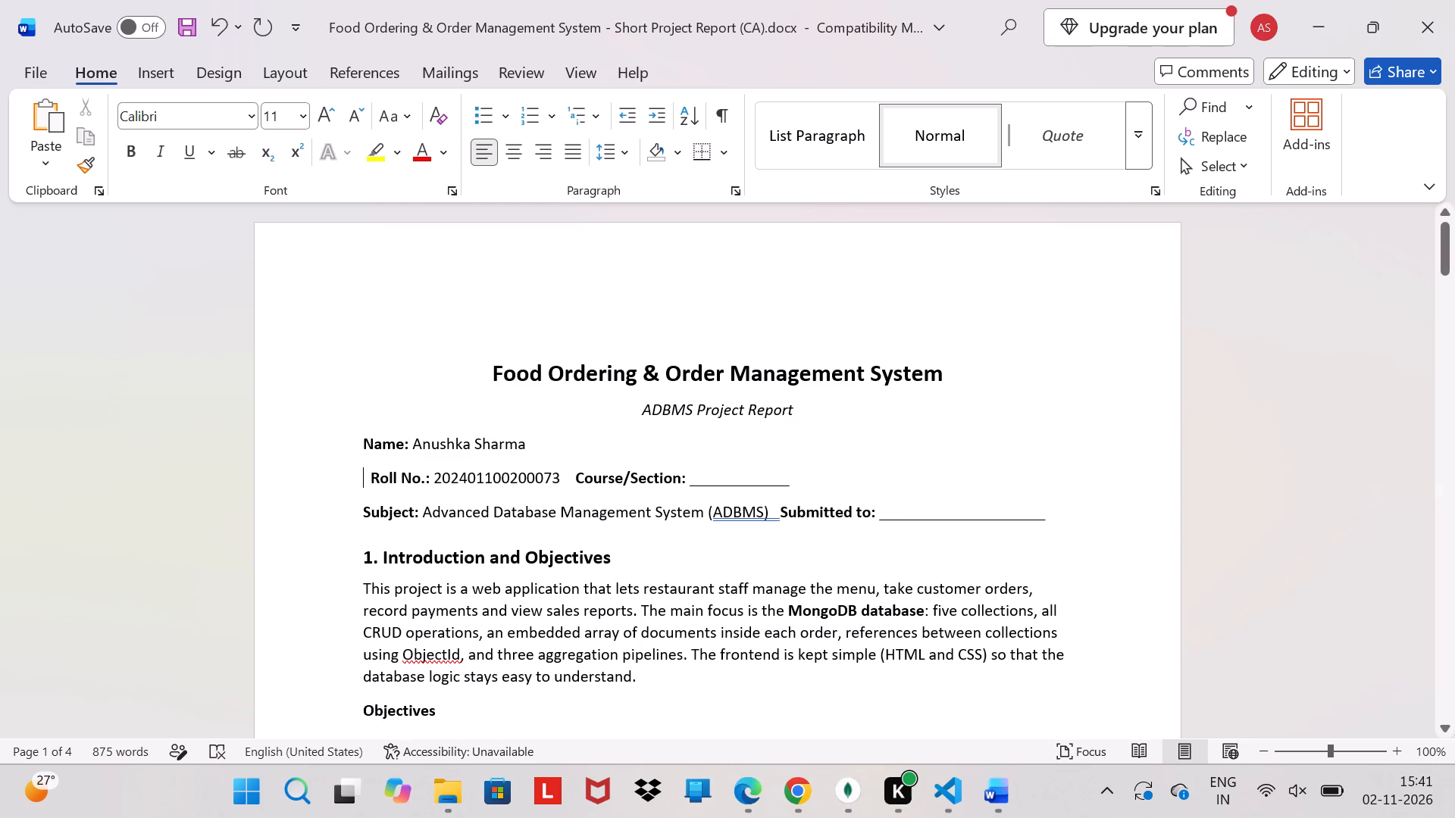
key(Delete)
key(Delete)
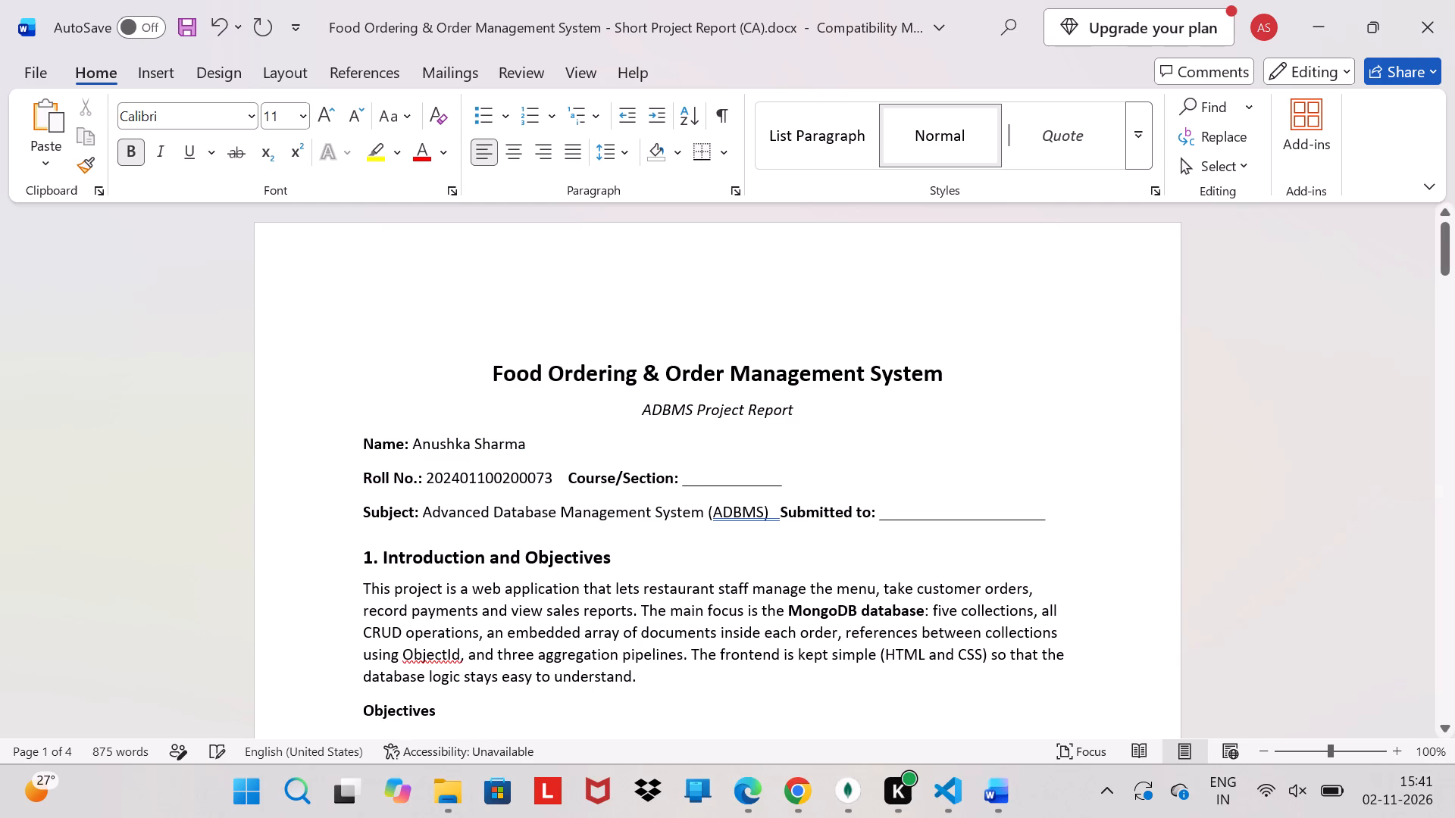
click(557, 481)
key(Return)
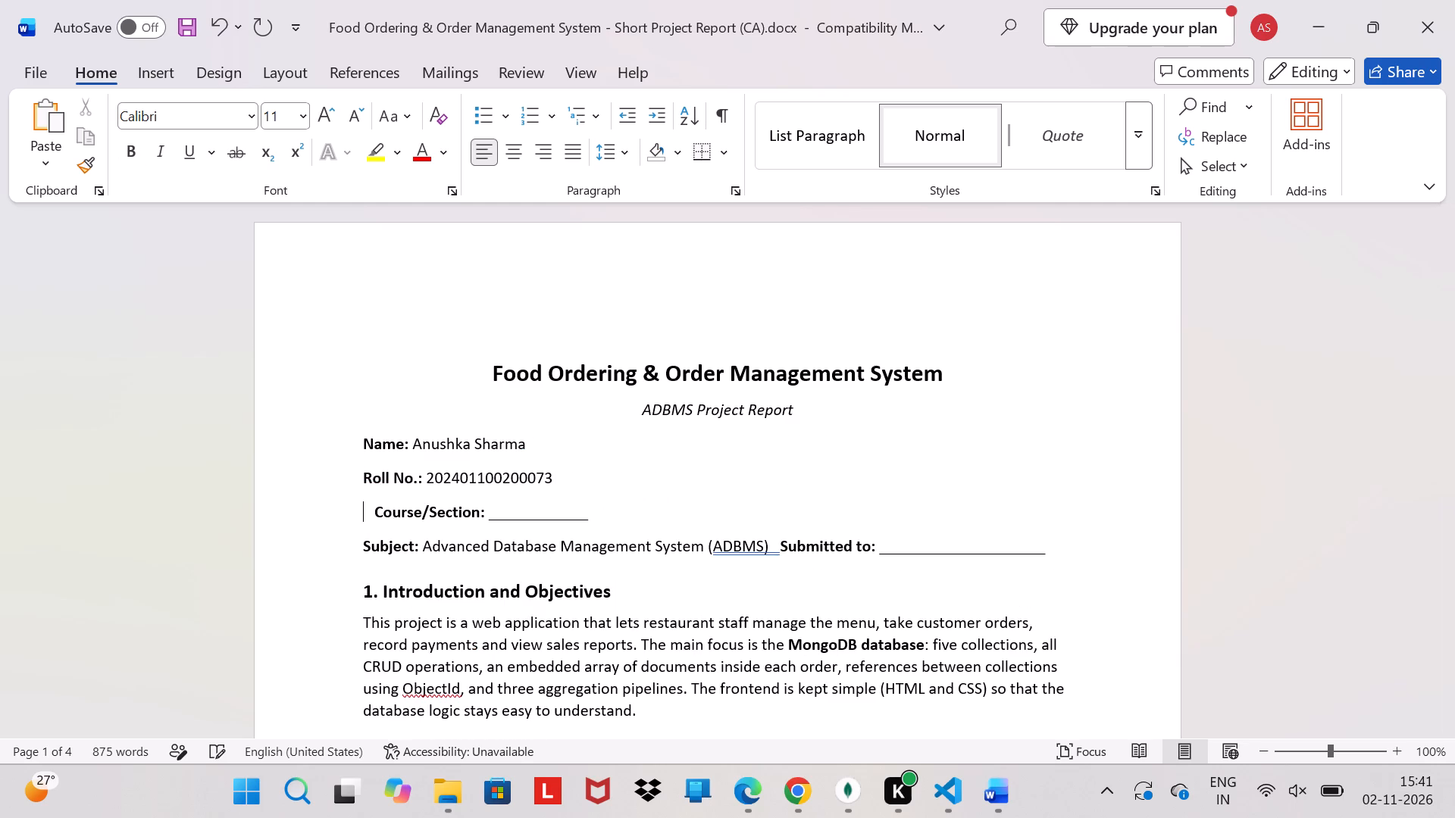
key(BackSpace)
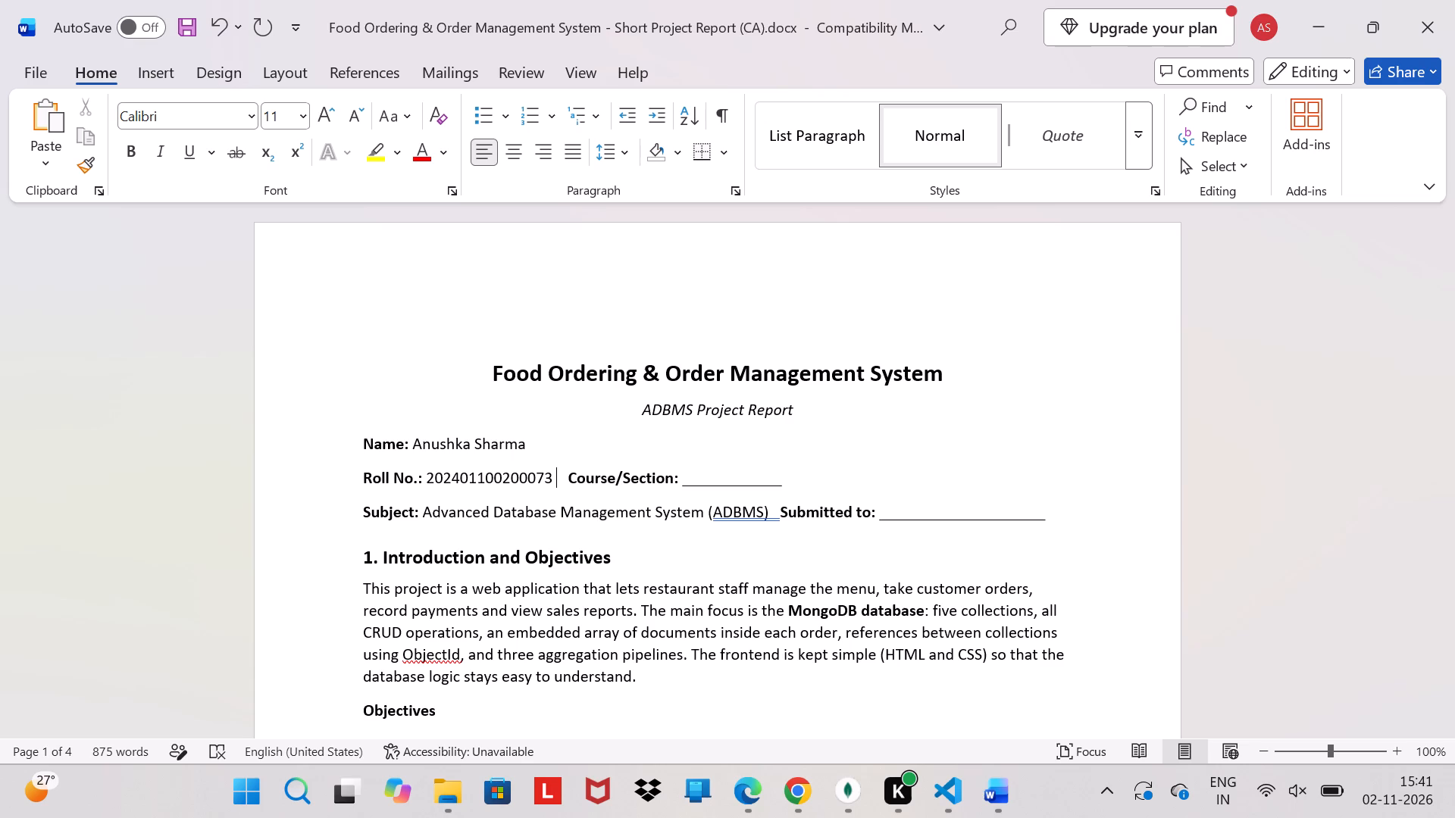
key(Return)
key(Delete)
key(Delete)
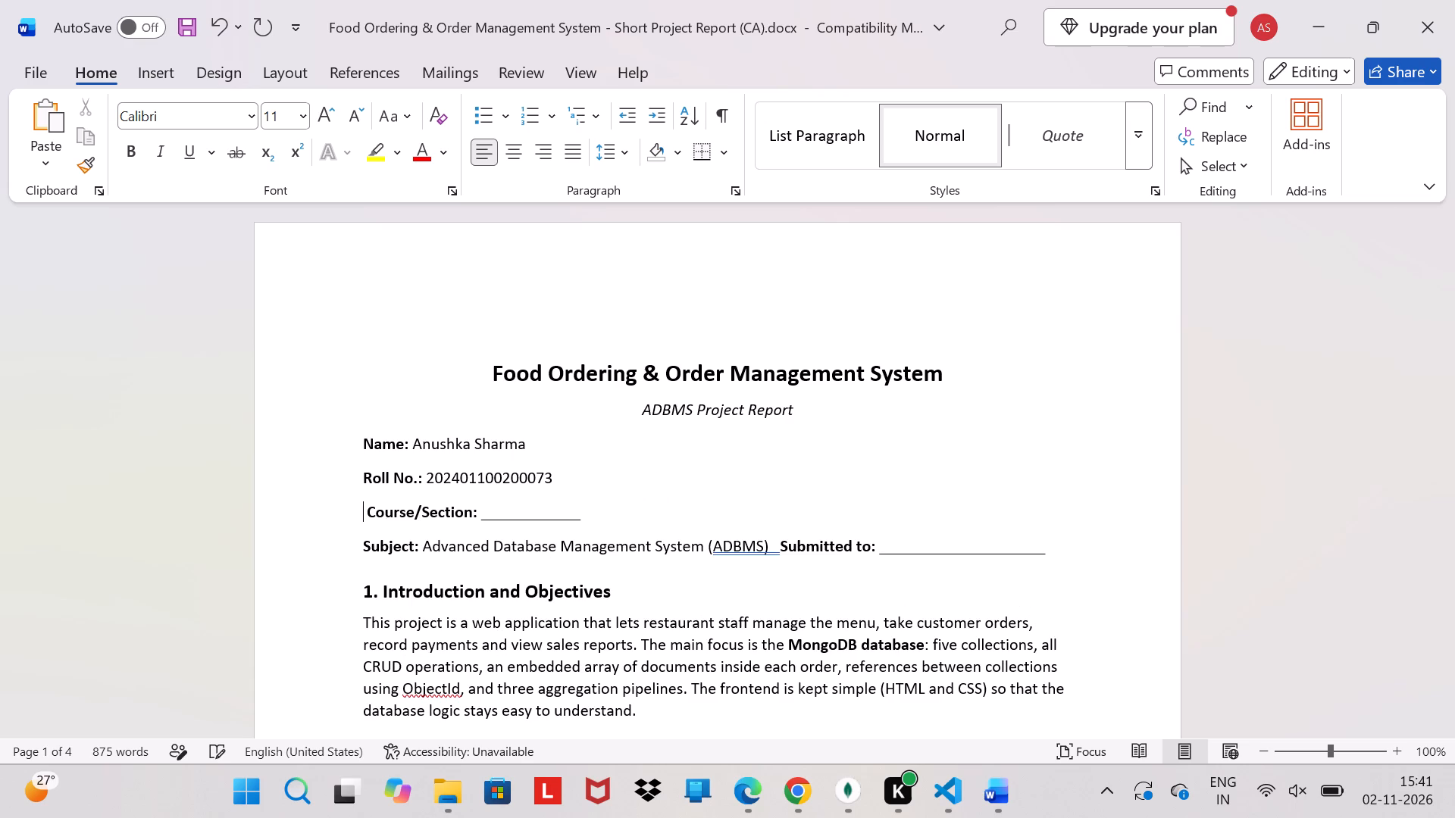
key(Delete)
Replace the blank line after "Course/Section:" with CSE-5A.
click(533, 510)
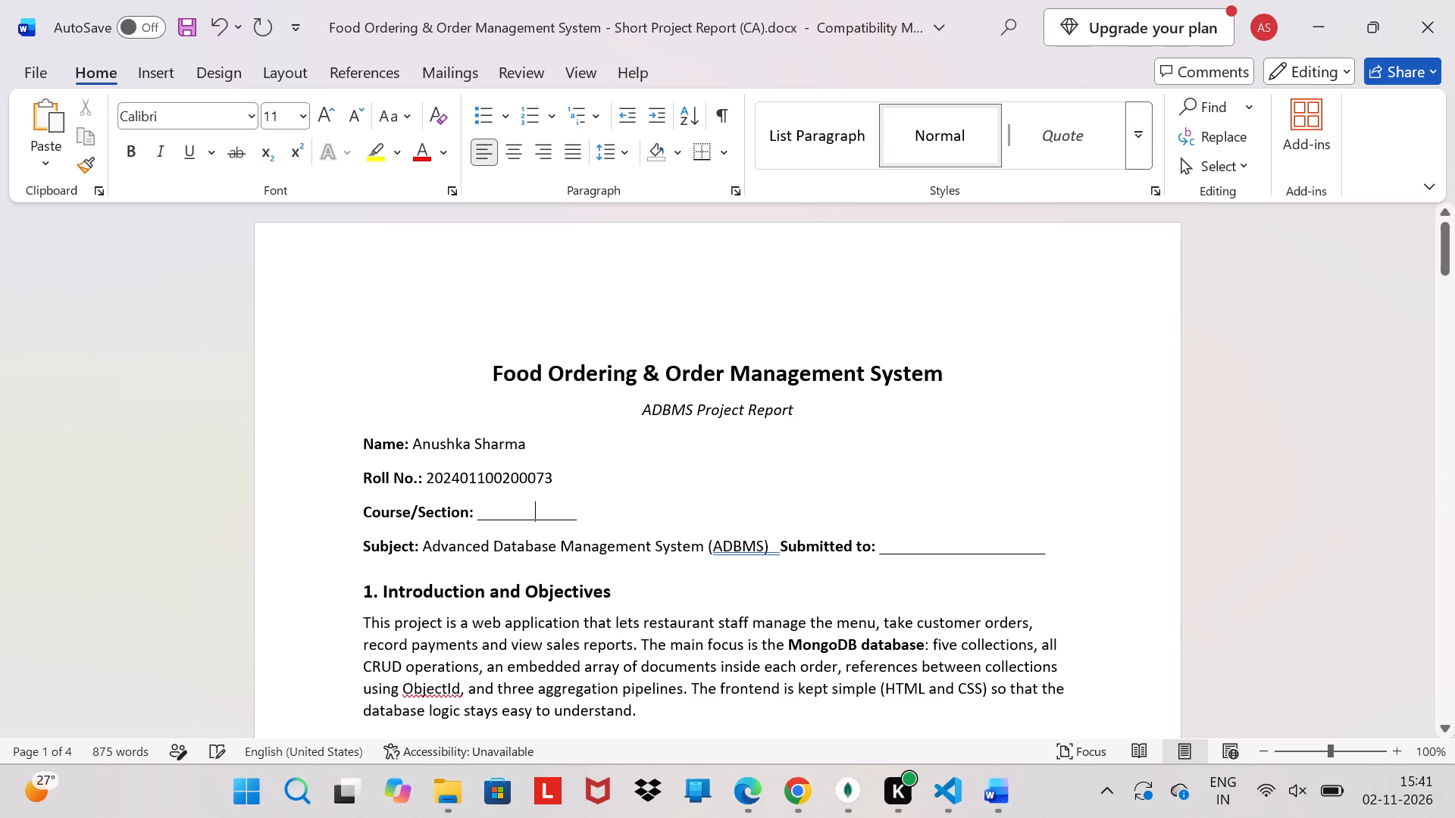
drag(585, 513, 482, 512)
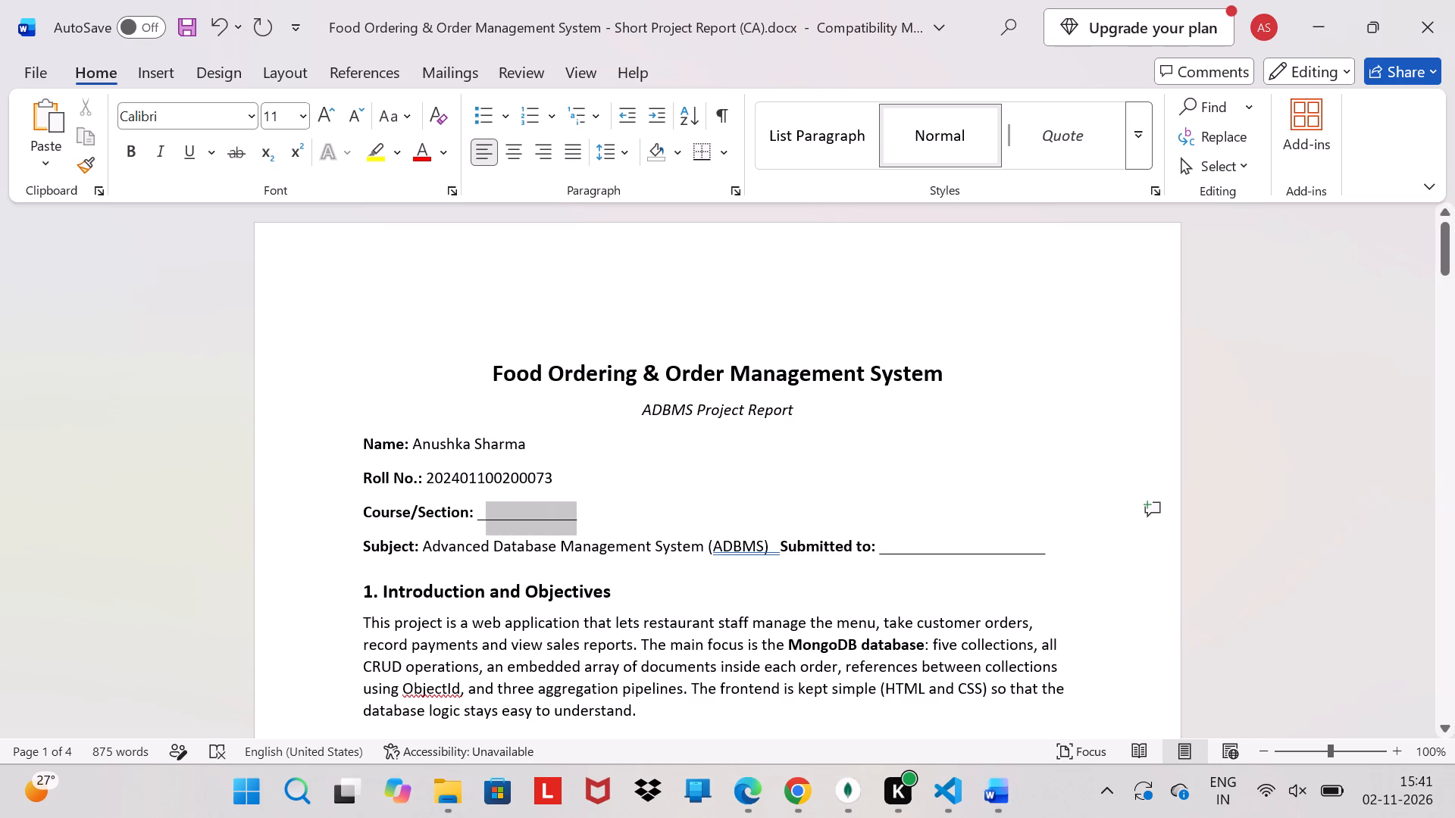
drag(482, 512, 476, 510)
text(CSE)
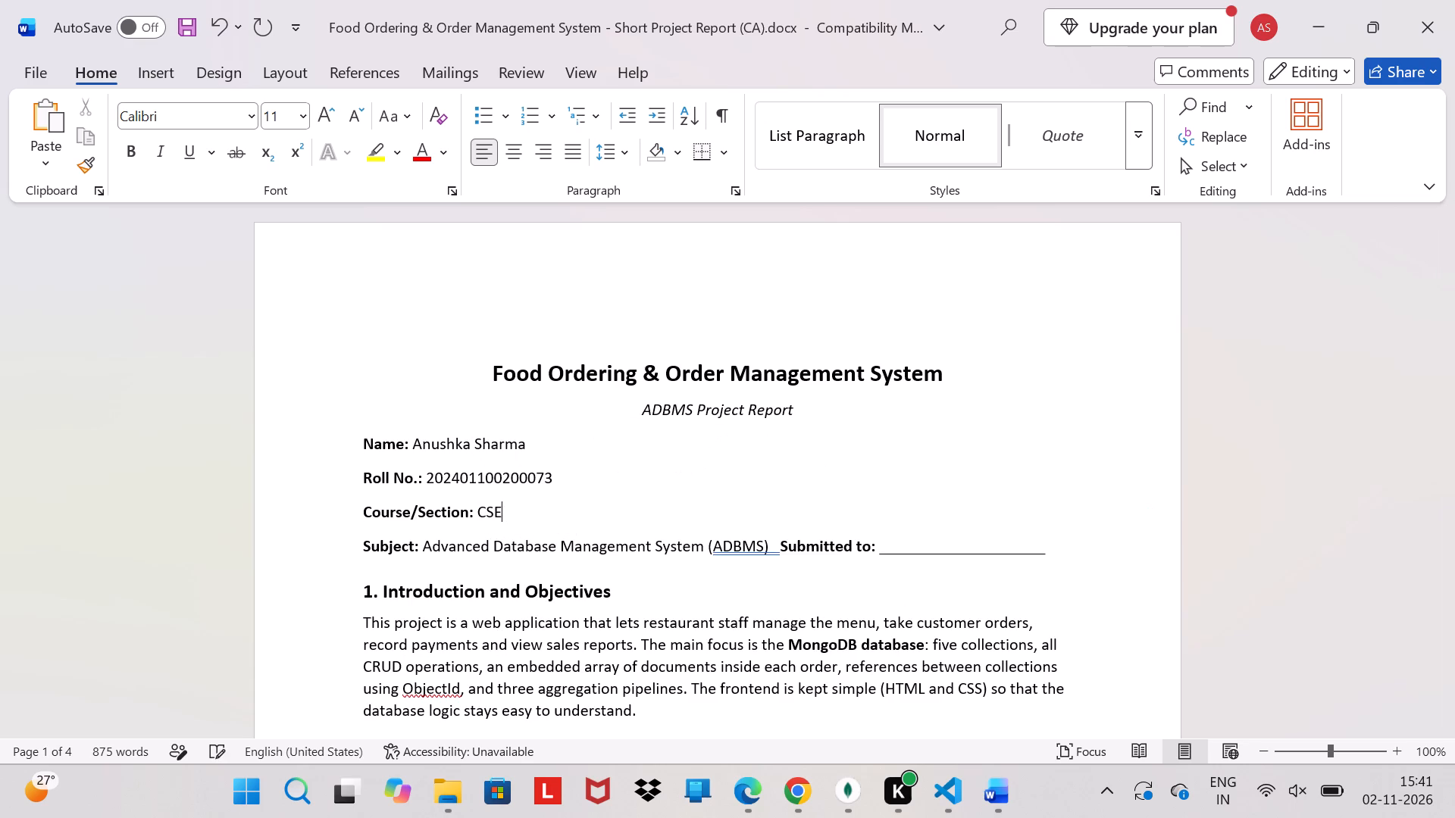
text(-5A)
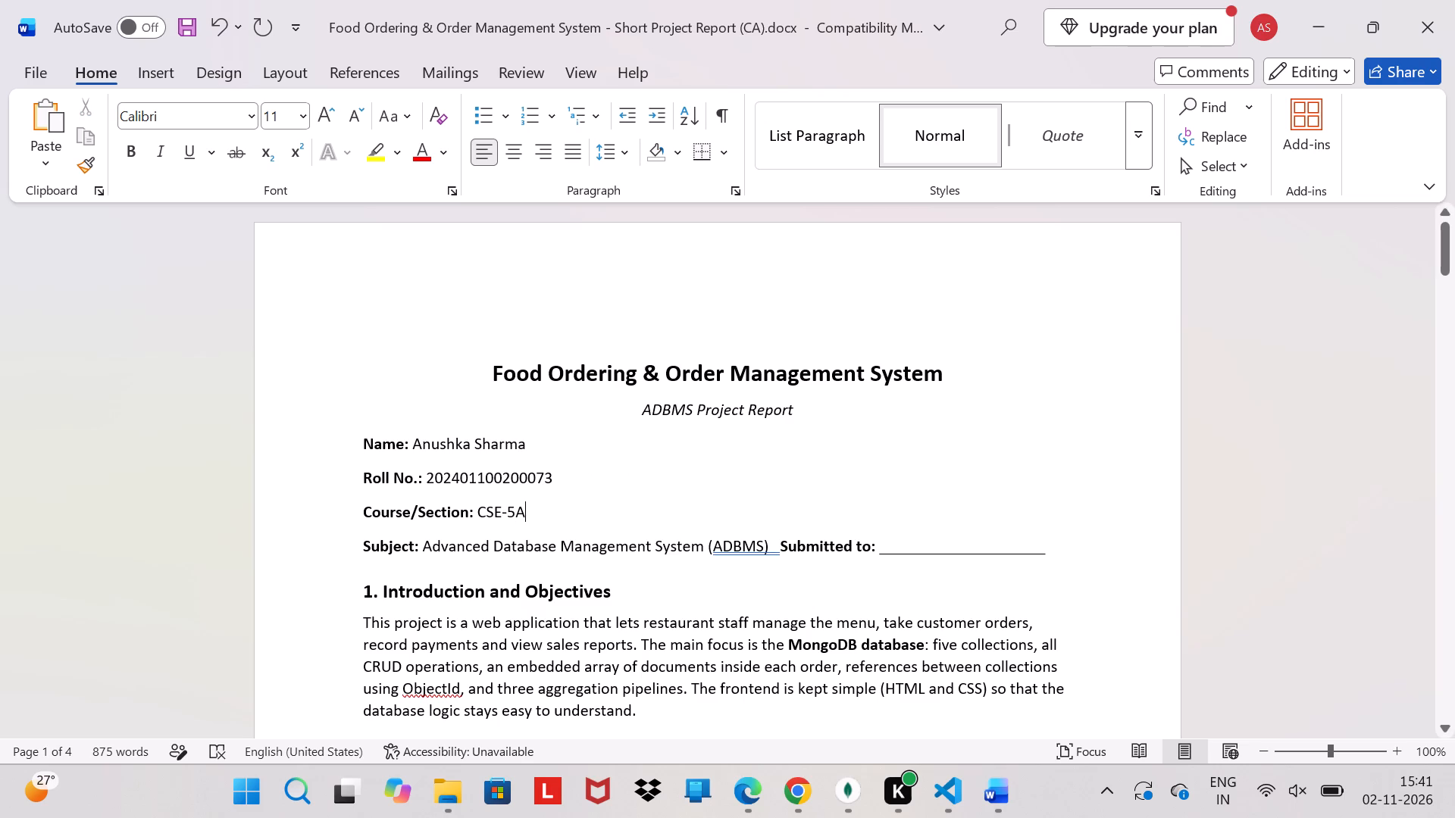
Delete the "Submitted to:" label and its blank line from the end of the subject details.
click(776, 553)
key(Return)
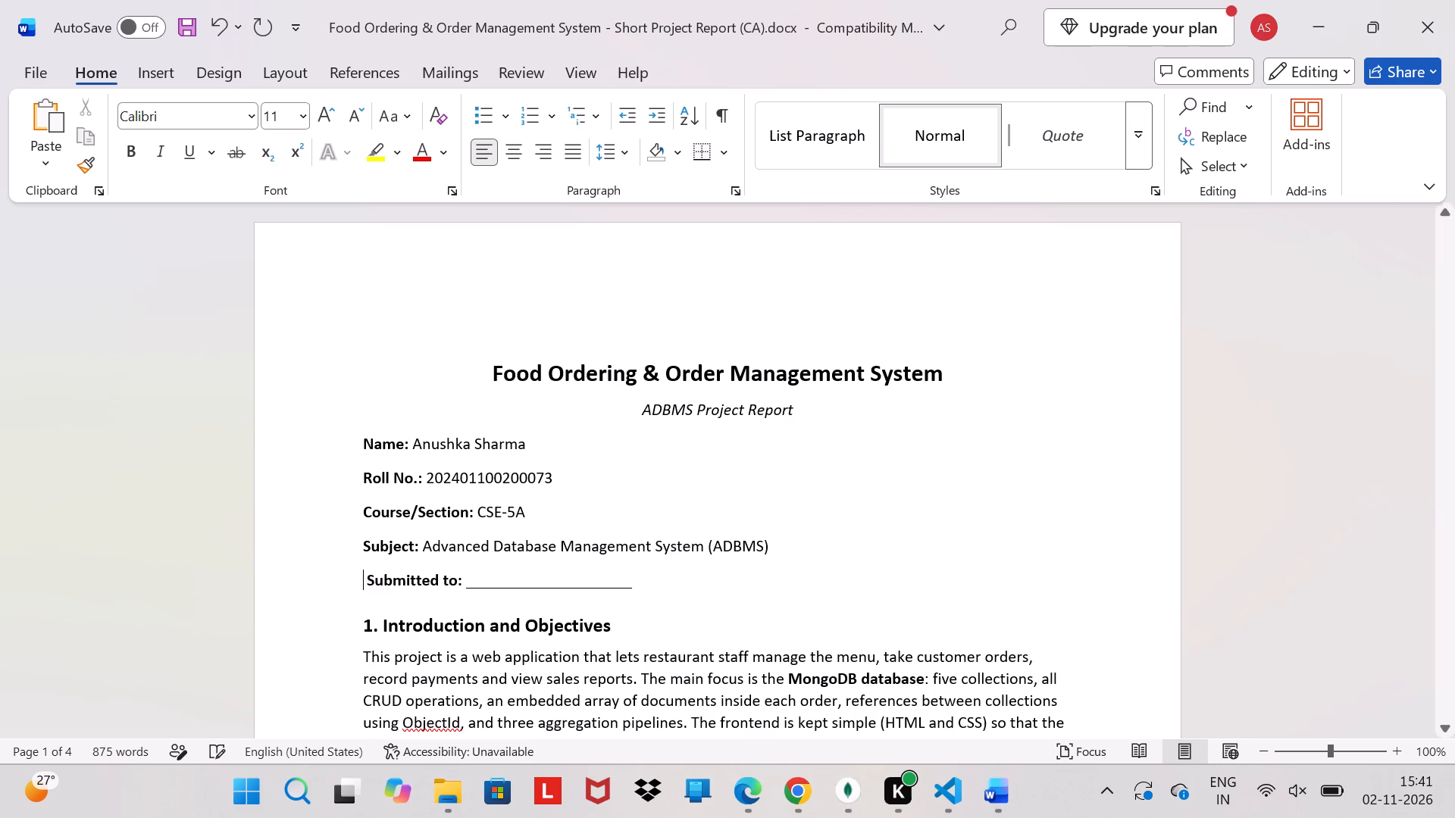
drag(684, 601, 791, 533)
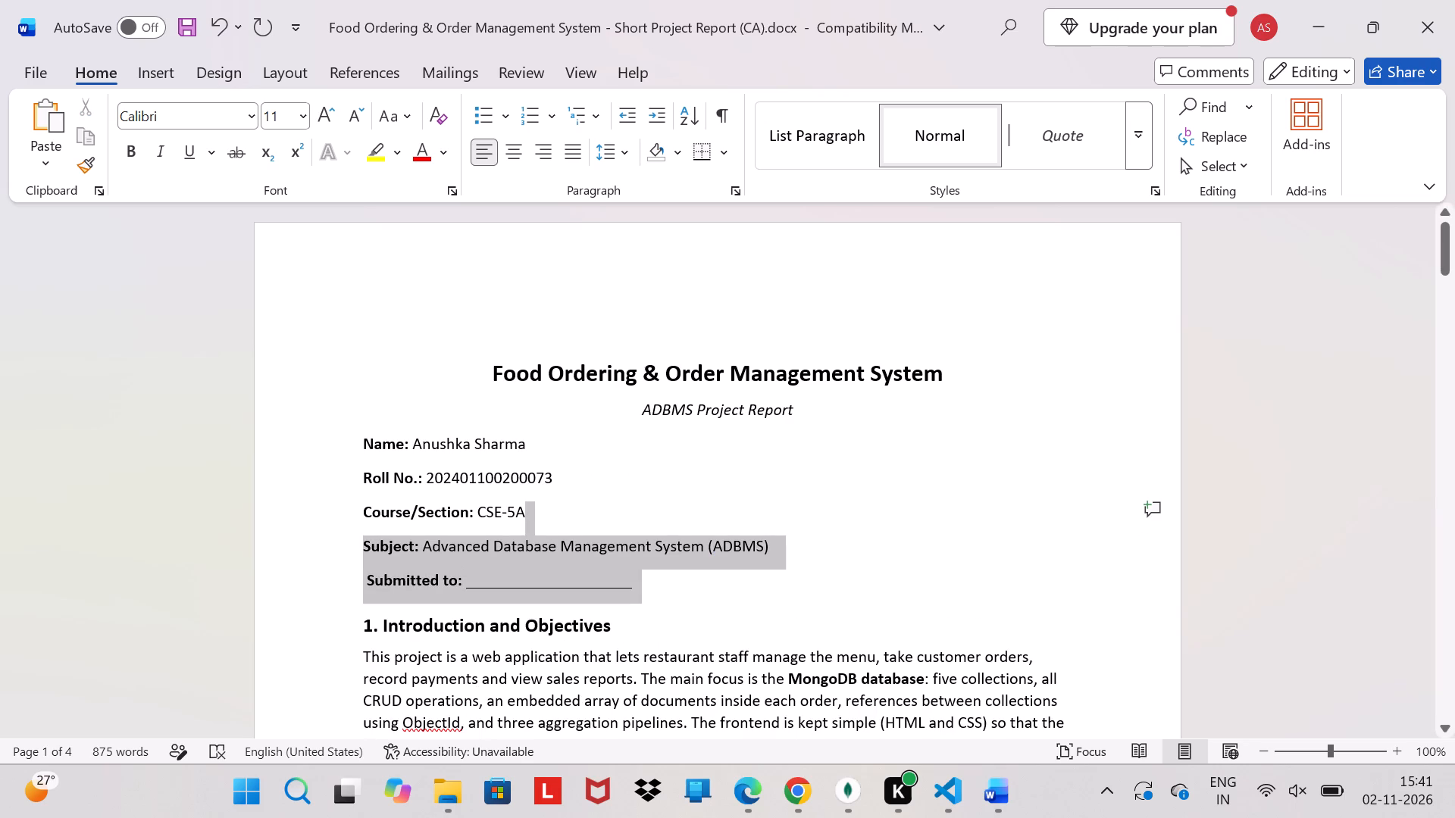
drag(791, 533, 791, 538)
key(BackSpace)
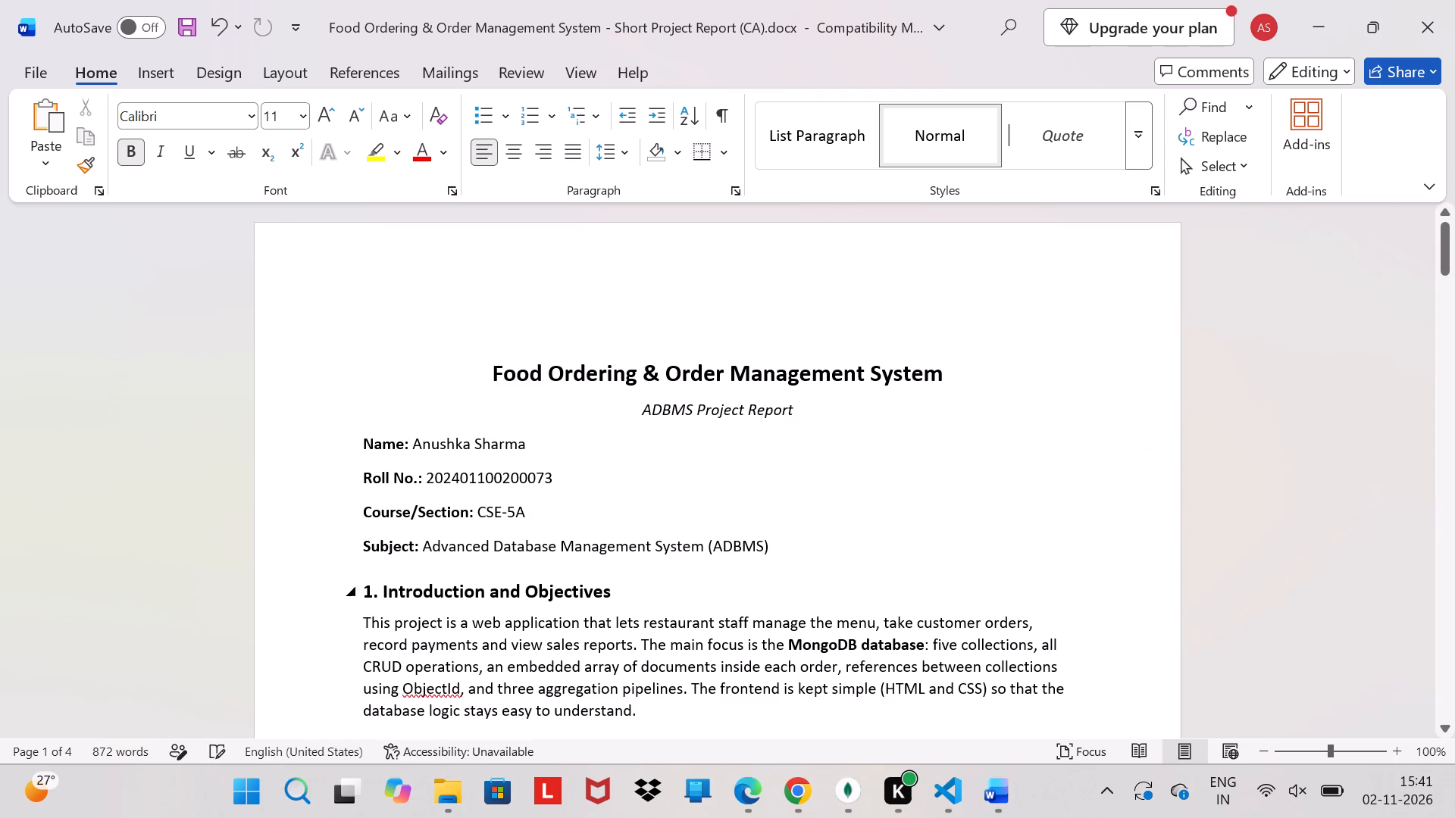
Switch to Edge and copy the Advance Databases course code IT401B from the CSE 3rd-year syllabus booklet PDF.
click(743, 791)
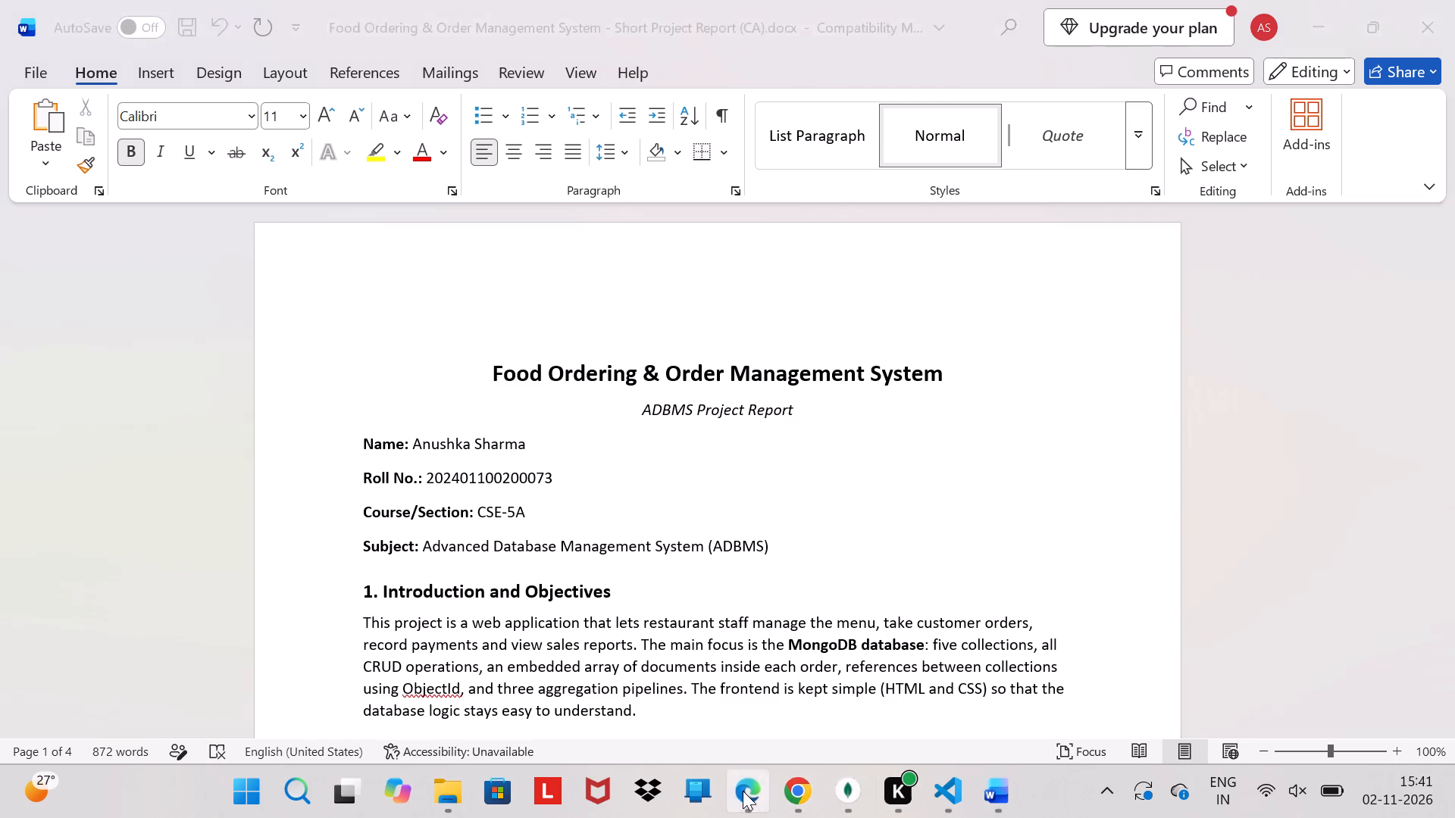
click(1154, 18)
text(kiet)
click(530, 0)
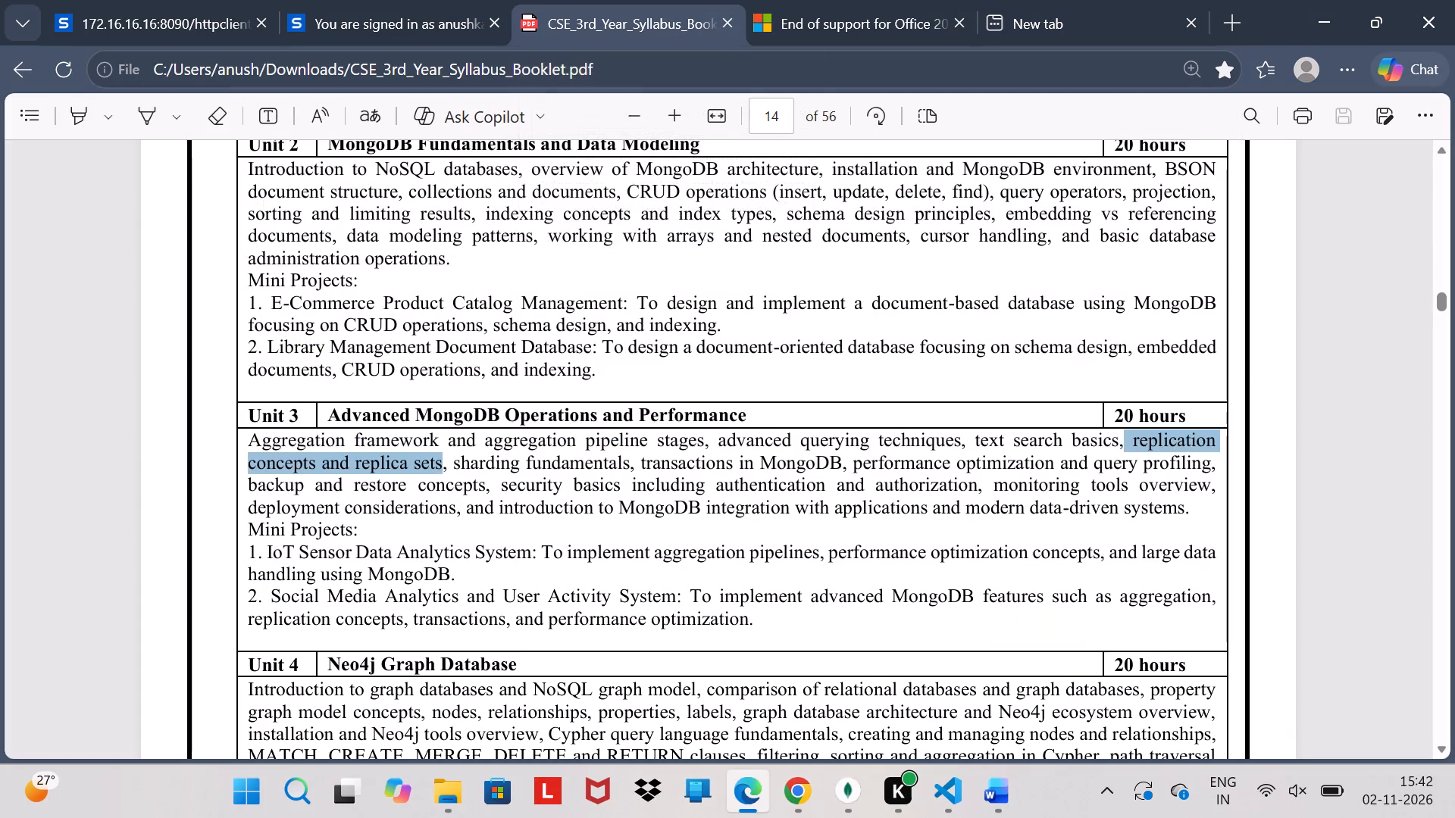
scroll(533, 336, up, 7)
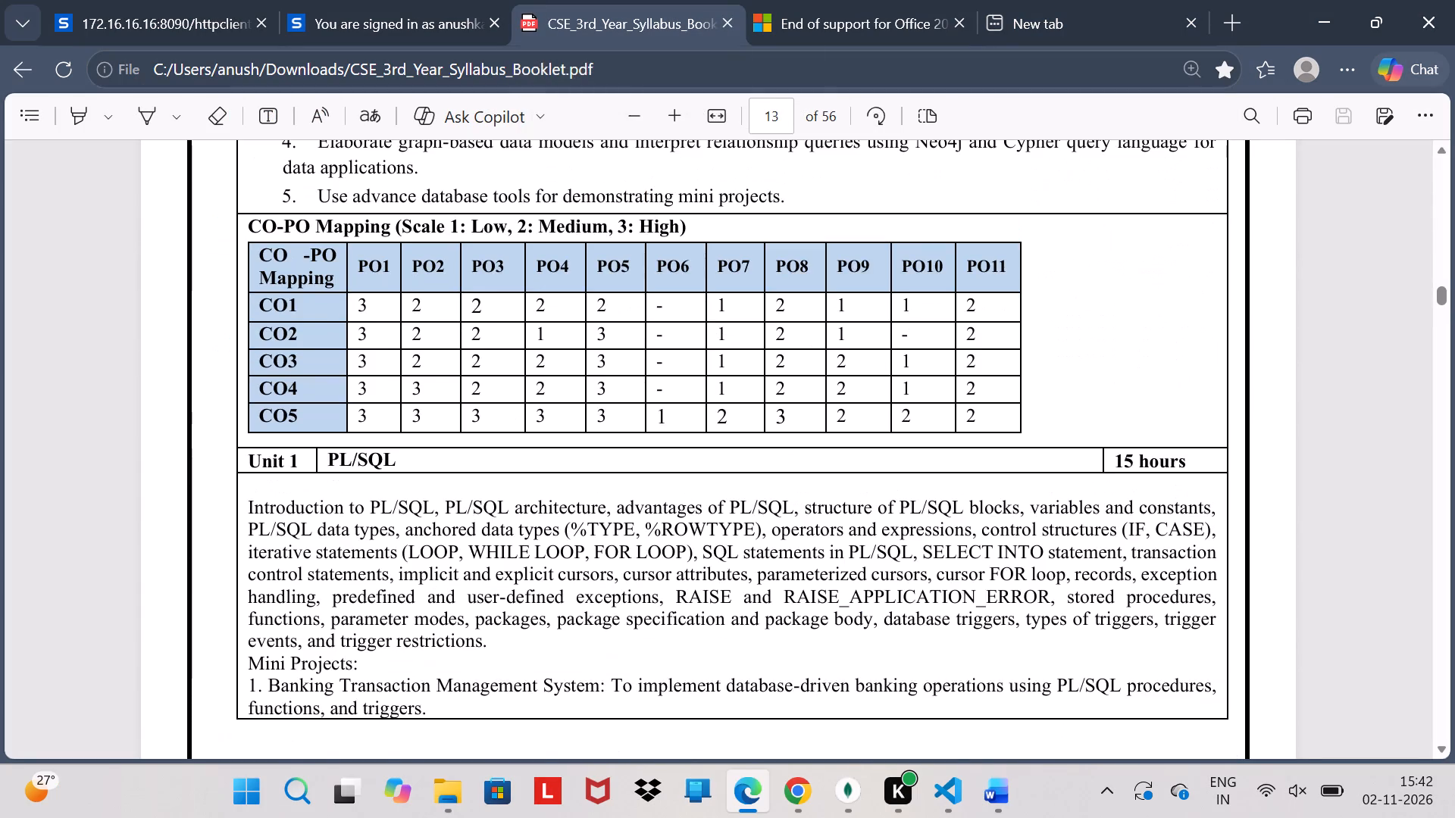
scroll(694, 237, up, 4)
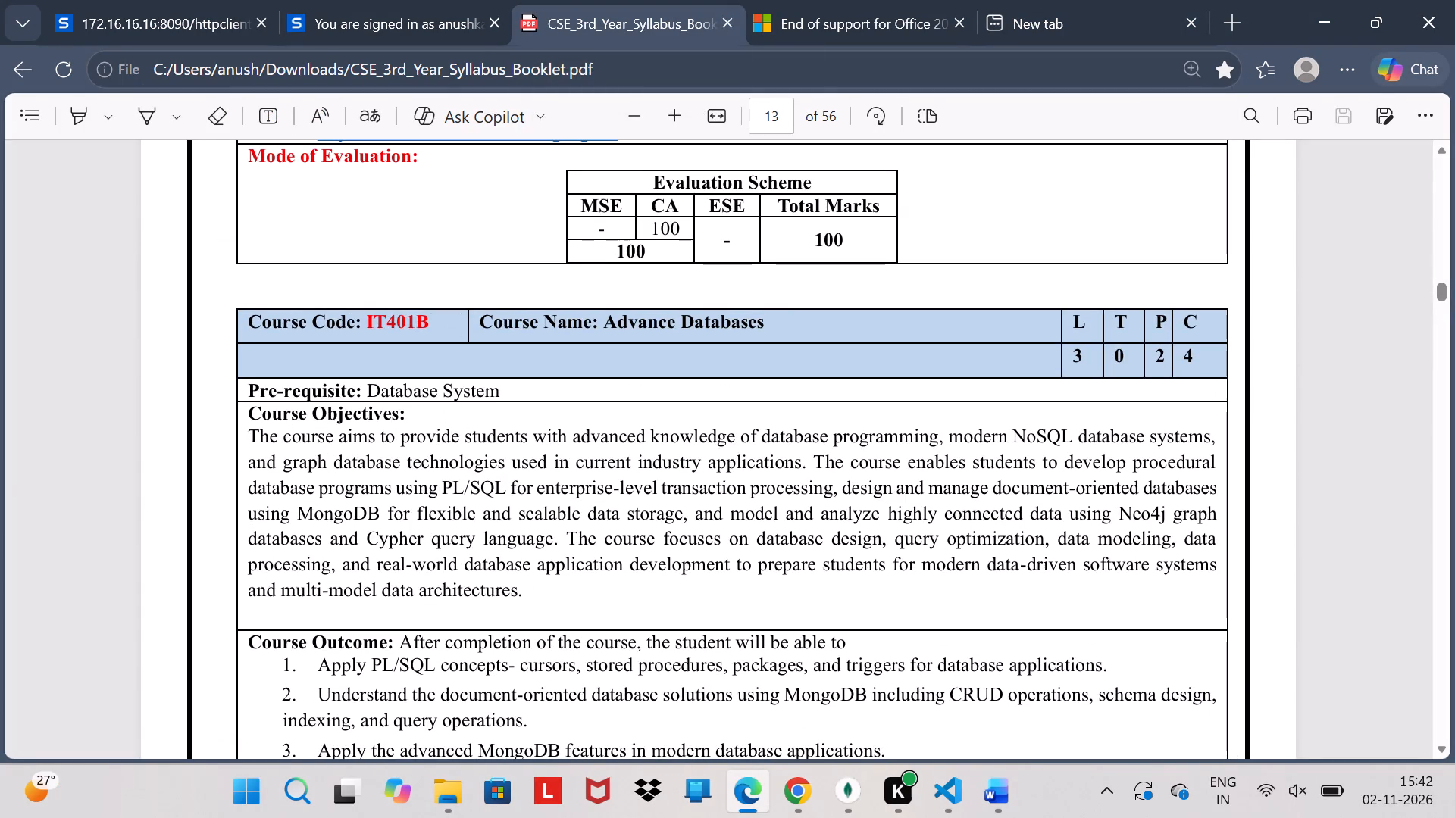
drag(430, 320, 364, 336)
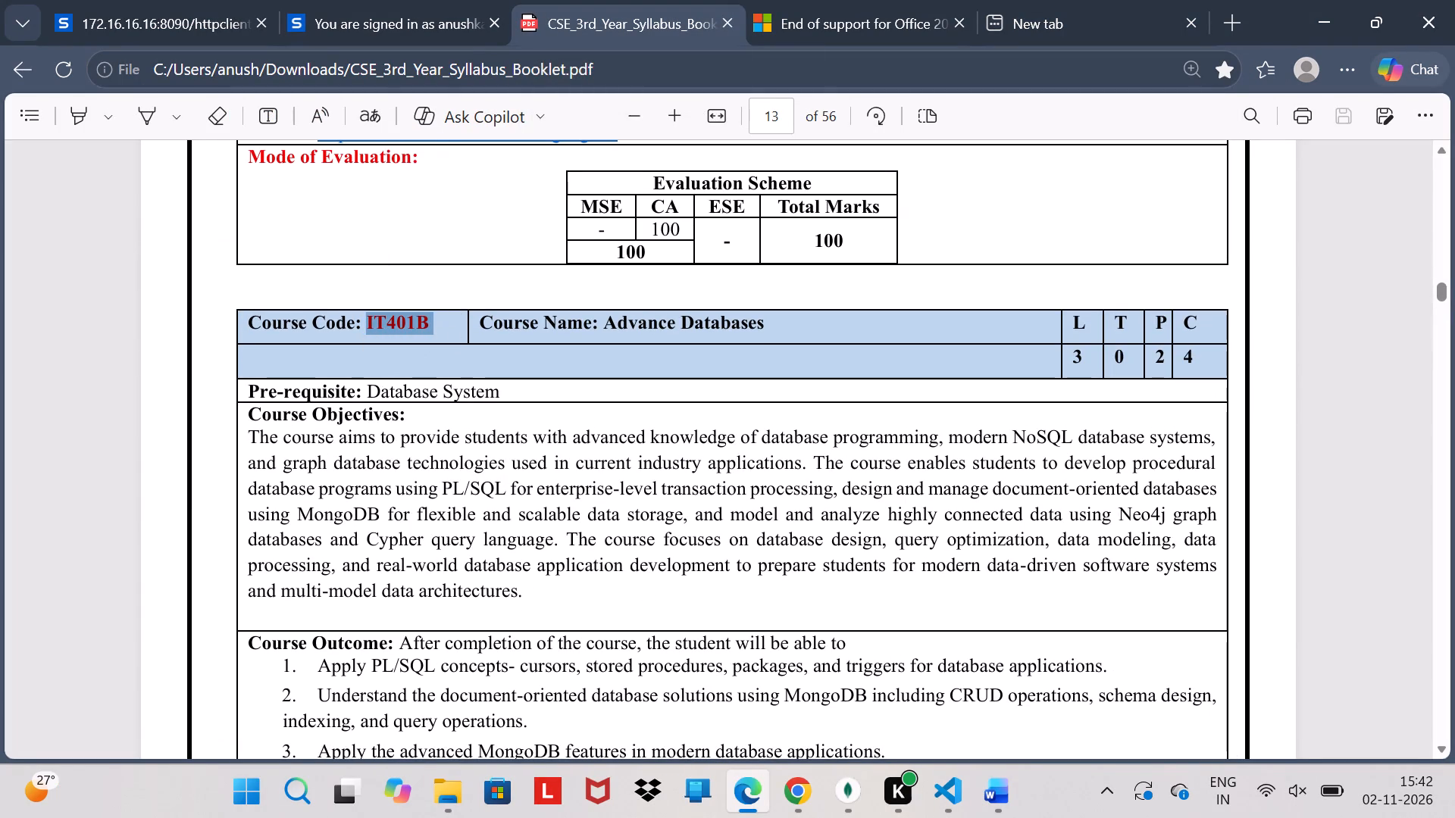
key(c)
key(ctrl+c)
key(ctrl+x)
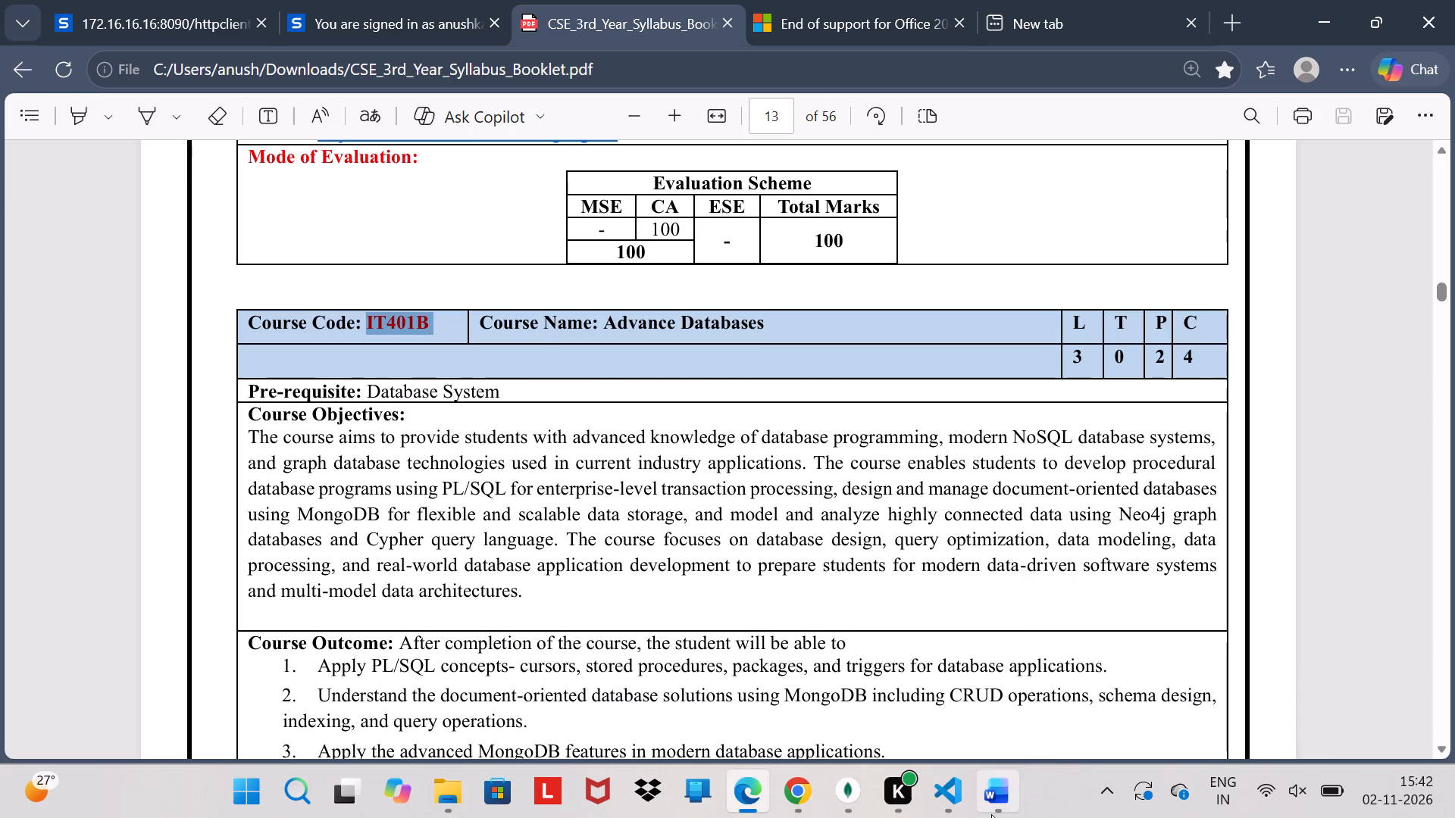
Return to the report in Word and shorten the "Course/Section:" label to "Section:".
click(991, 814)
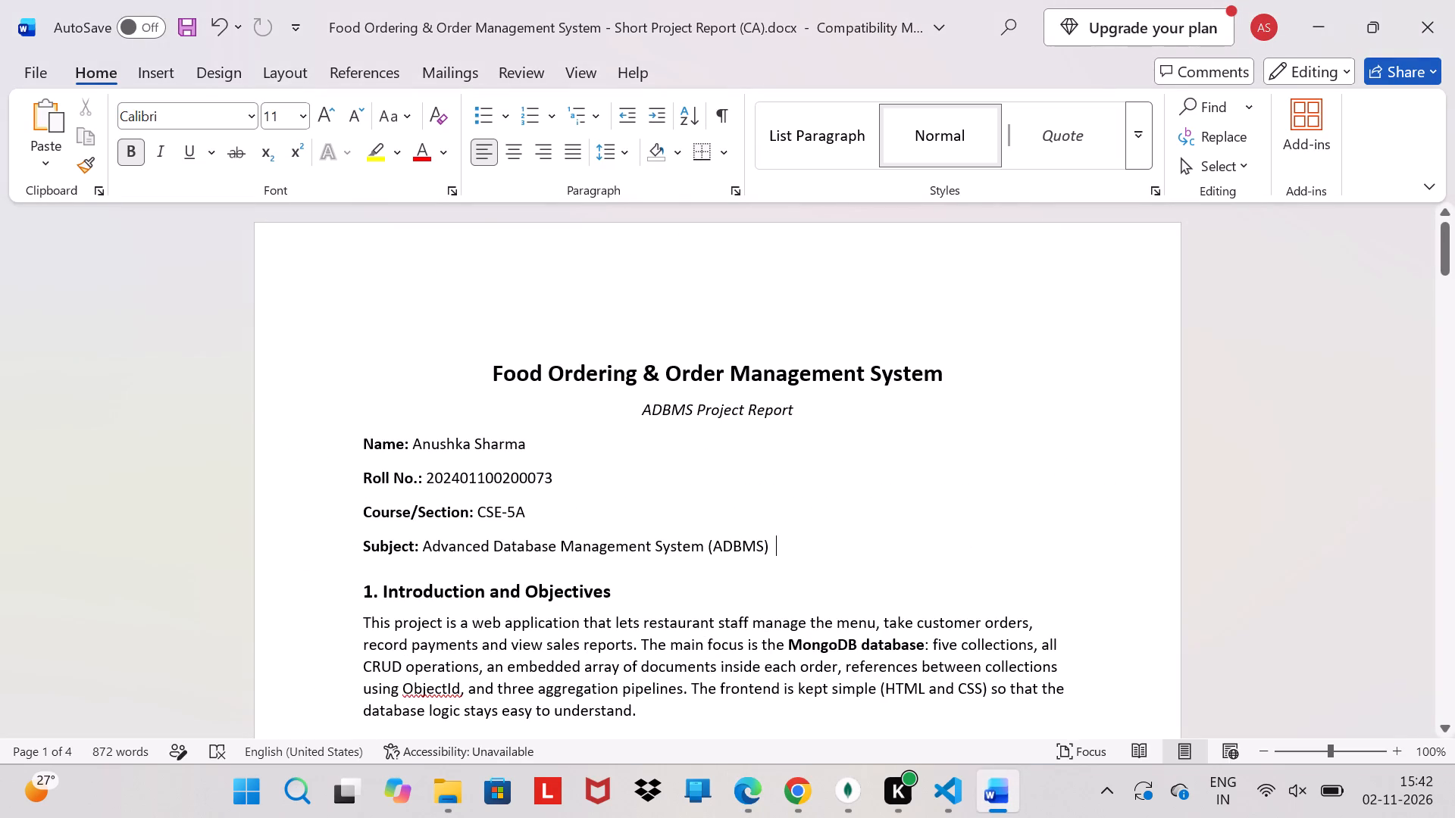
click(415, 511)
key(BackSpace)
key(BackSpace)
key(BackSpace)
key(BackSpace)
key(BackSpace)
key(BackSpace)
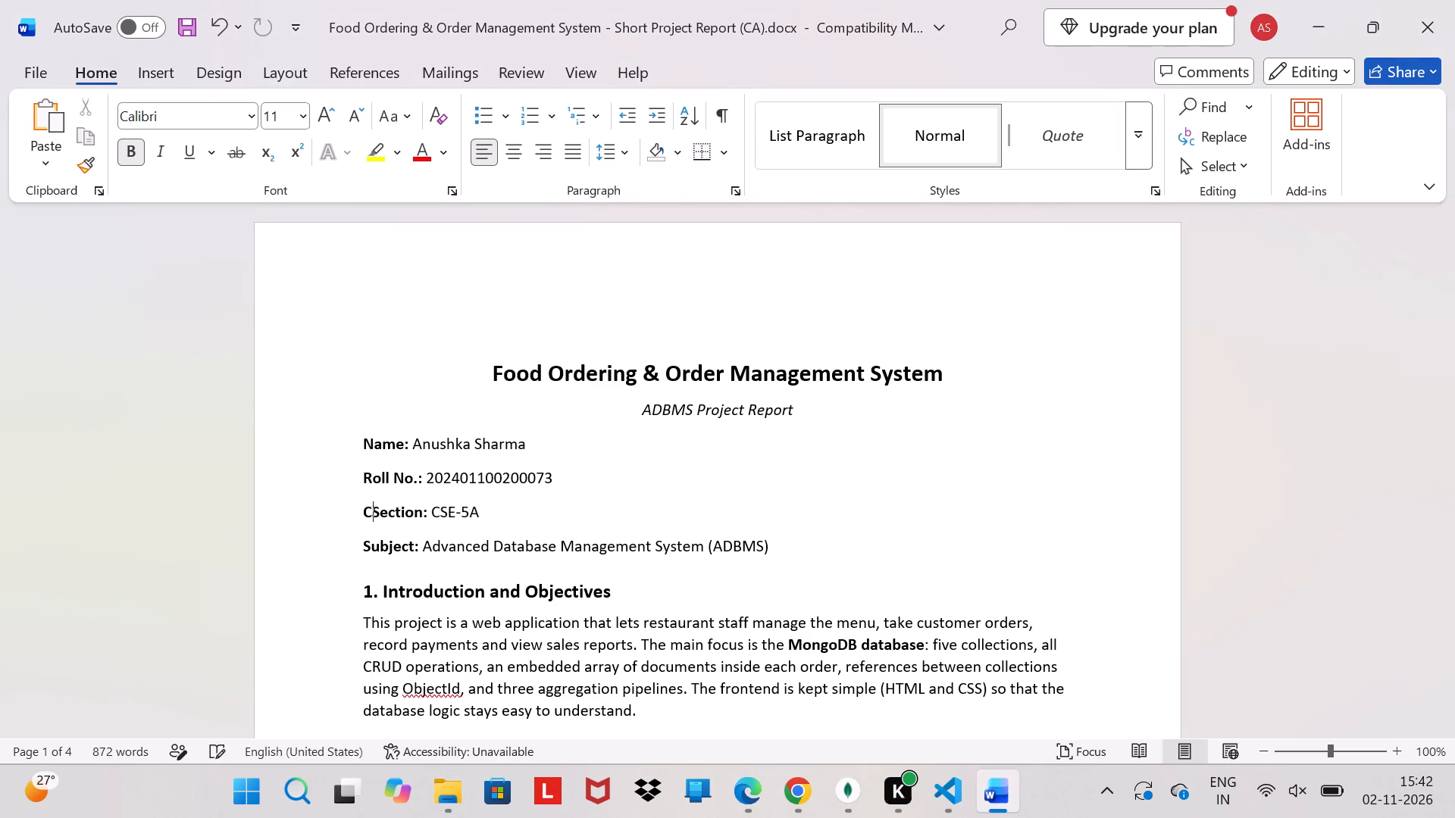
key(BackSpace)
Append a hyphen and the copied course code IT401B to the end of the Subject line.
click(793, 536)
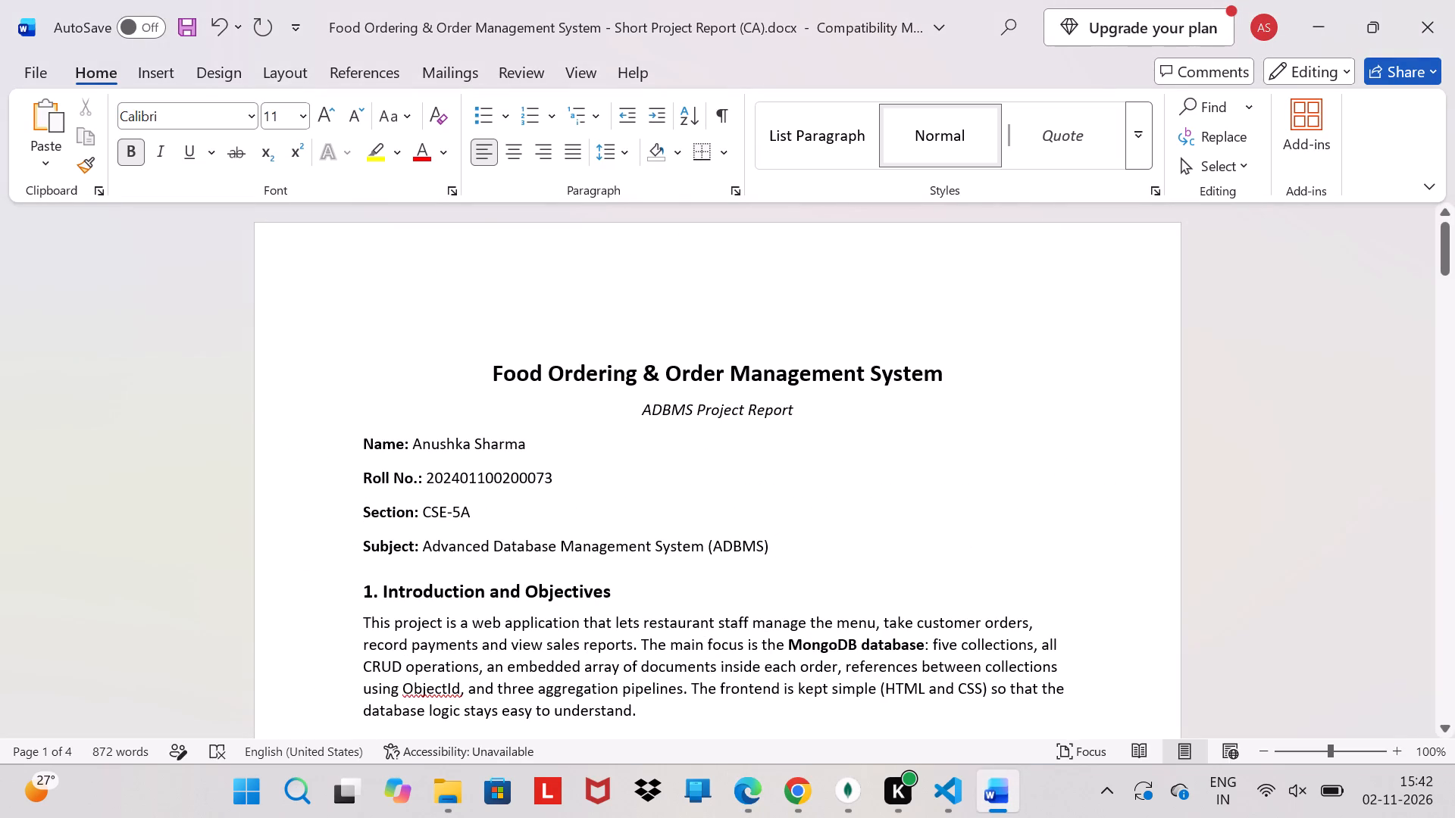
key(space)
key(BackSpace)
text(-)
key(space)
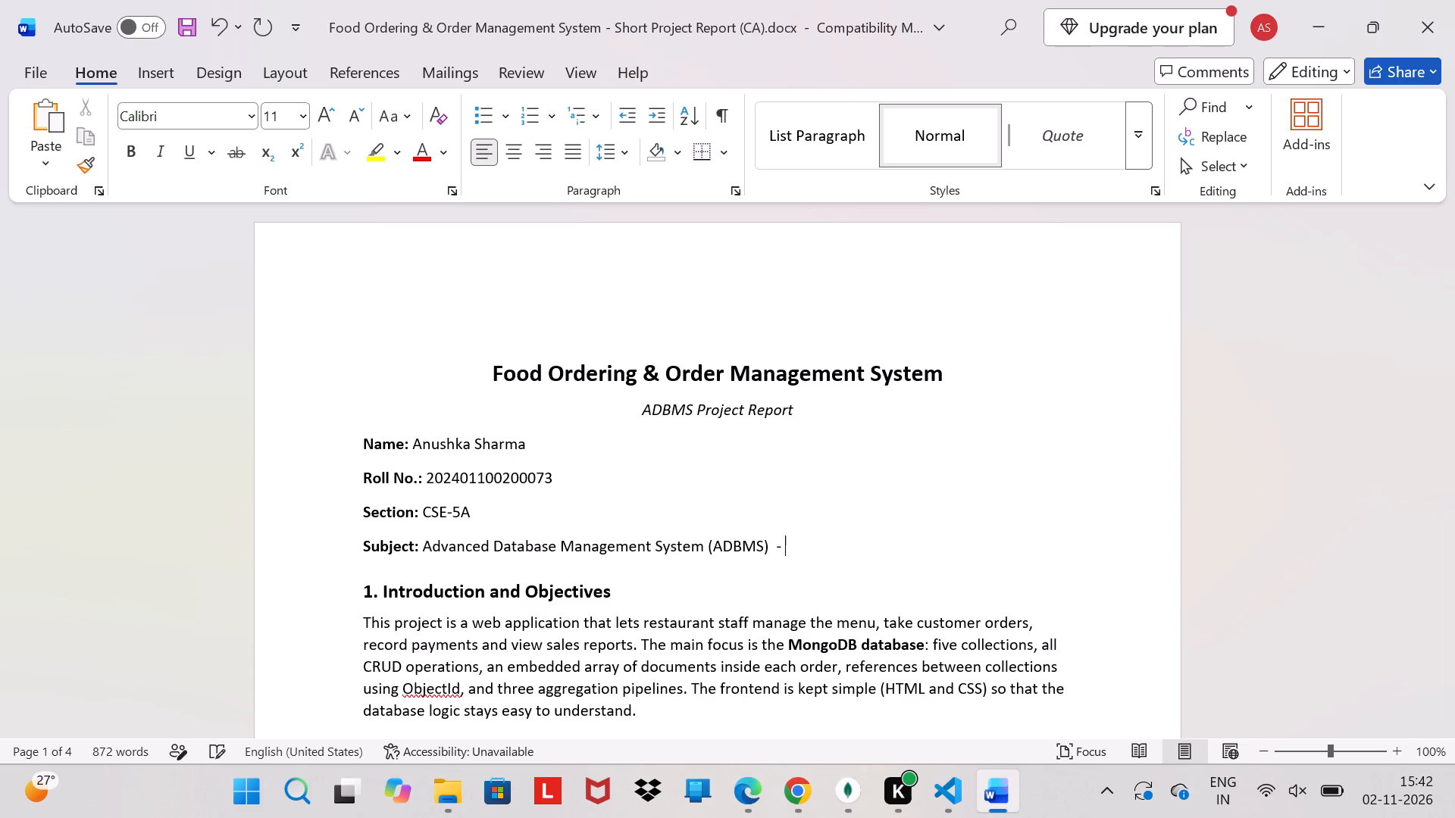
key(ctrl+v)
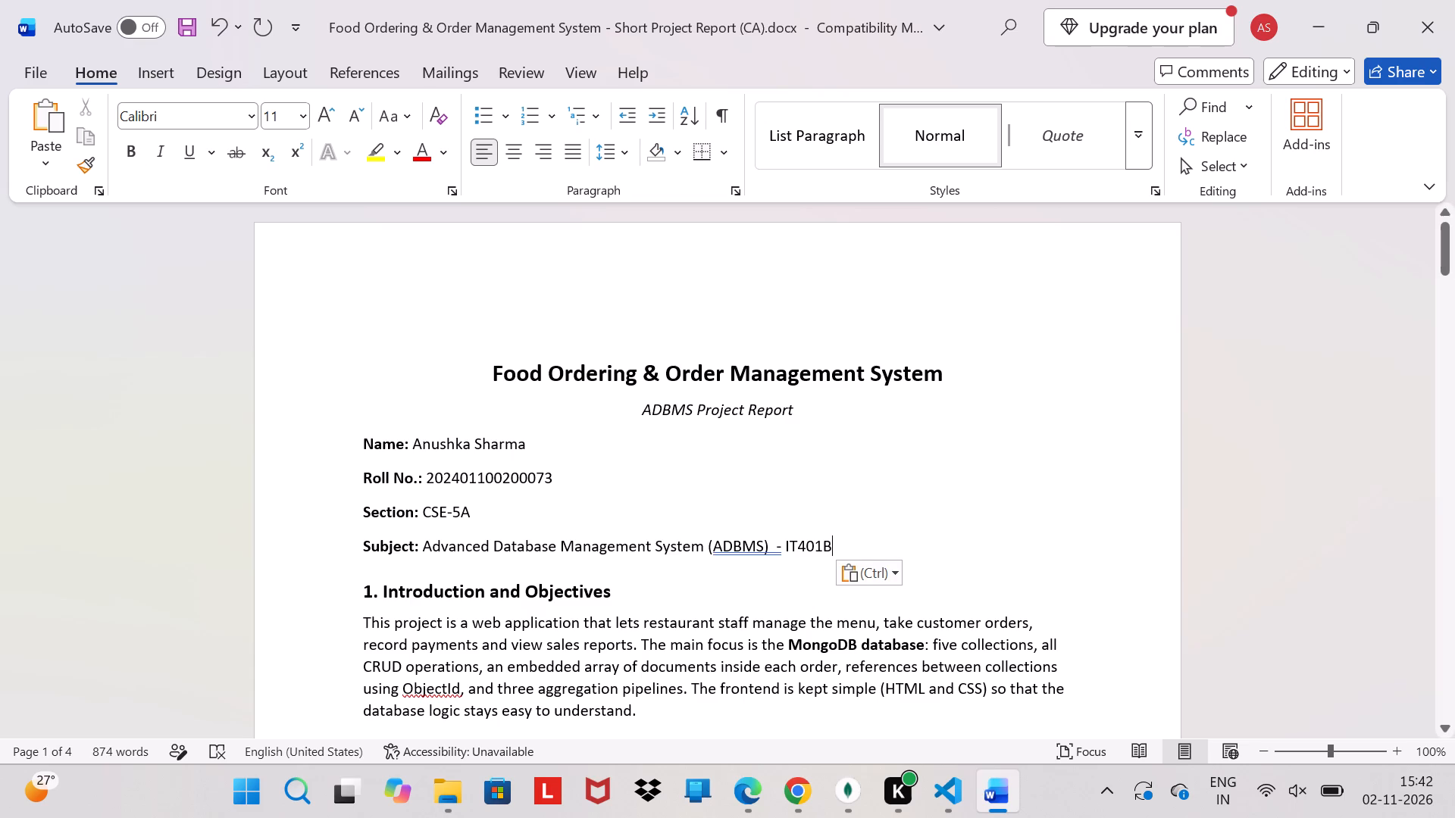
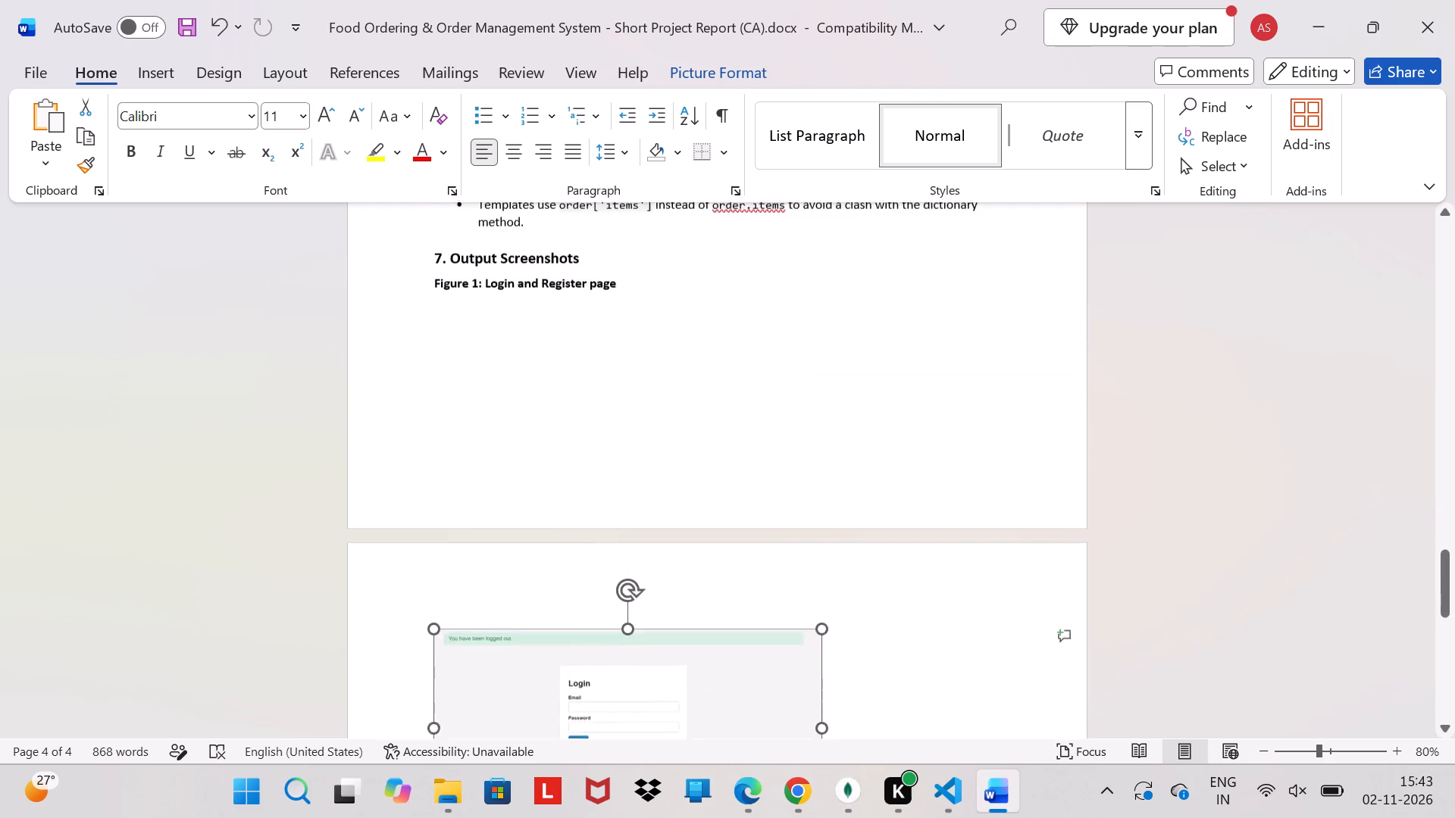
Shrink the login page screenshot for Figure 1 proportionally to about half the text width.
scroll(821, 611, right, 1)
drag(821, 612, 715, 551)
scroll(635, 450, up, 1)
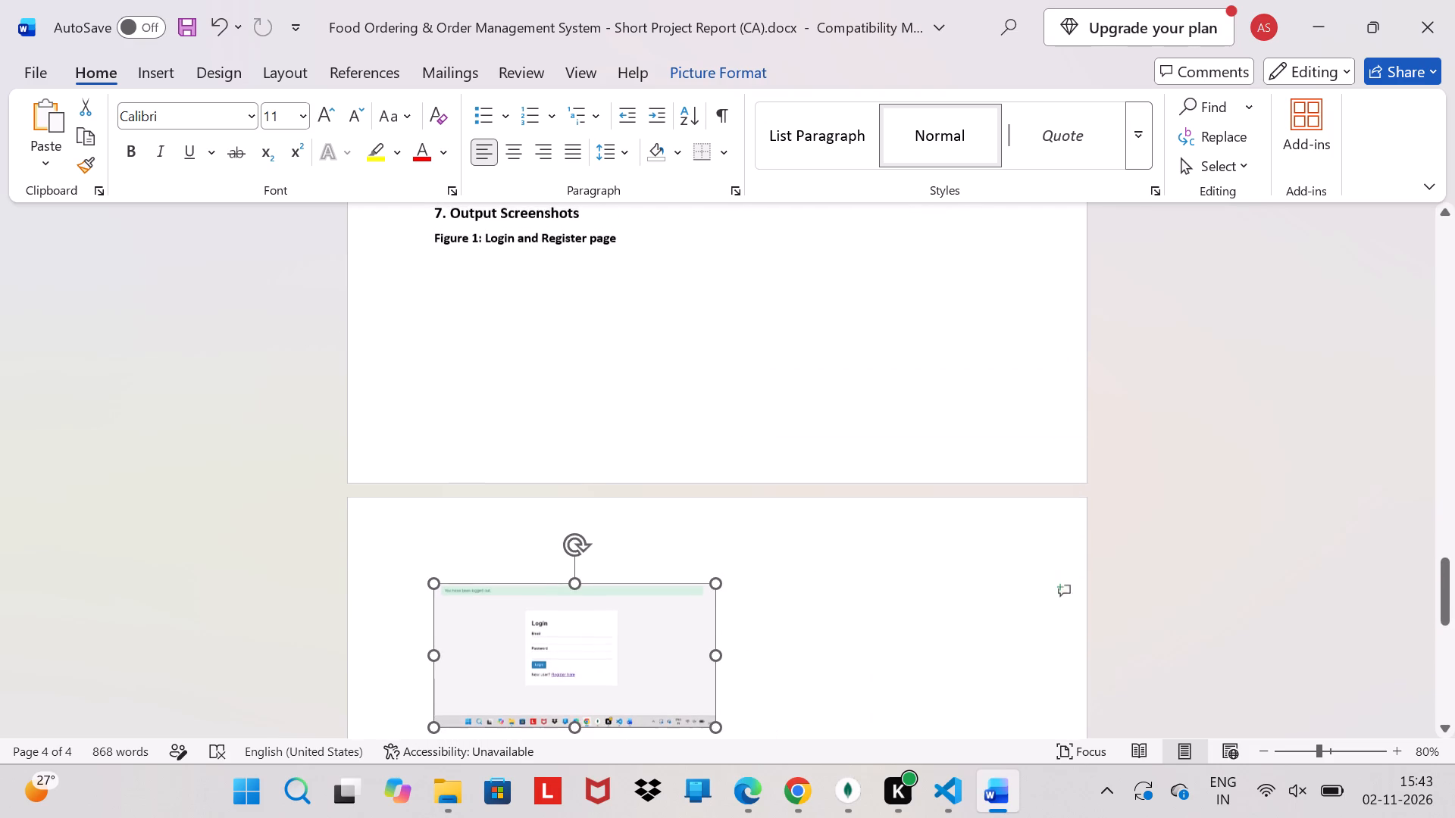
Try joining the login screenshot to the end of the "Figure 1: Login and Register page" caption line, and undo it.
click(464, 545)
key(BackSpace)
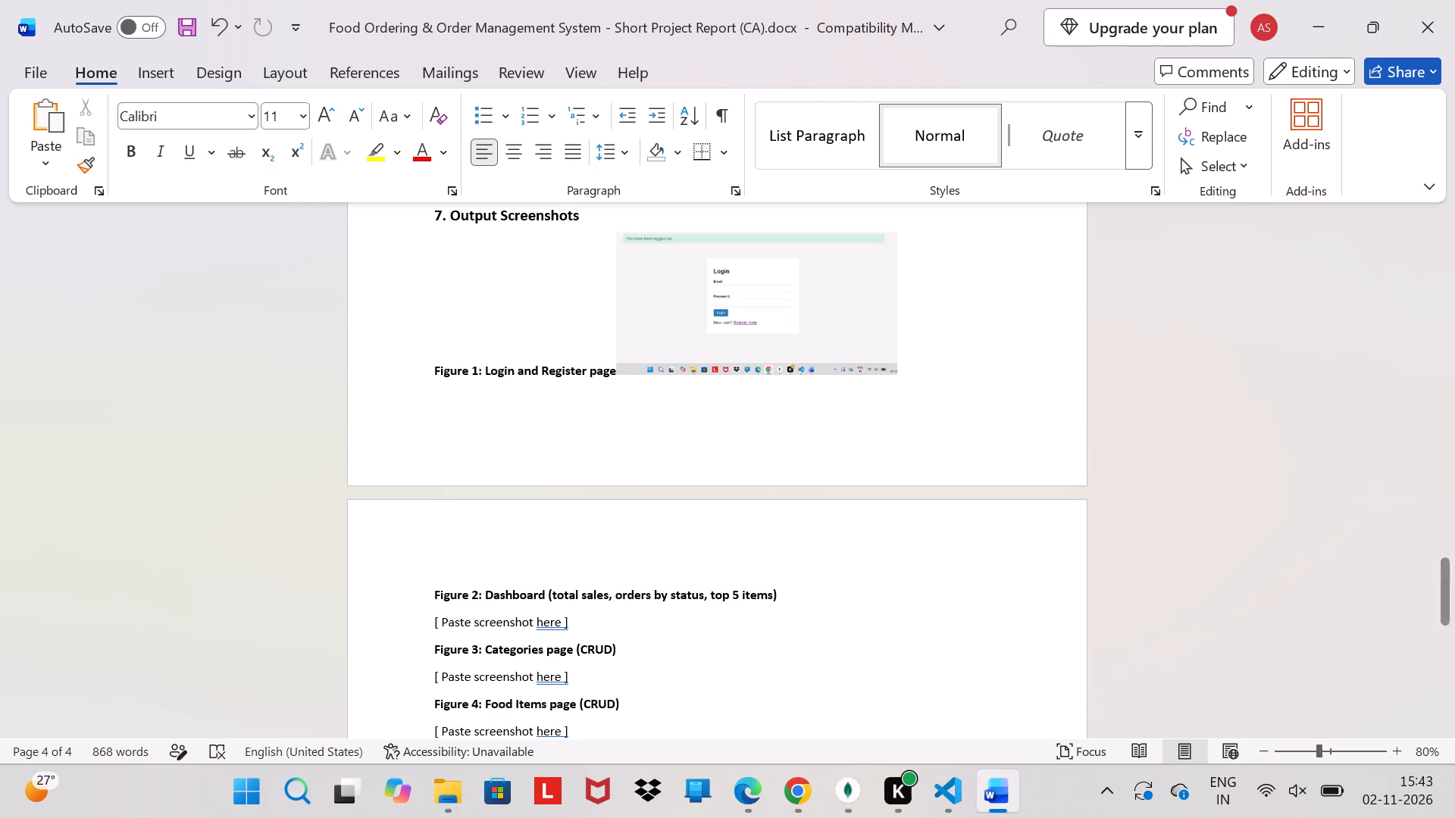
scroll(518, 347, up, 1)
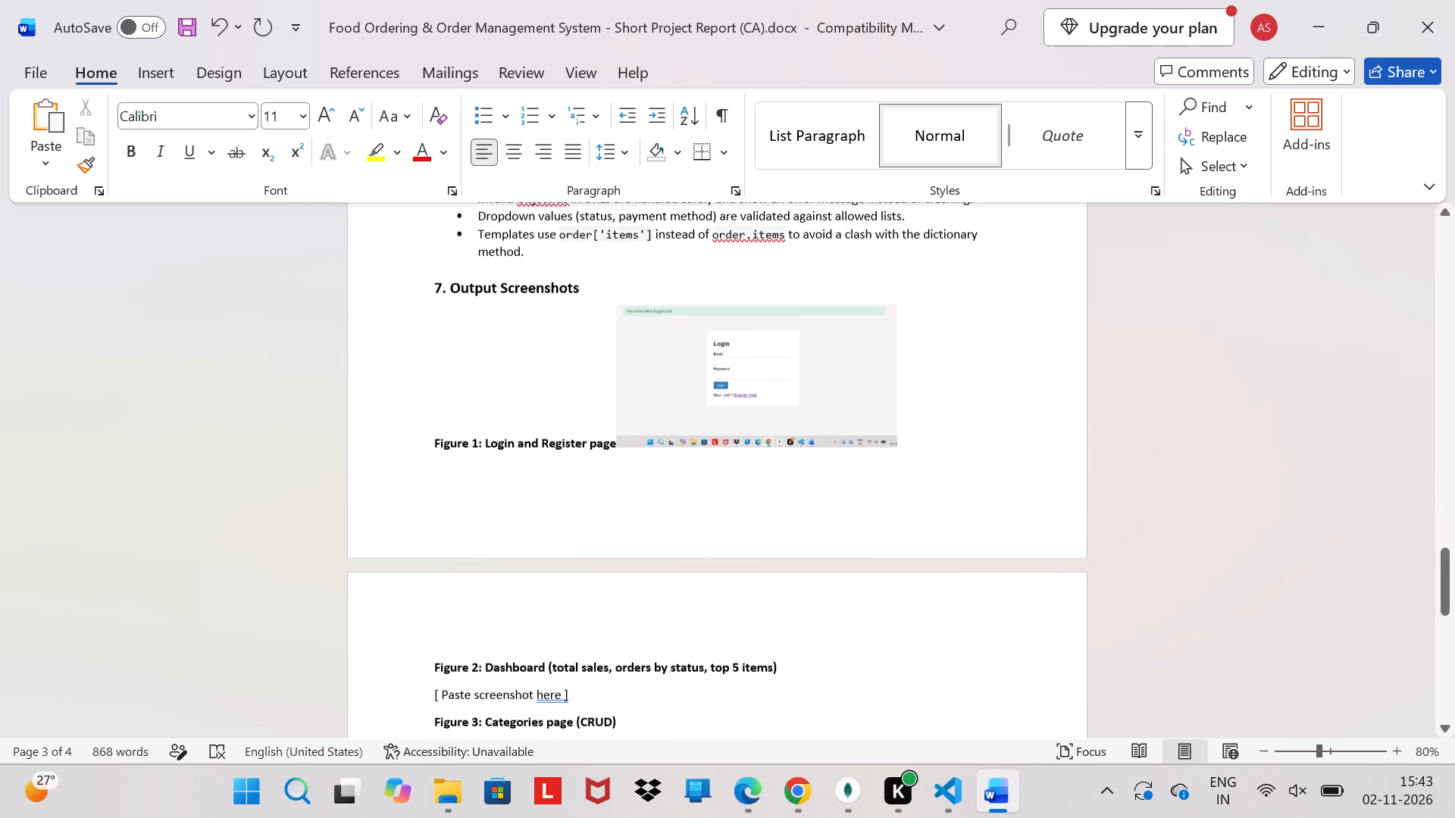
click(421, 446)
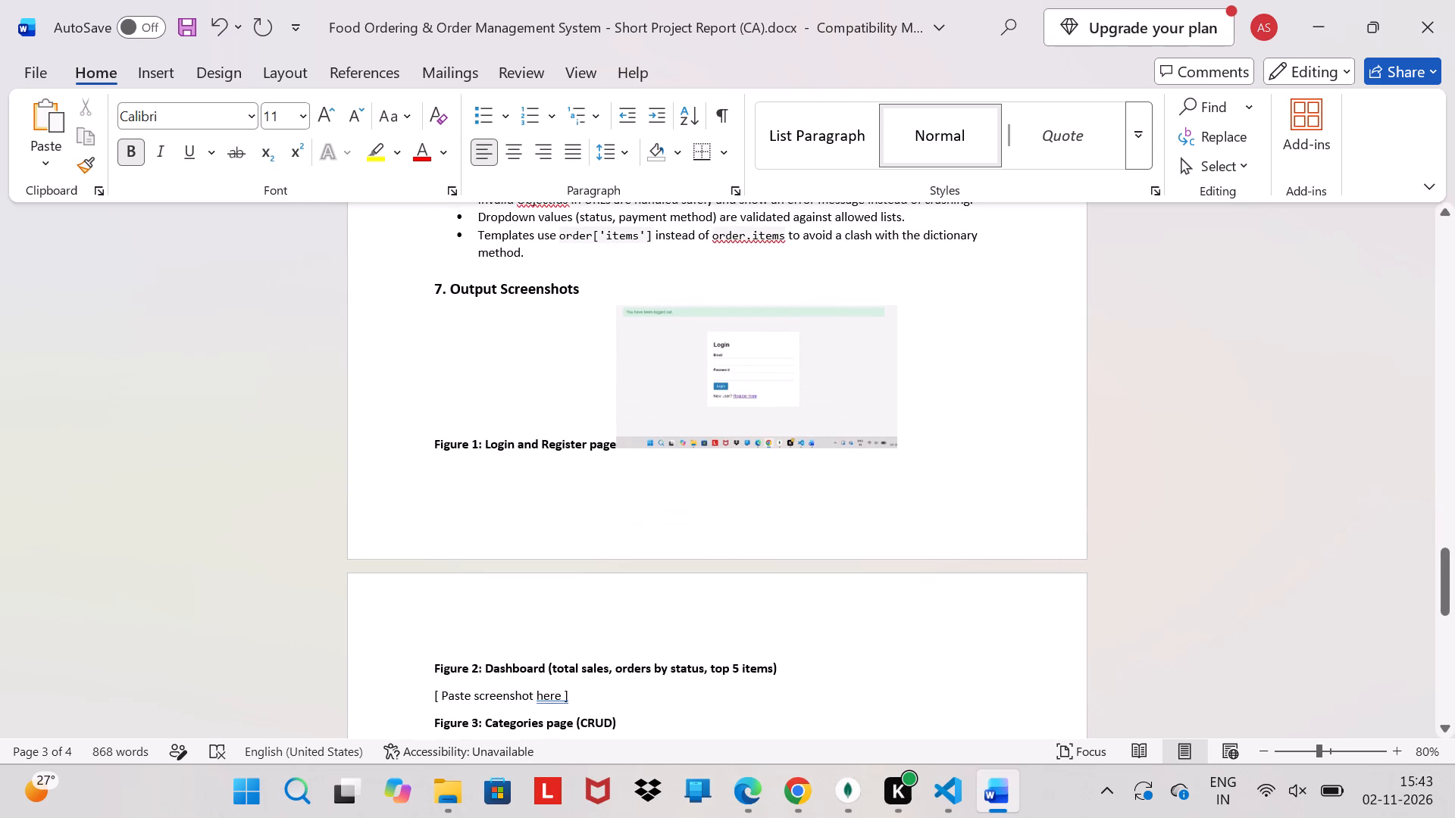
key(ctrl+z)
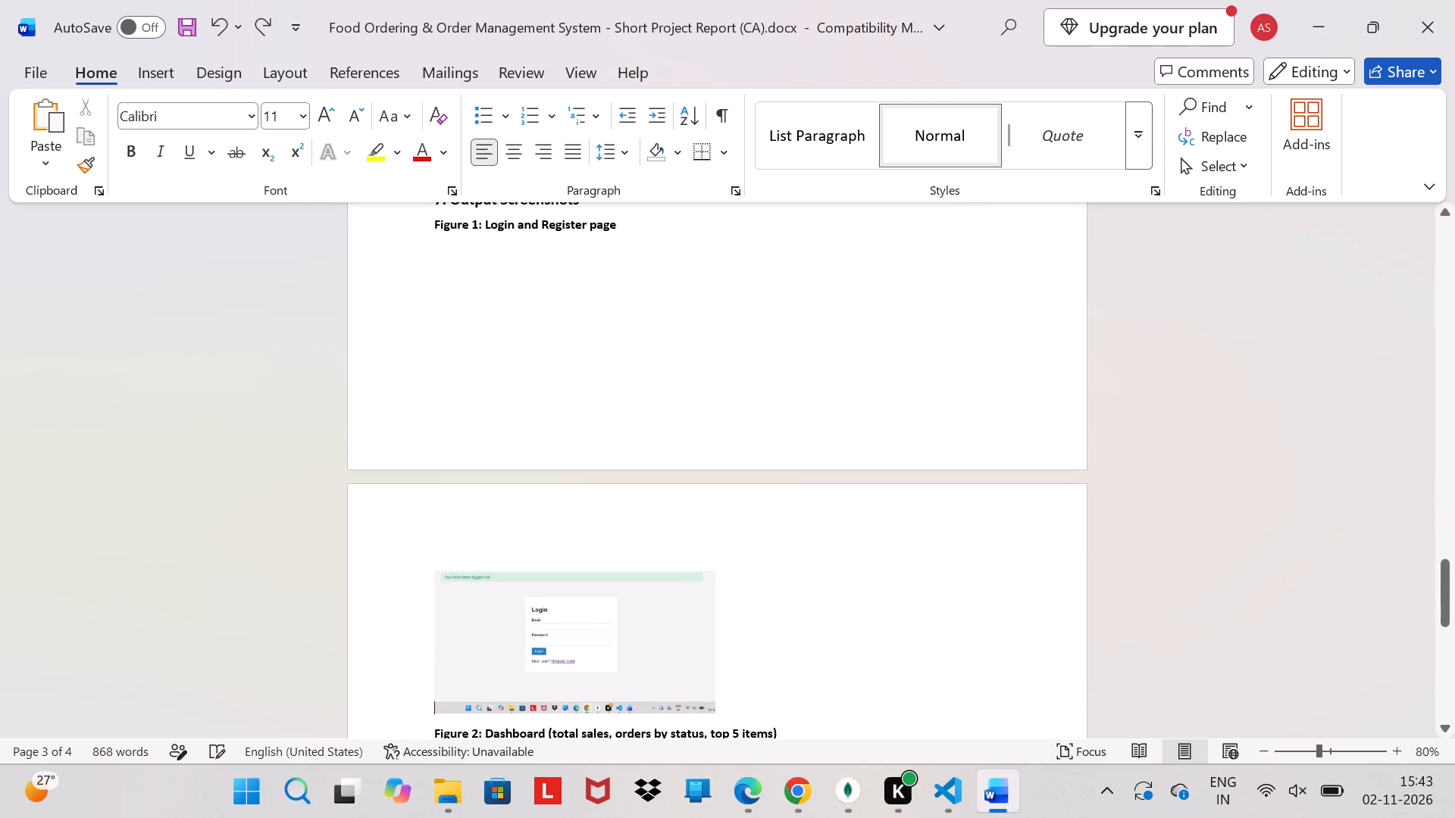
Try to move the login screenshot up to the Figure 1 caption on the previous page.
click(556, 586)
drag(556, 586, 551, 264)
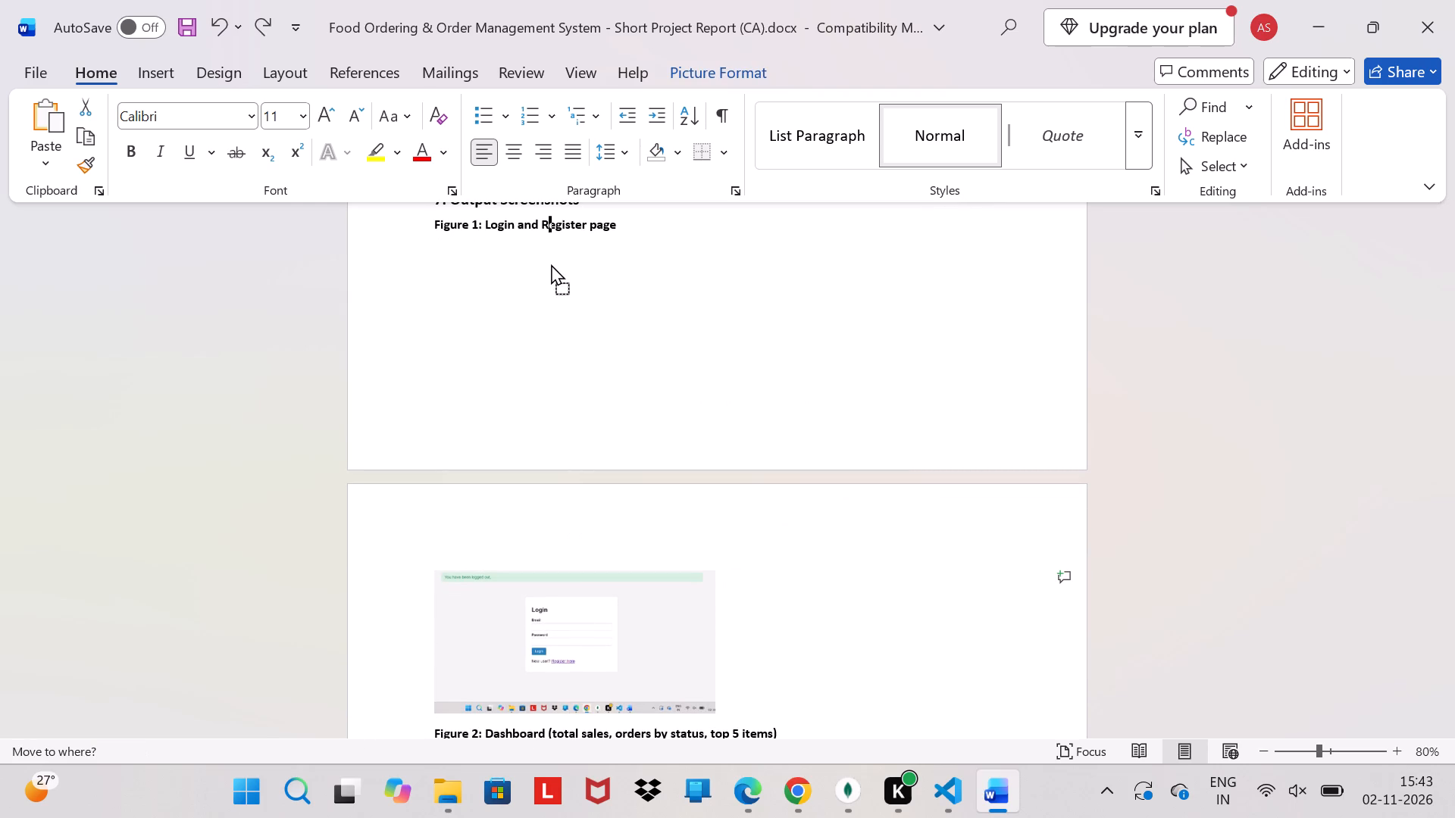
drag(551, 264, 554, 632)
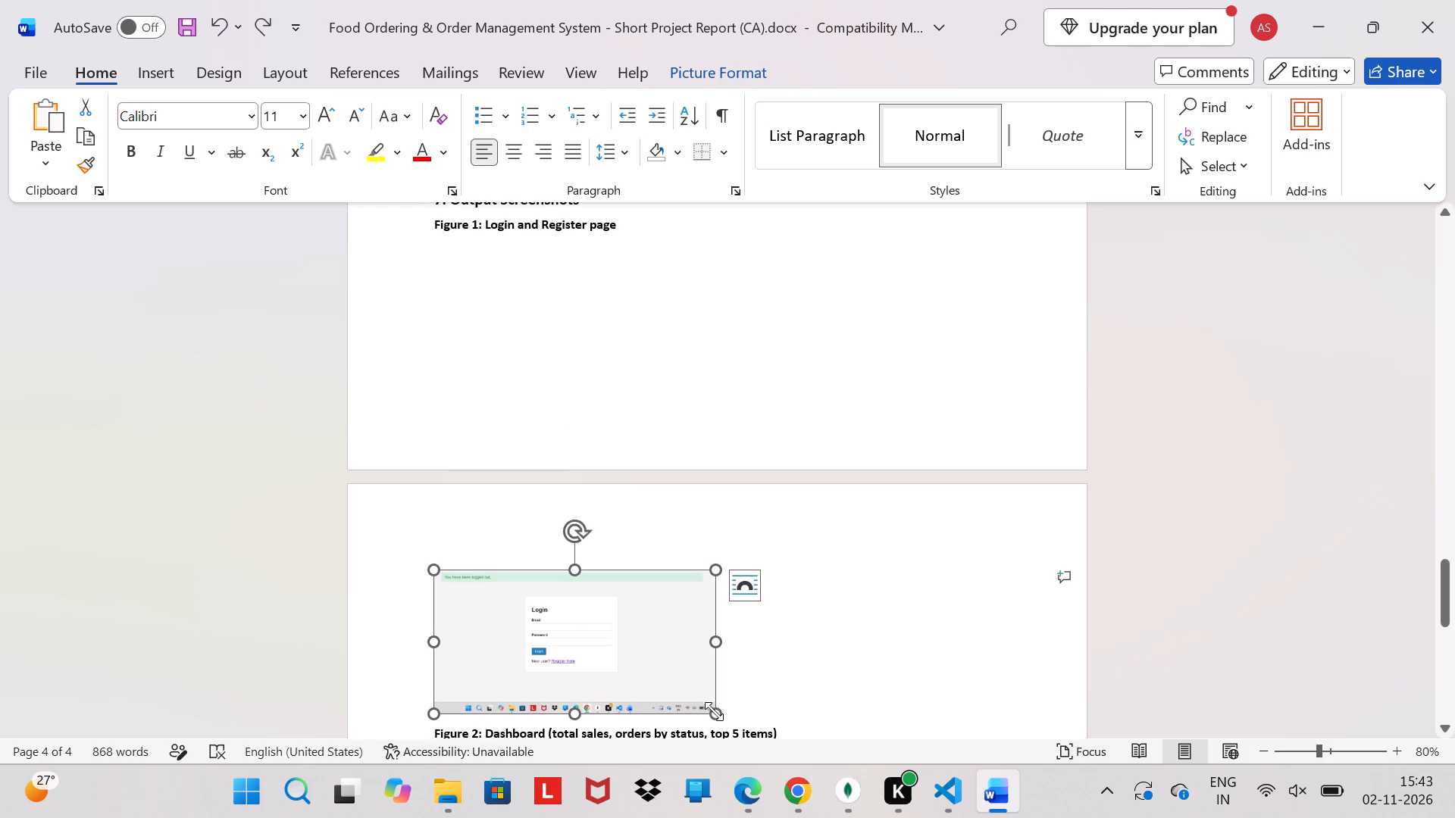
Enlarge the login page screenshot above the Figure 2 caption proportionally to about two-thirds of the text width.
drag(714, 714, 802, 748)
scroll(802, 748, down, 2)
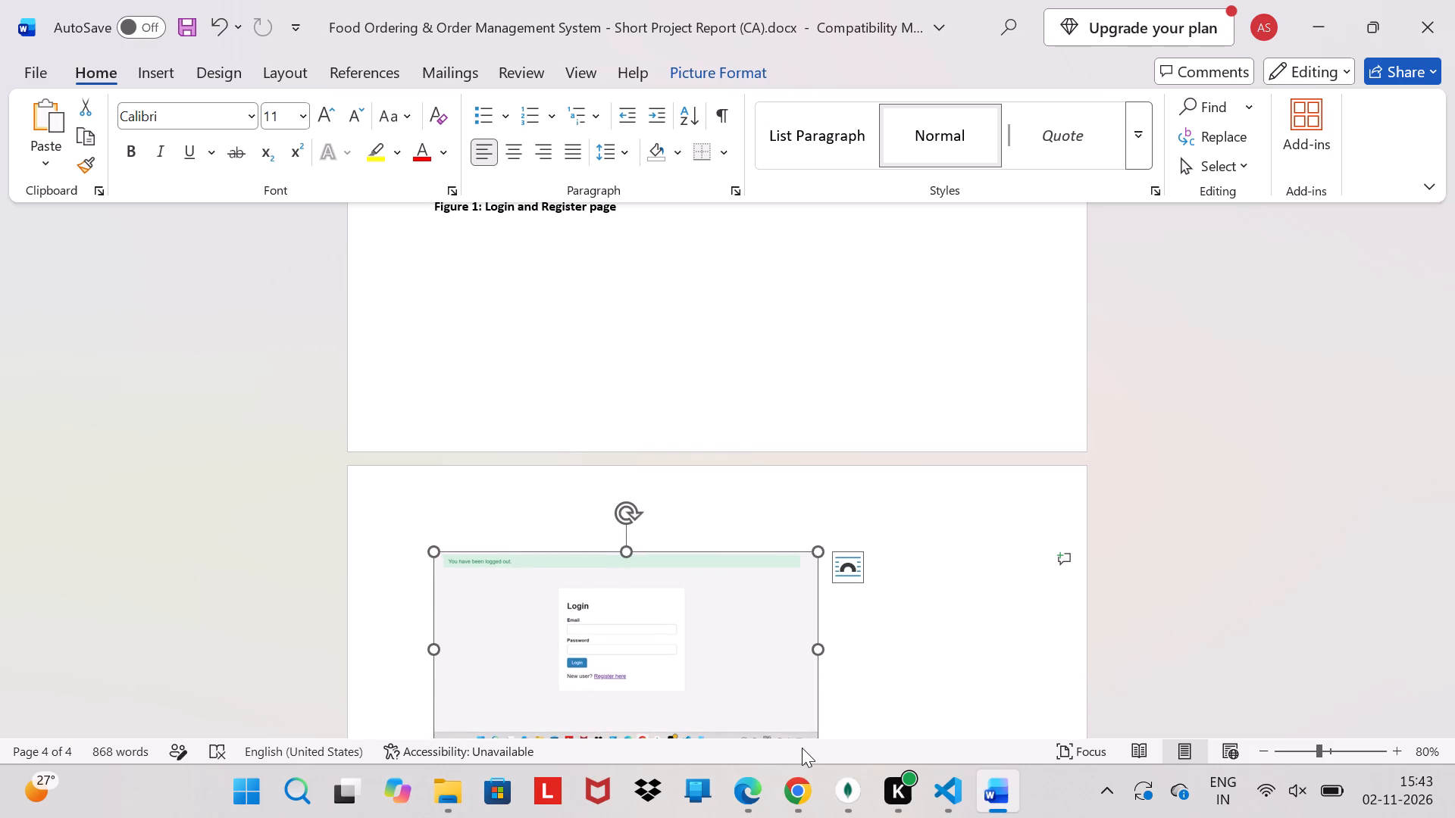
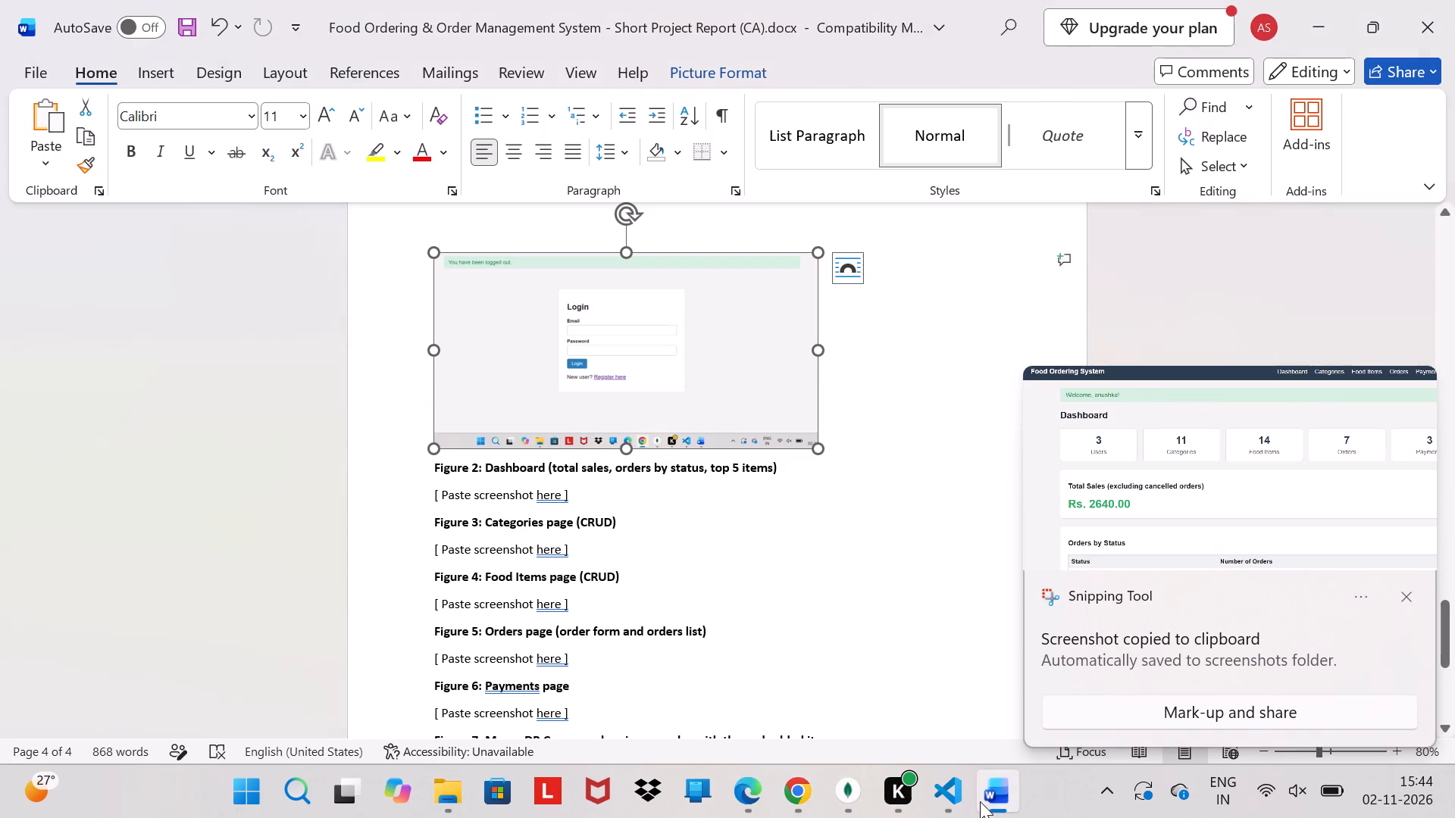
Replace the placeholder under the "Figure 2: Dashboard" caption with the copied dashboard screenshot.
drag(629, 494, 487, 488)
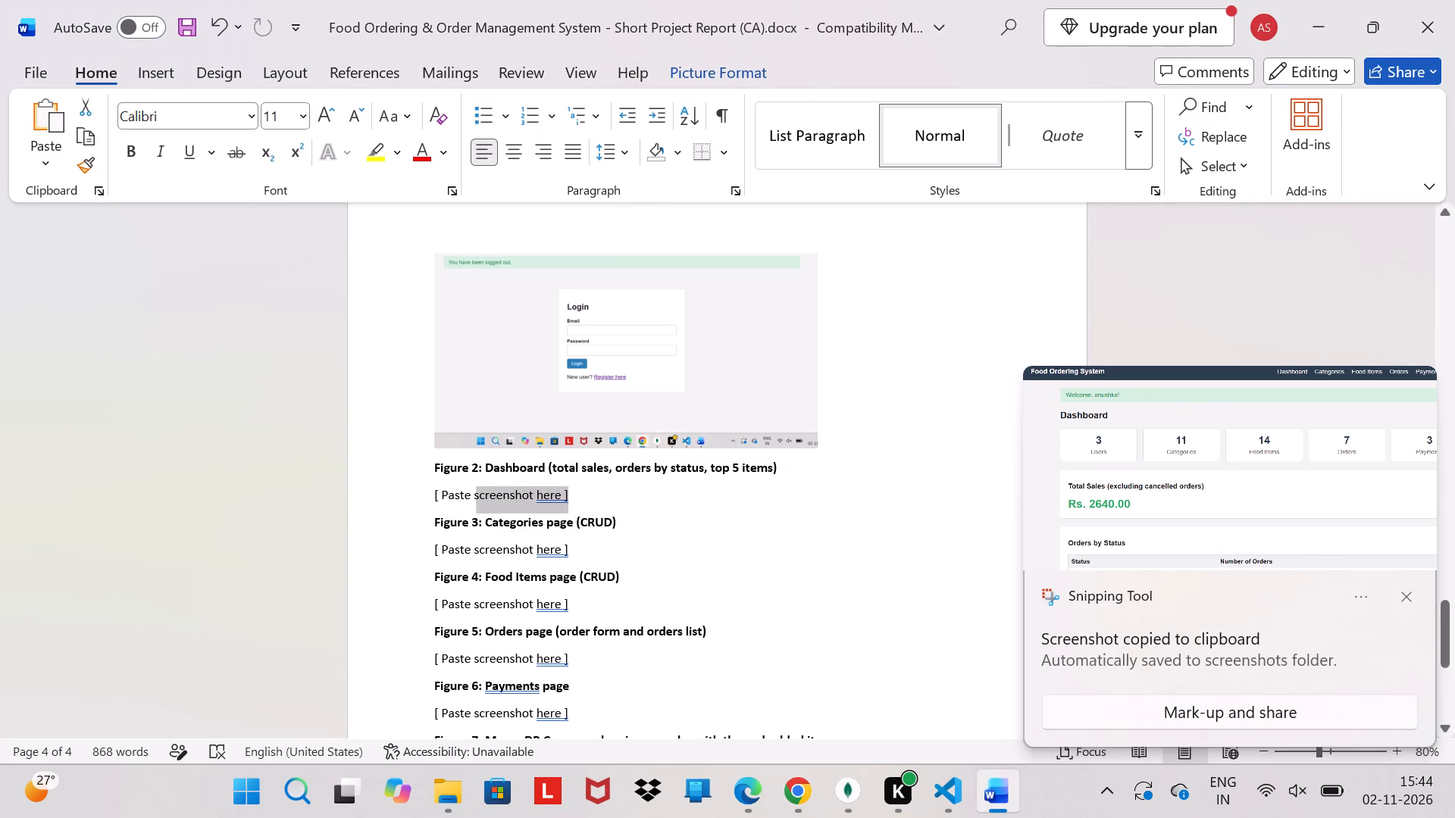
drag(487, 488, 434, 489)
key(ctrl+v)
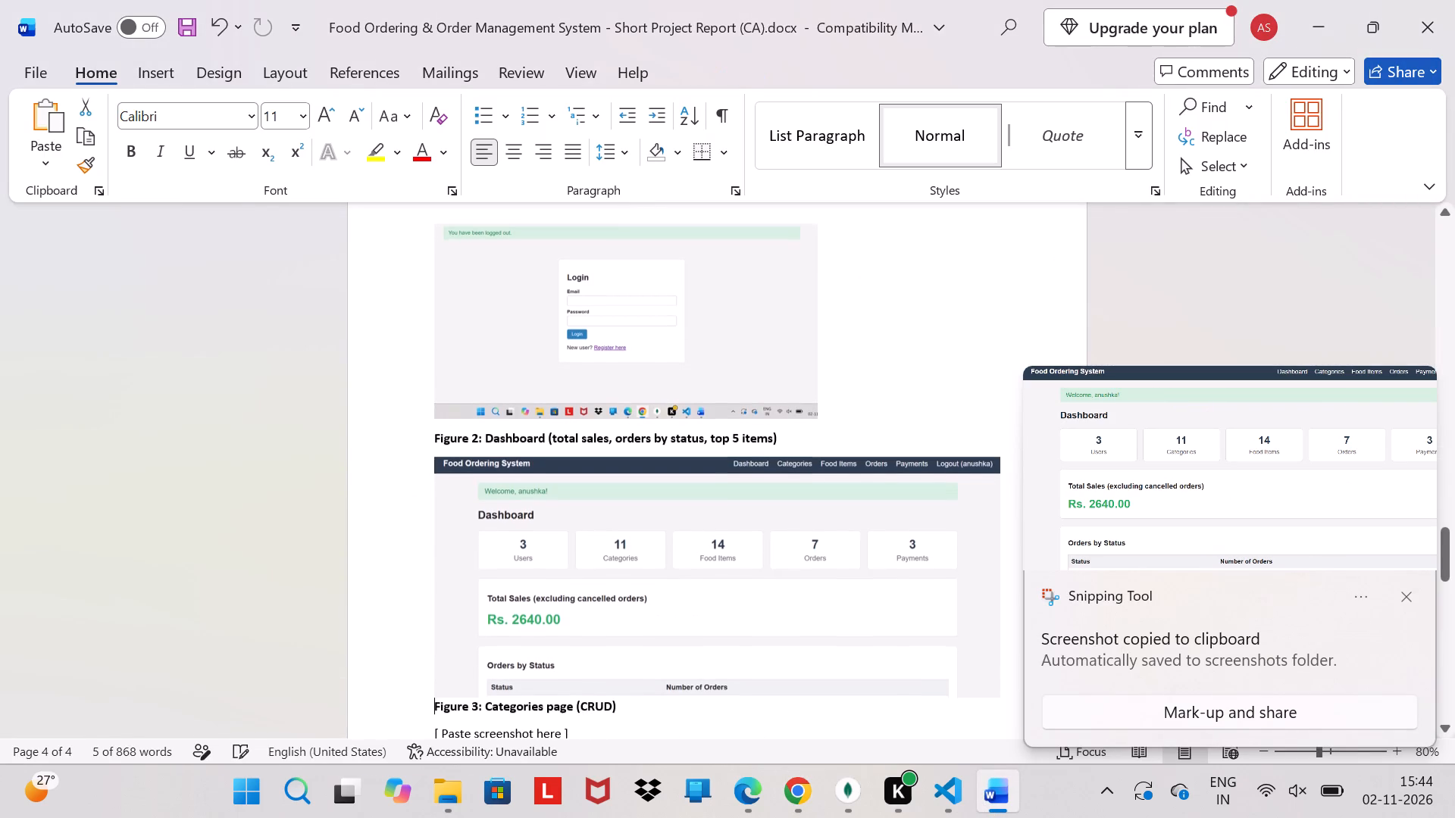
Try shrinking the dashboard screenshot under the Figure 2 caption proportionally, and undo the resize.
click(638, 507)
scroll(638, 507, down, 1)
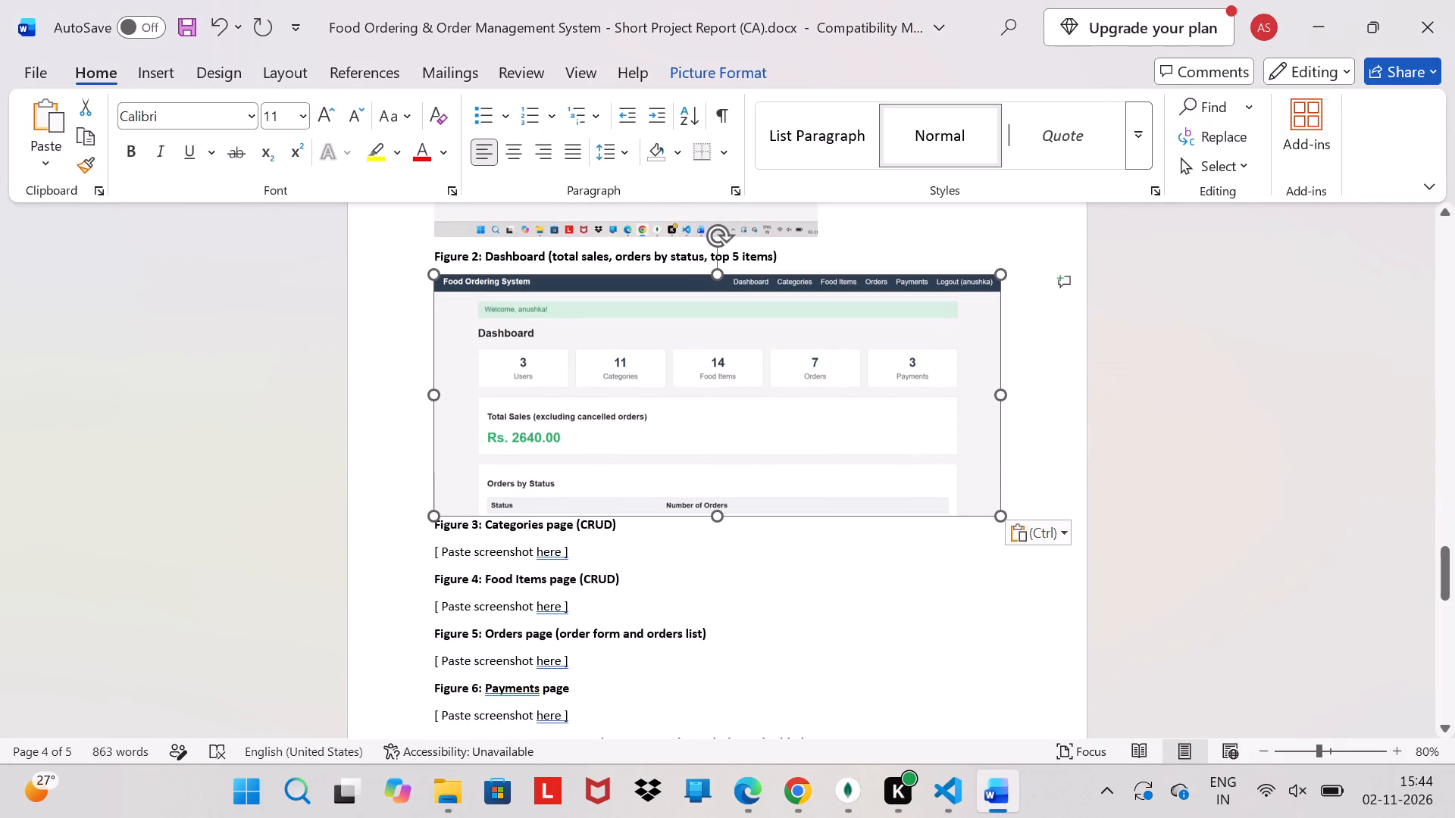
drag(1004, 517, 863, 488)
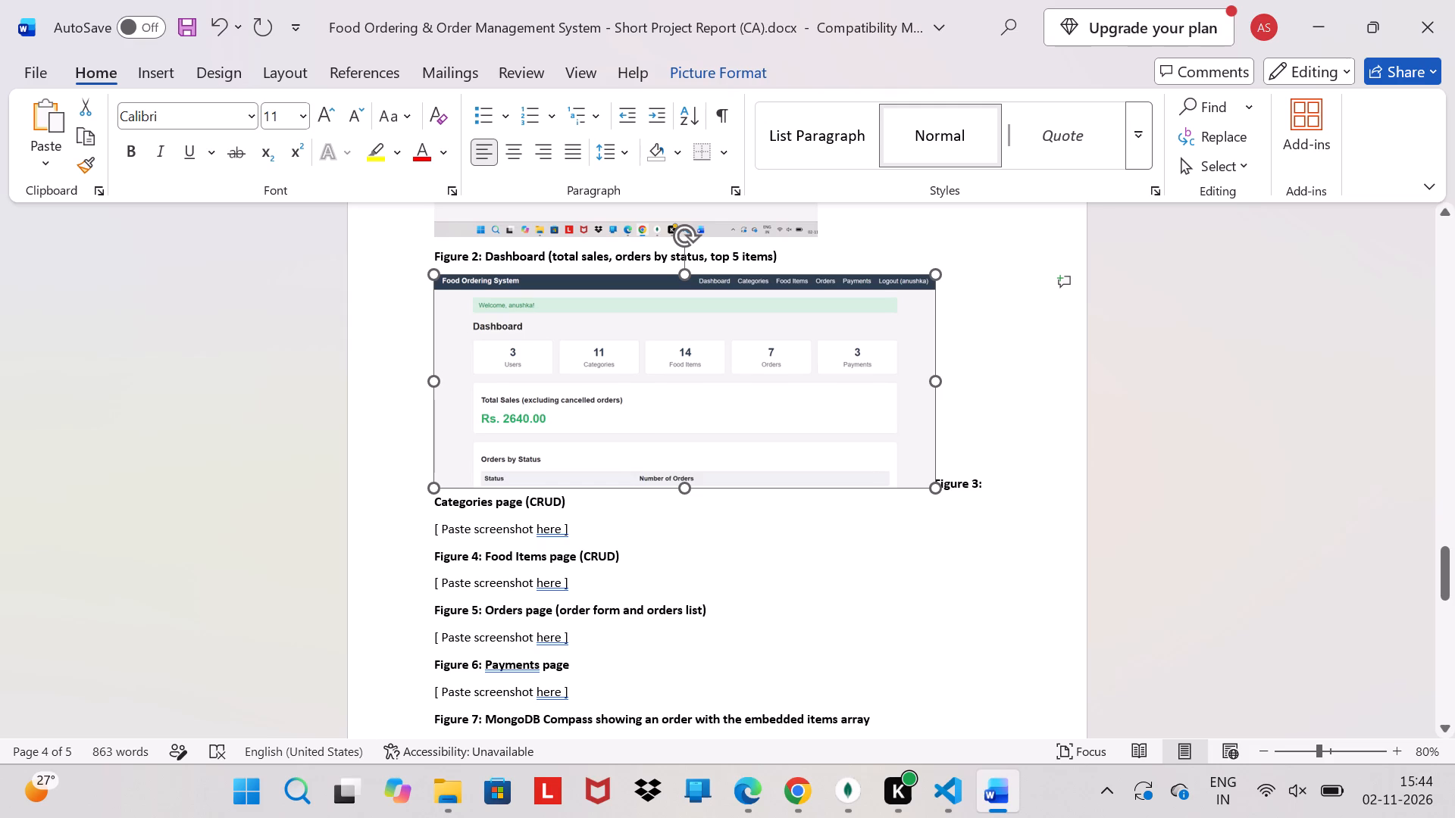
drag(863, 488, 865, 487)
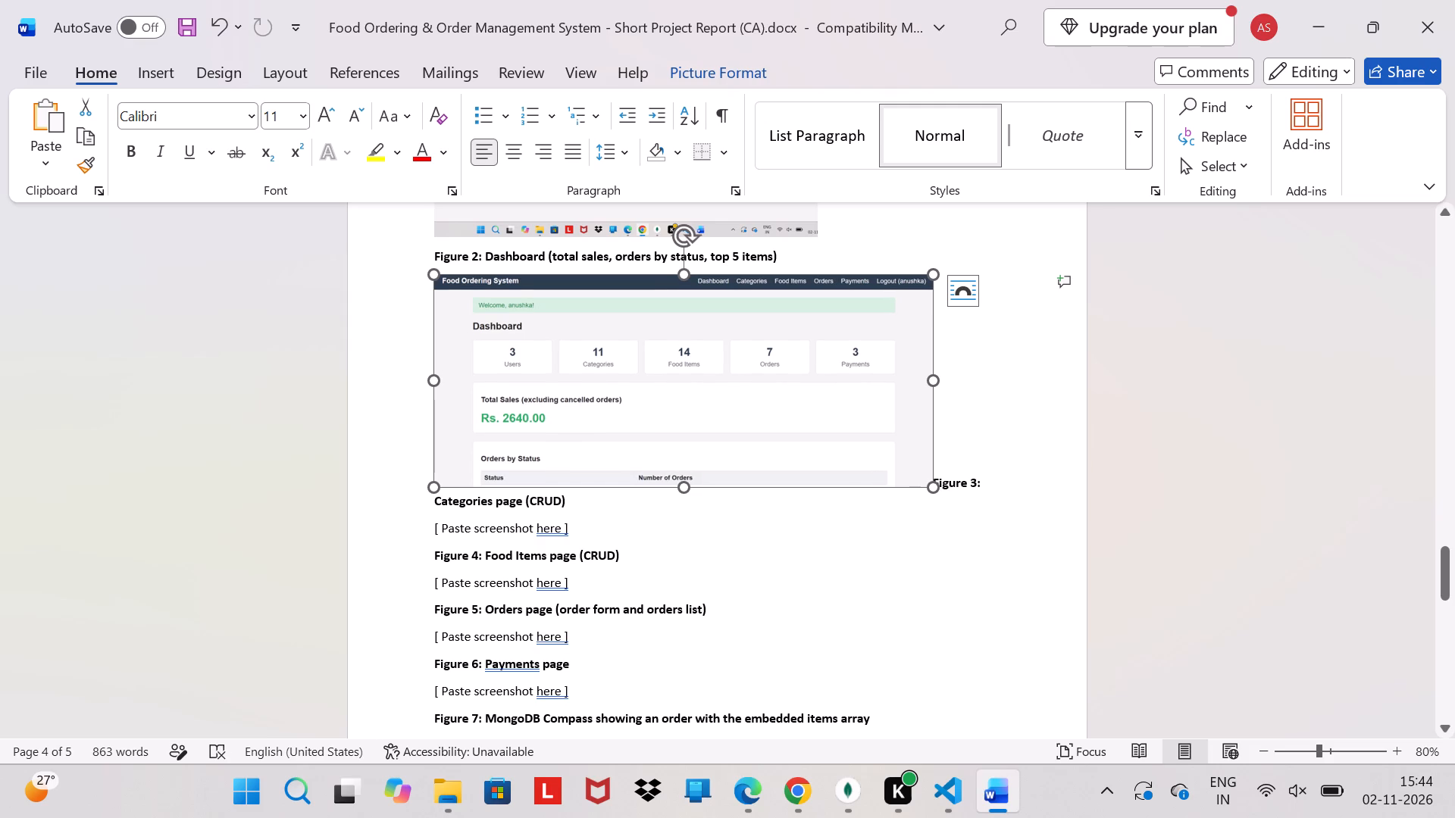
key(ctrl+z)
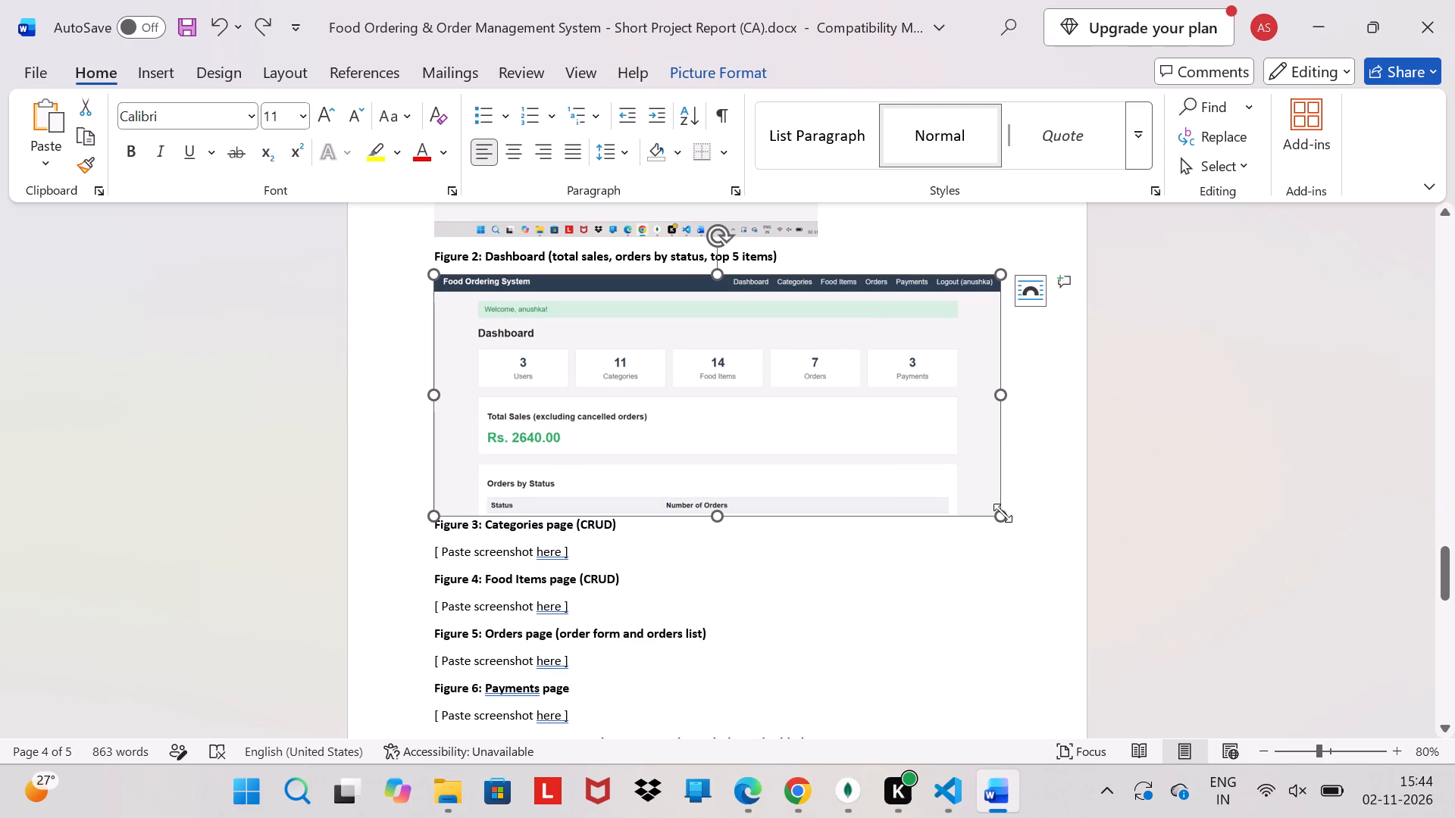
Shrink the dashboard screenshot under the Figure 2 caption proportionally to about two-thirds of the text width.
drag(1001, 516, 803, 446)
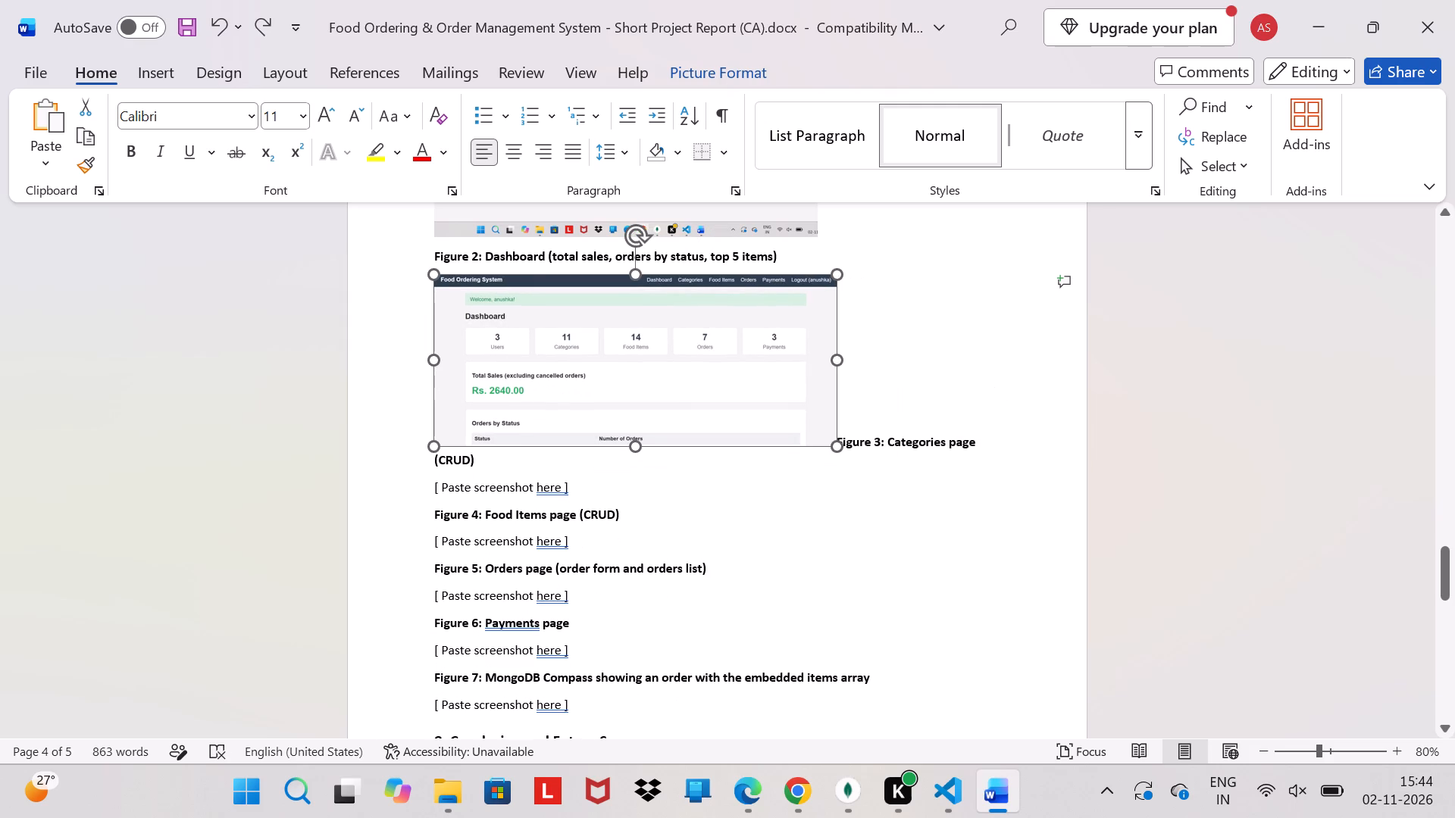
drag(803, 446, 805, 434)
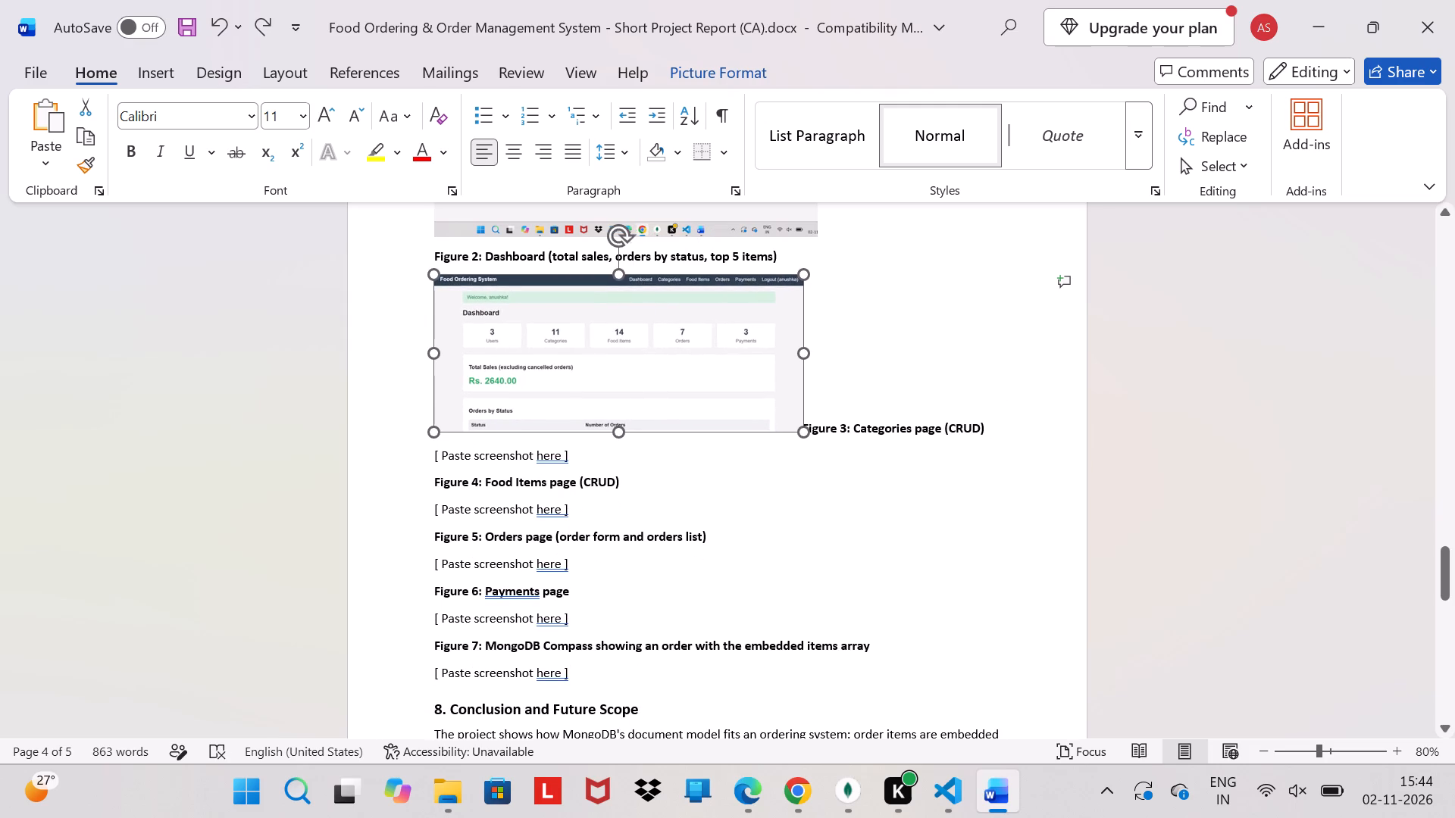
drag(805, 434, 807, 439)
Move the "Figure 3: Categories page (CRUD)" caption onto its own line and add an empty line between it and the dashboard screenshot.
click(859, 425)
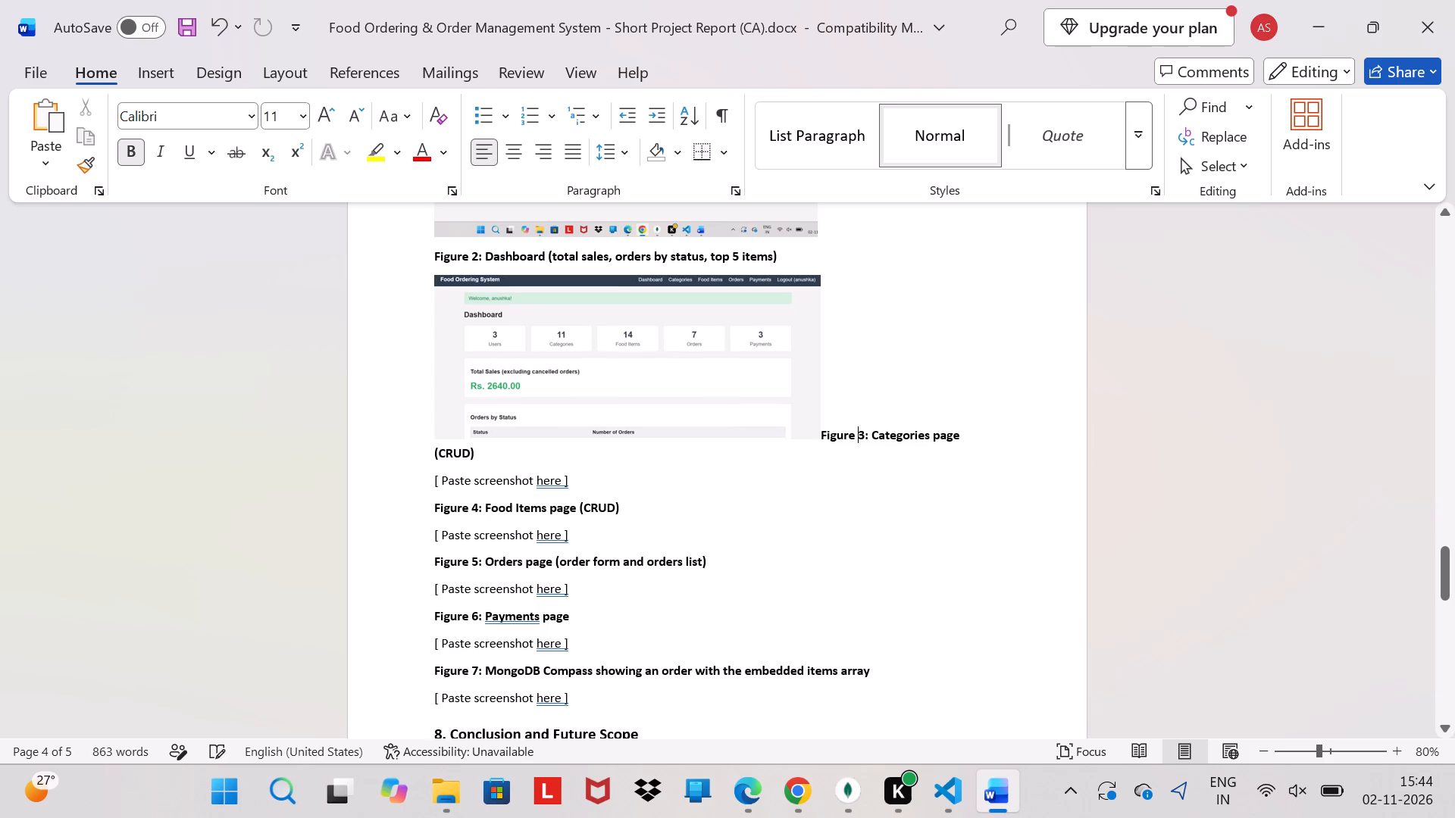
click(821, 436)
key(Return)
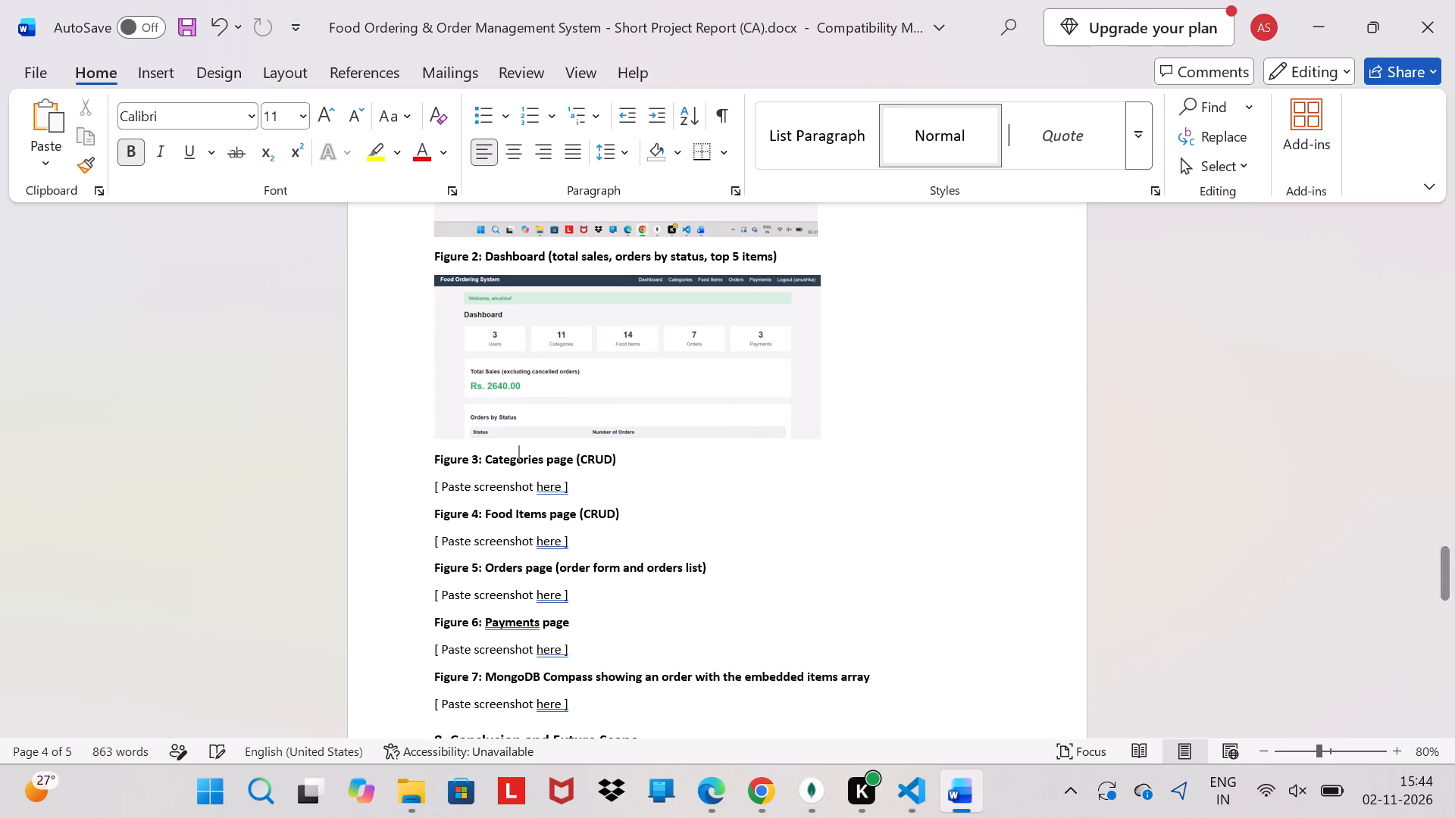
scroll(759, 477, up, 1)
click(867, 460)
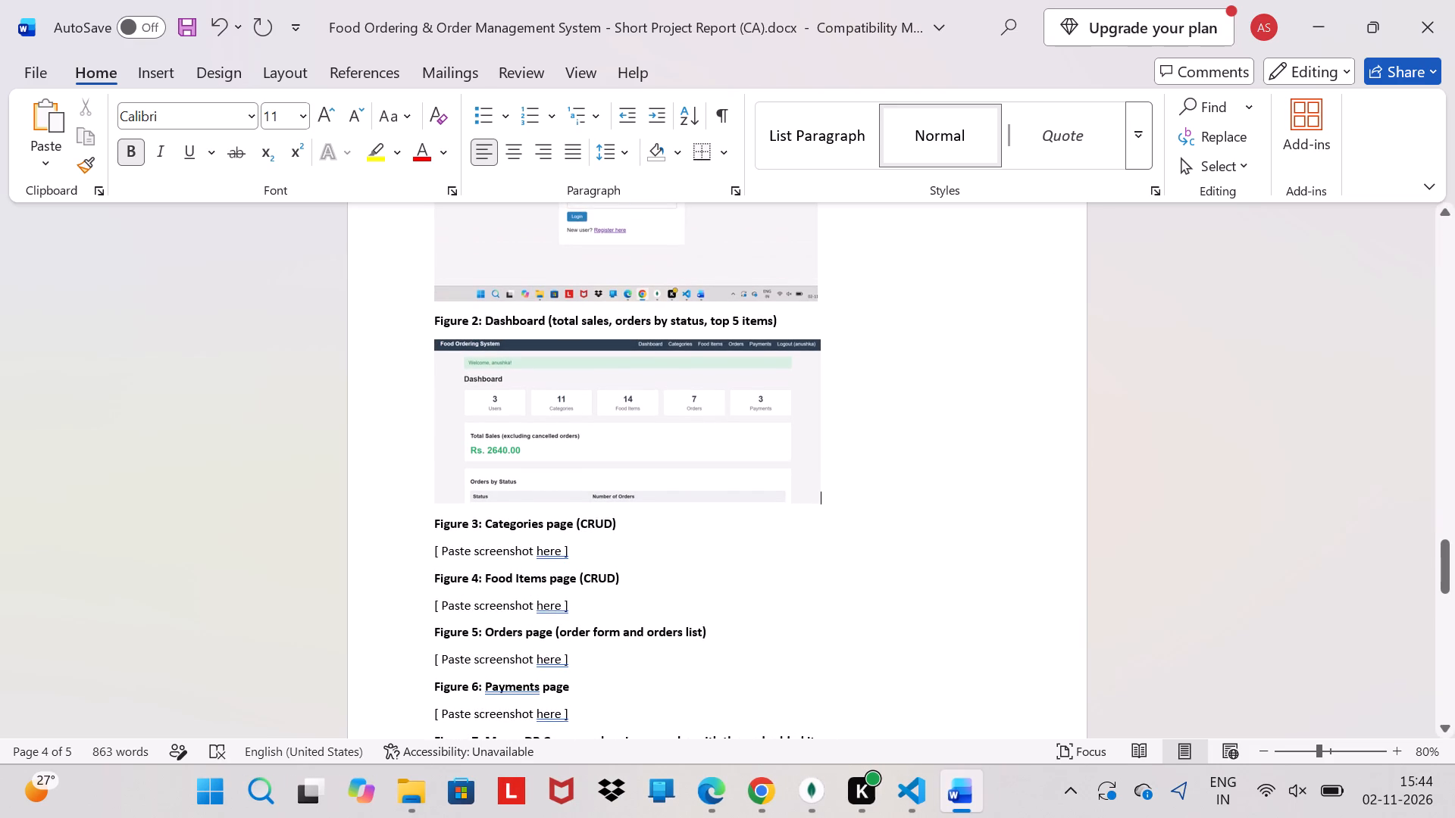
key(Return)
Switch to Chrome and capture the lower dashboard area with the order status and Top 5 Selling Food Items tables.
click(800, 790)
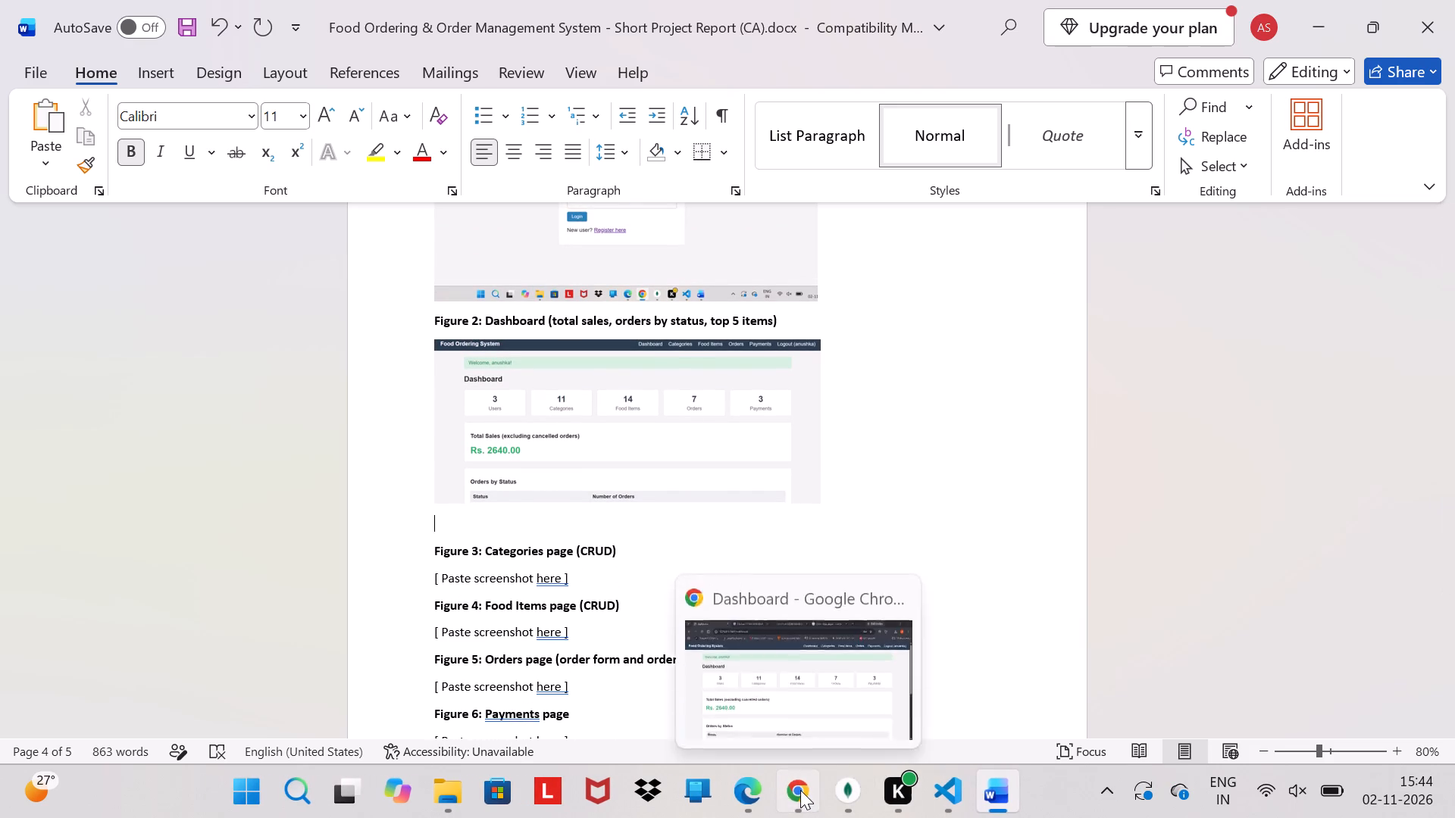
scroll(718, 519, down, 4)
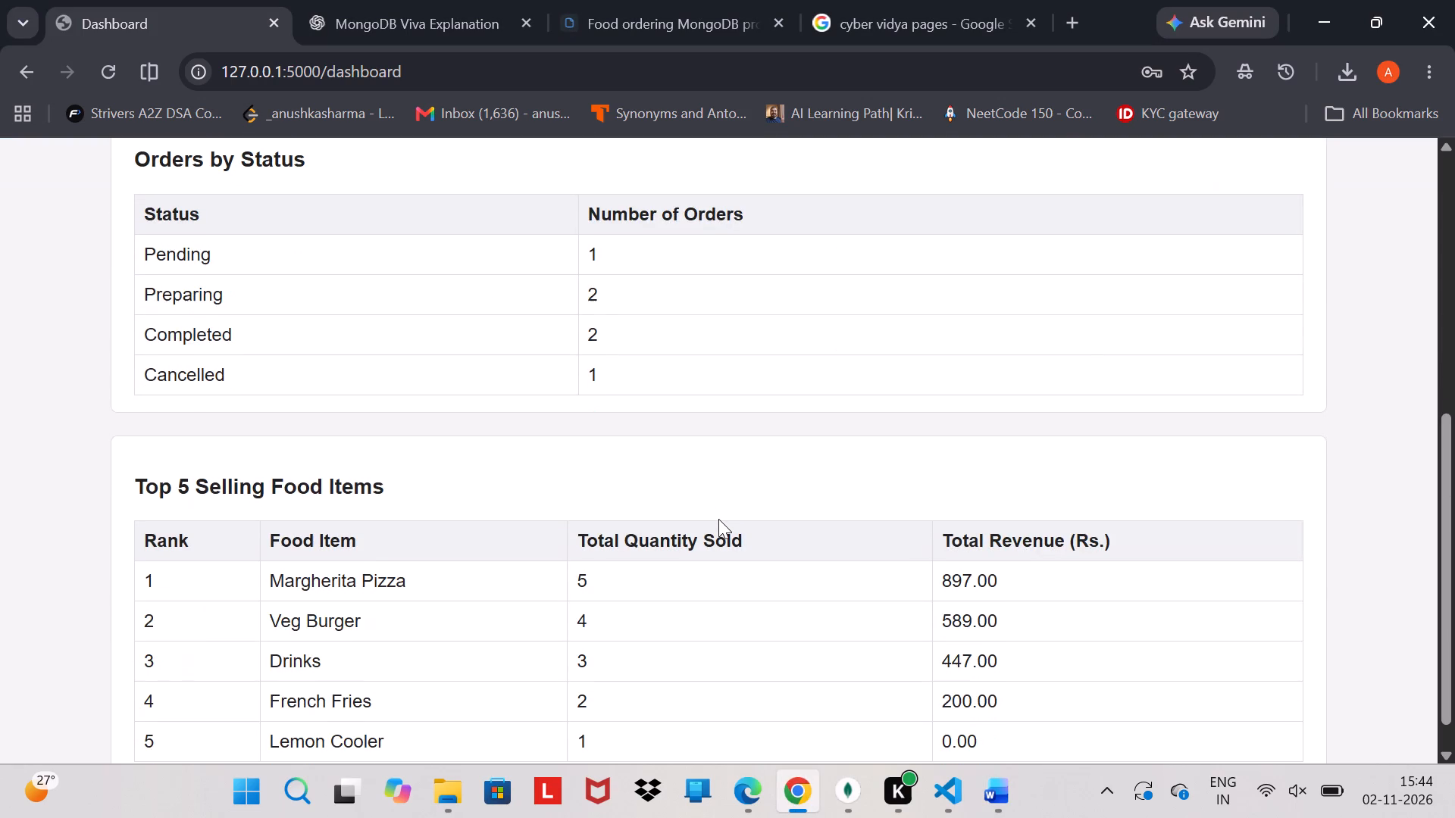
key(Print)
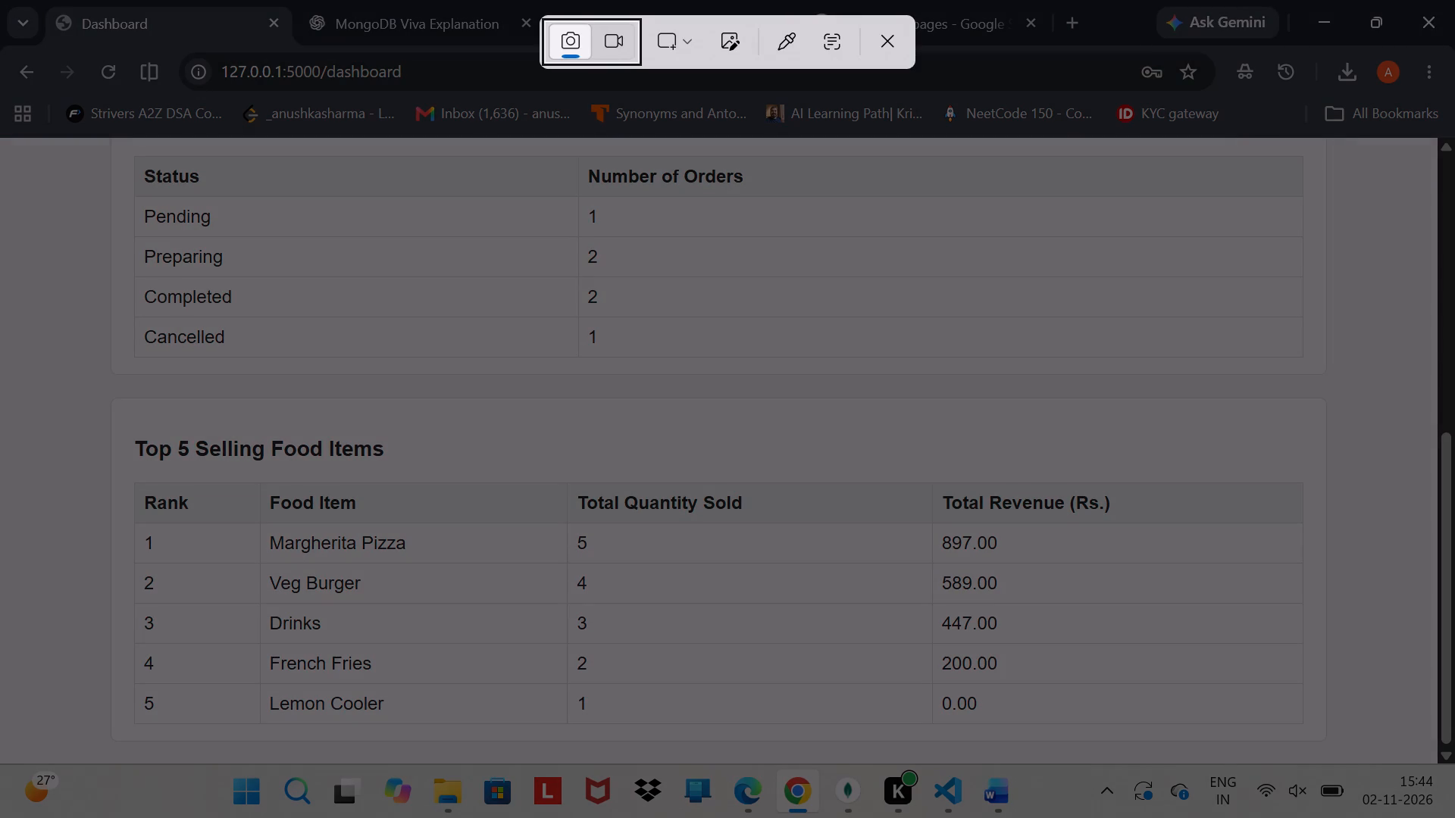
drag(0, 137, 1112, 440)
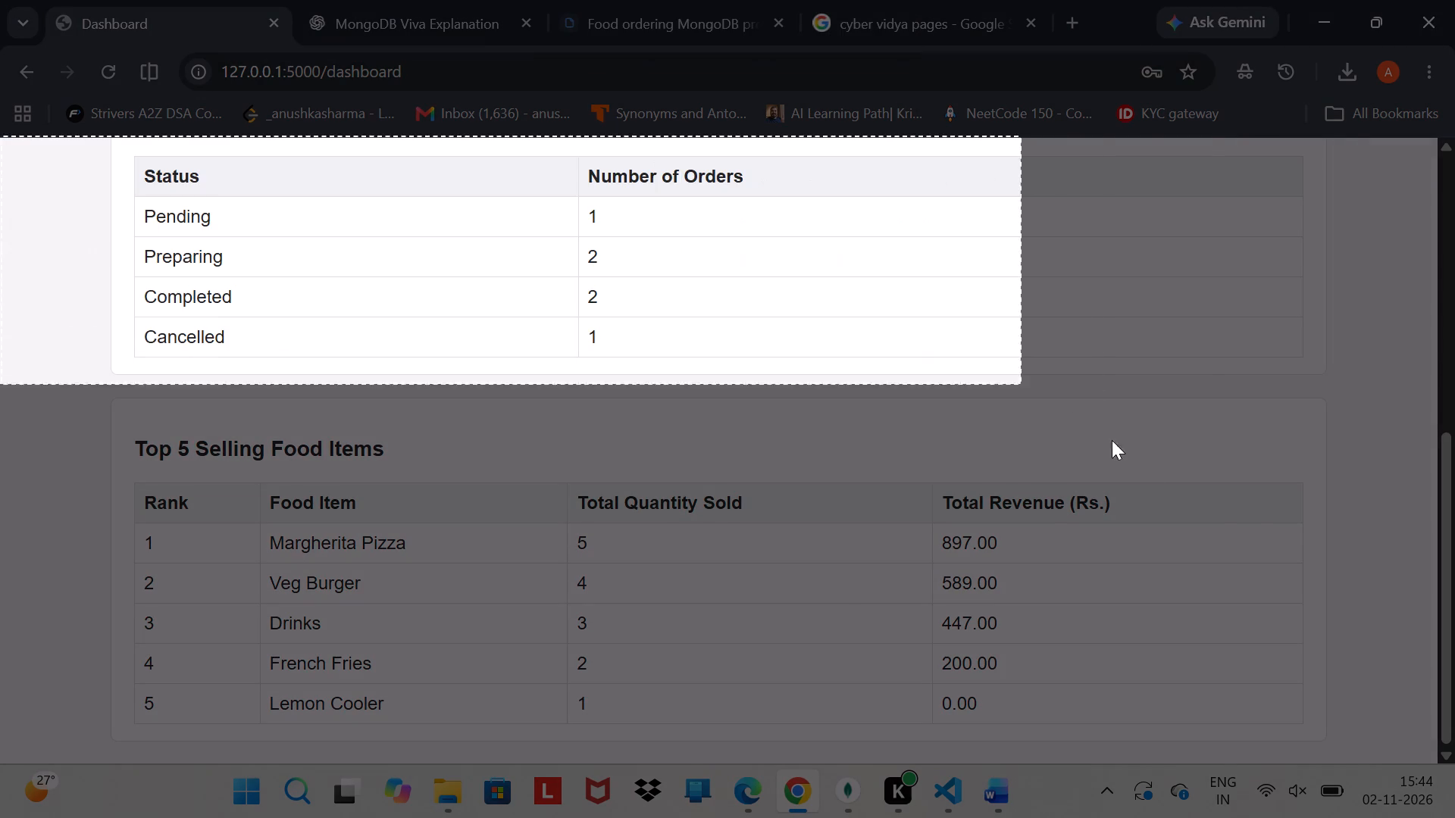
drag(1112, 440, 1439, 766)
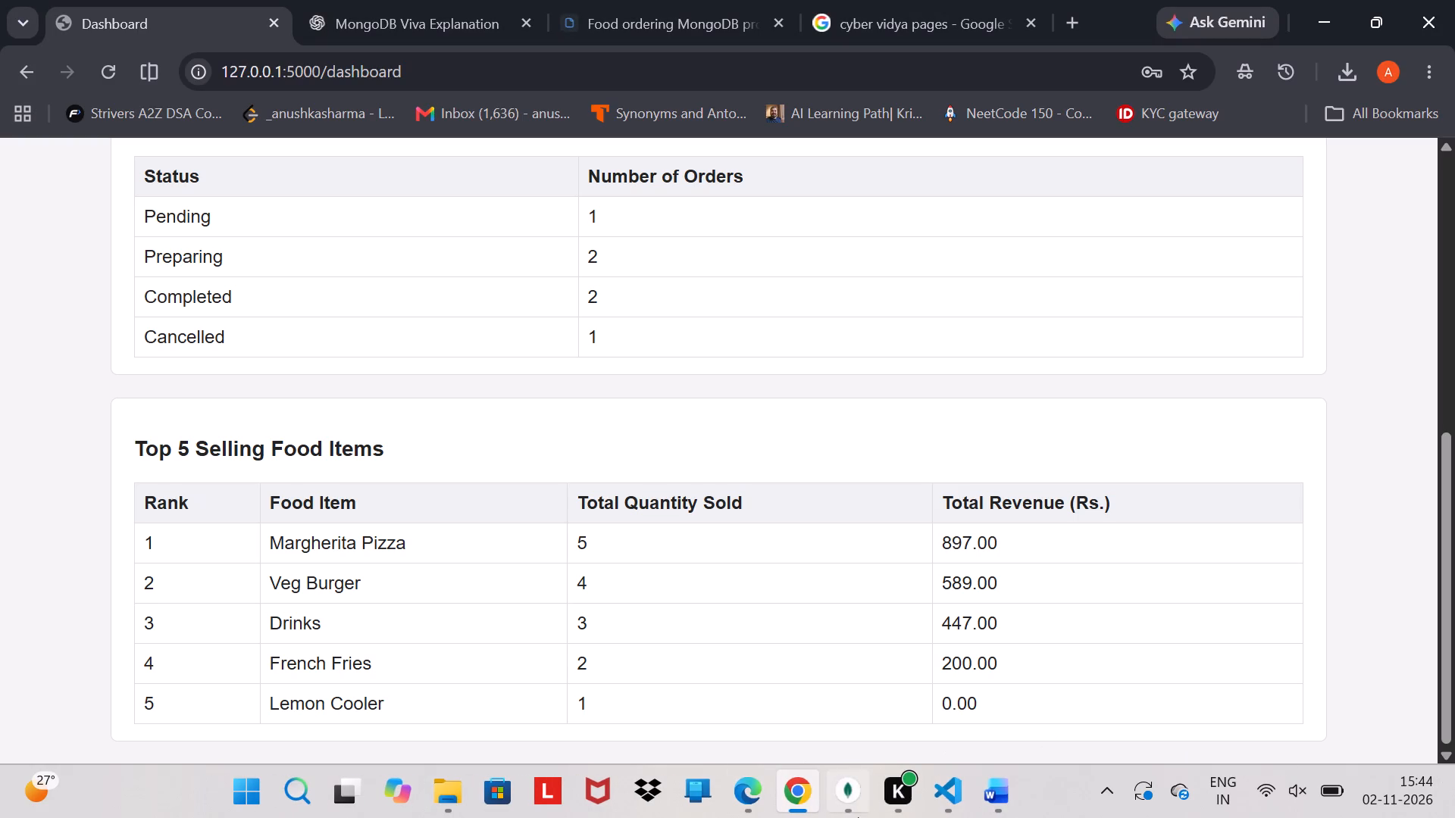
Switch to Word and paste the captured tables screenshot into the empty line above the Figure 3 caption.
click(1003, 789)
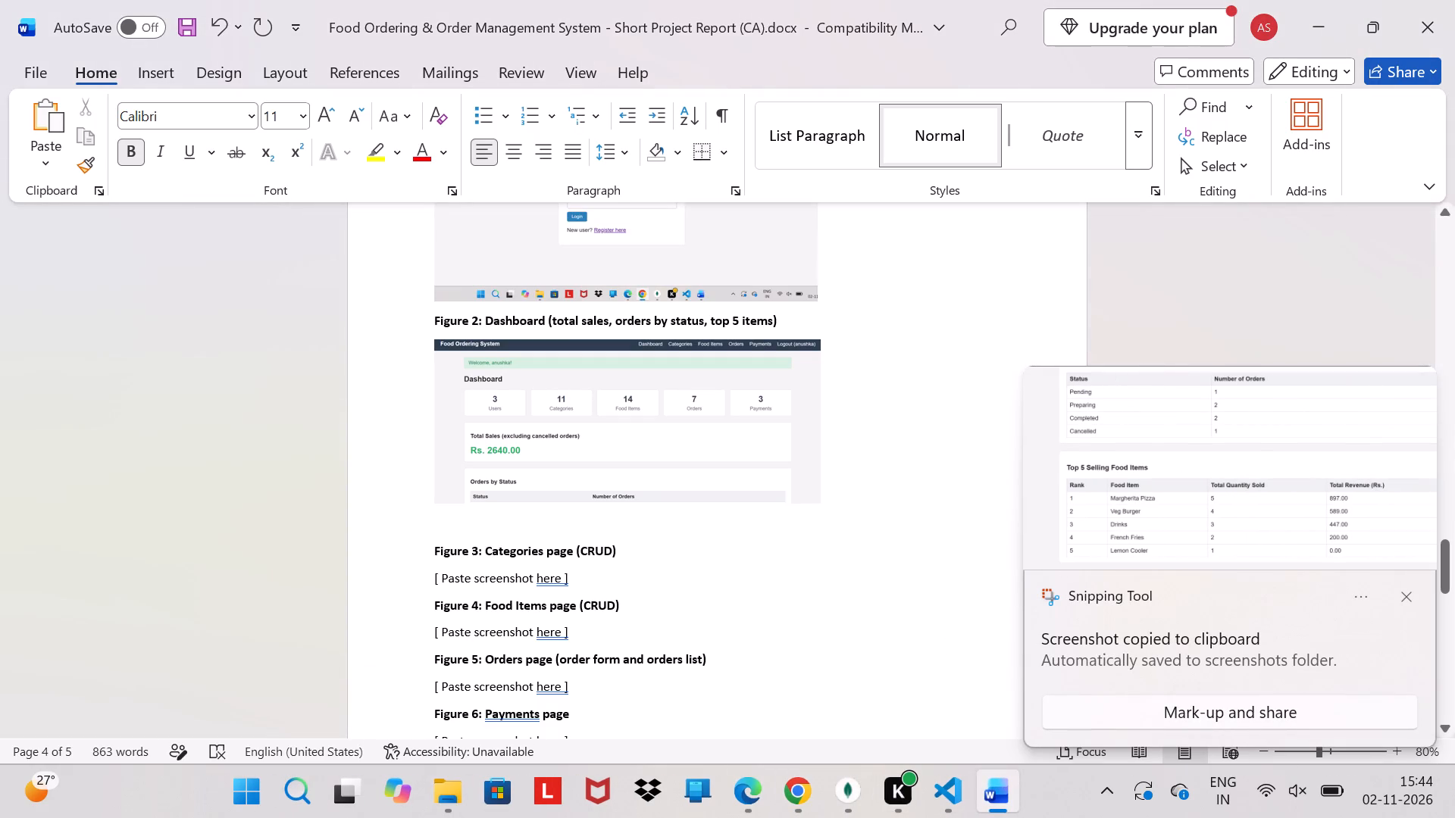
key(ctrl+v)
Shrink the status and top-selling tables screenshot proportionally to about two-thirds of the text width, matching the dashboard screenshot above.
scroll(784, 552, down, 1)
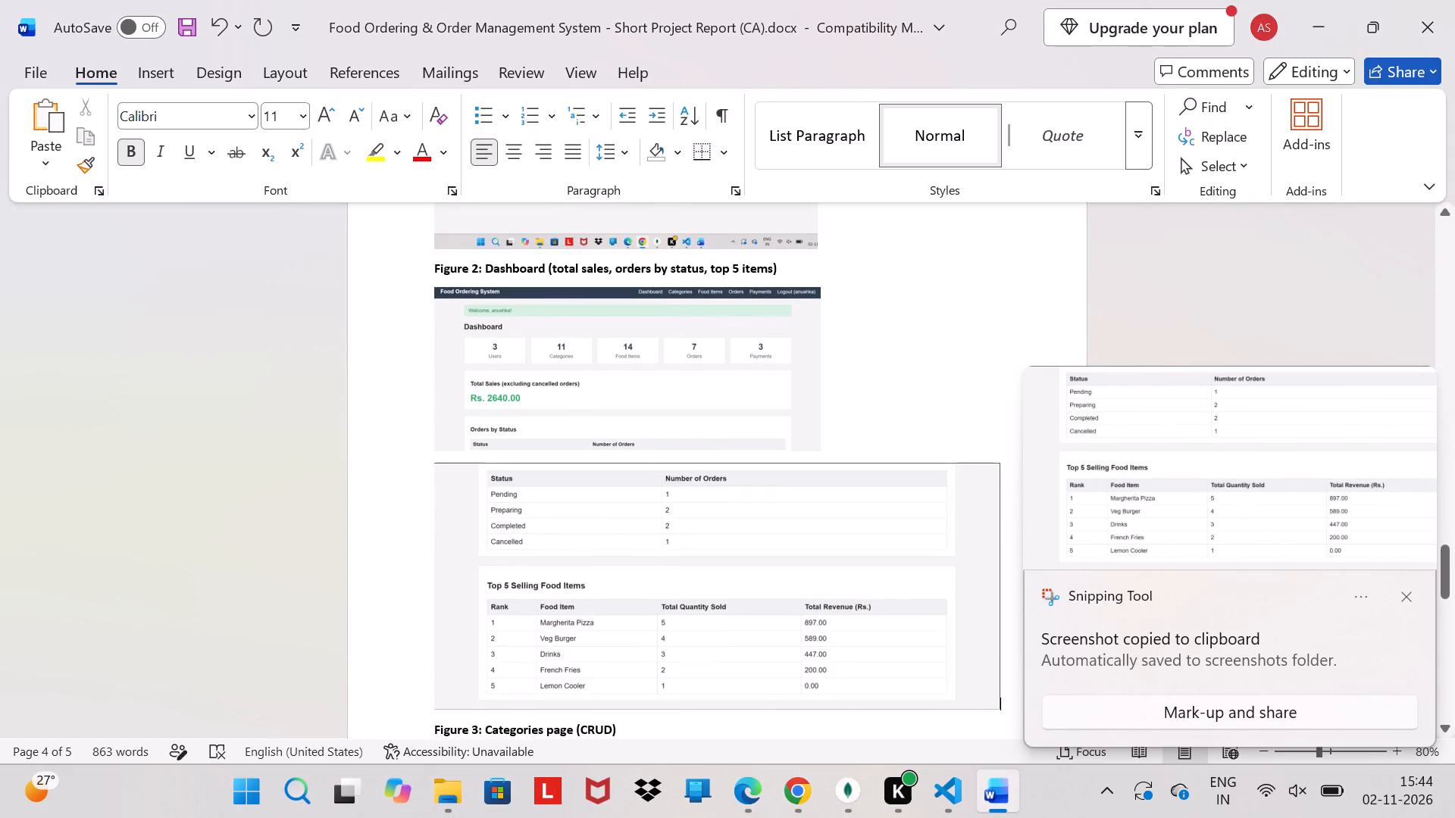
scroll(784, 552, down, 1)
click(901, 511)
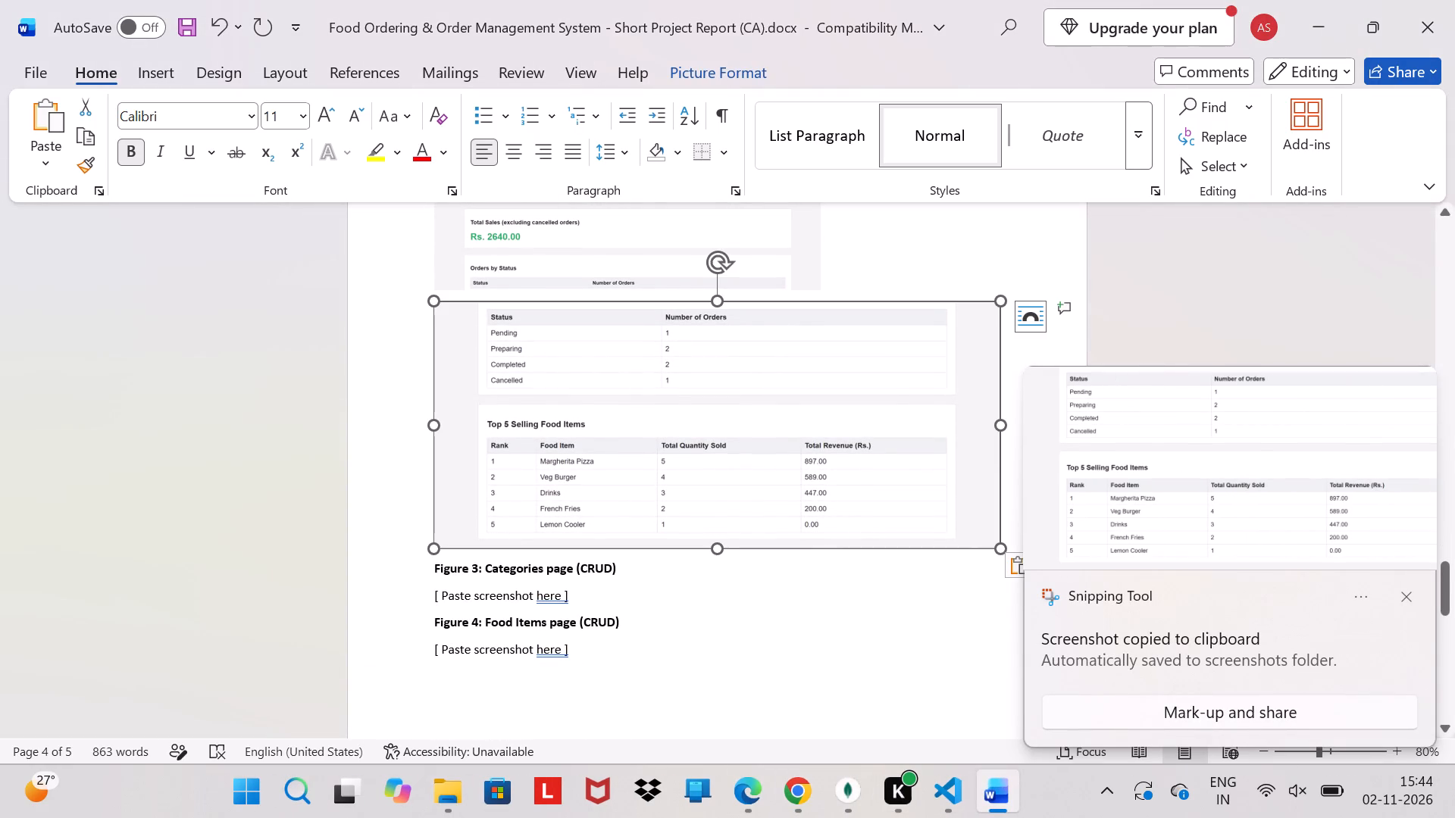
drag(1001, 547, 773, 498)
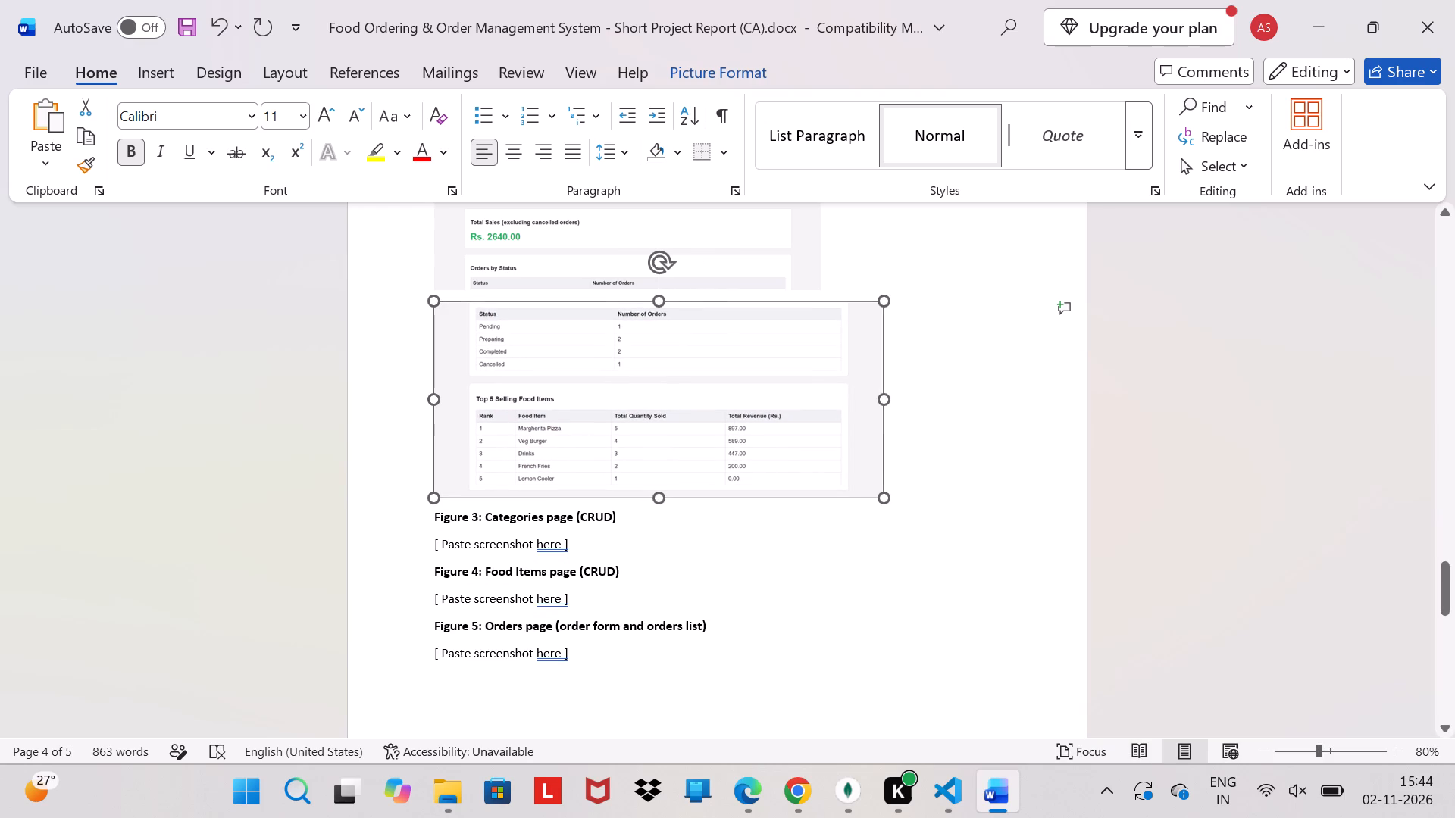
drag(773, 498, 782, 464)
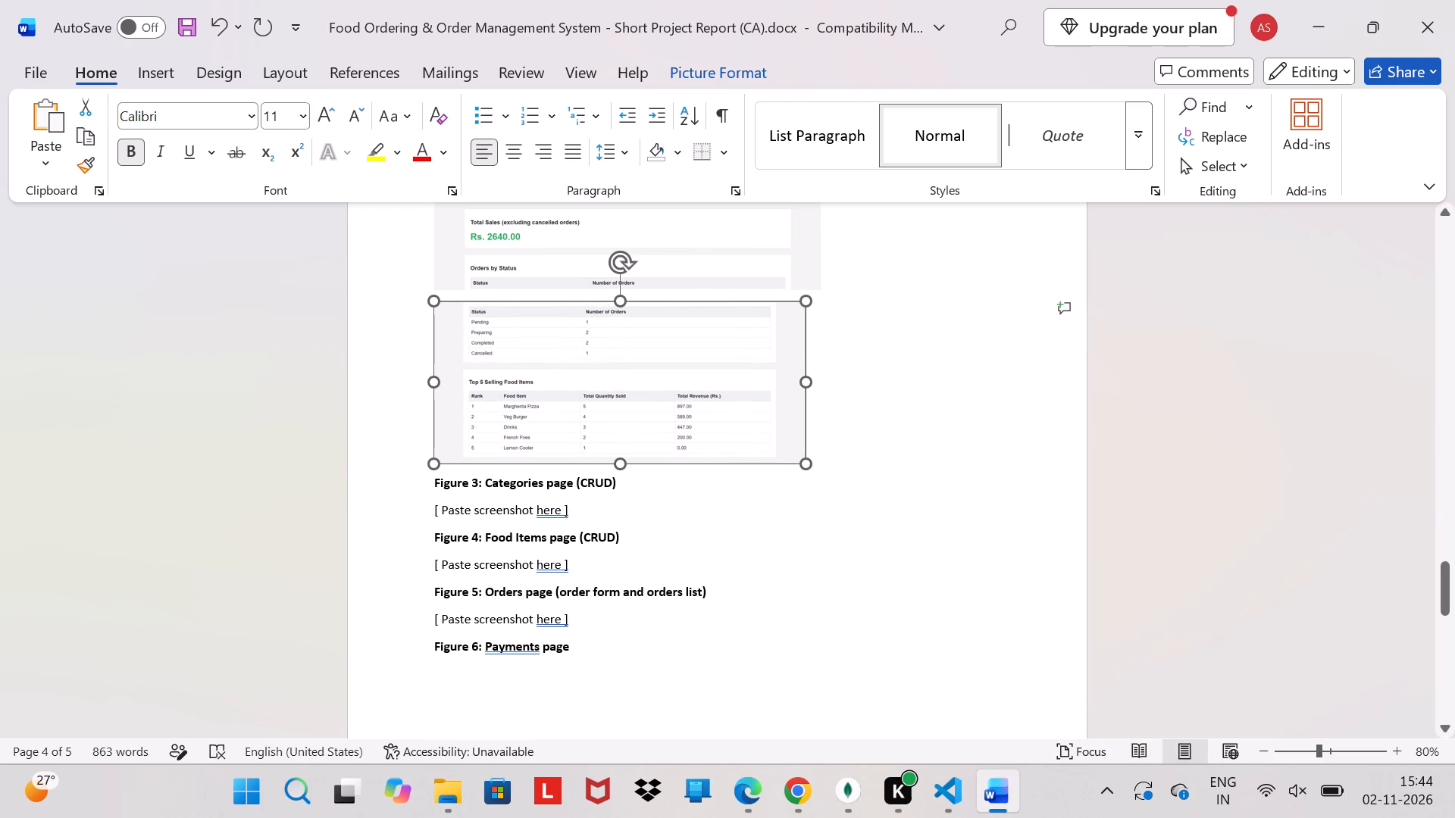
drag(782, 464, 790, 470)
Switch to Chrome and look through the Categories and Food Items pages of the food ordering site.
scroll(1024, 427, right, 1)
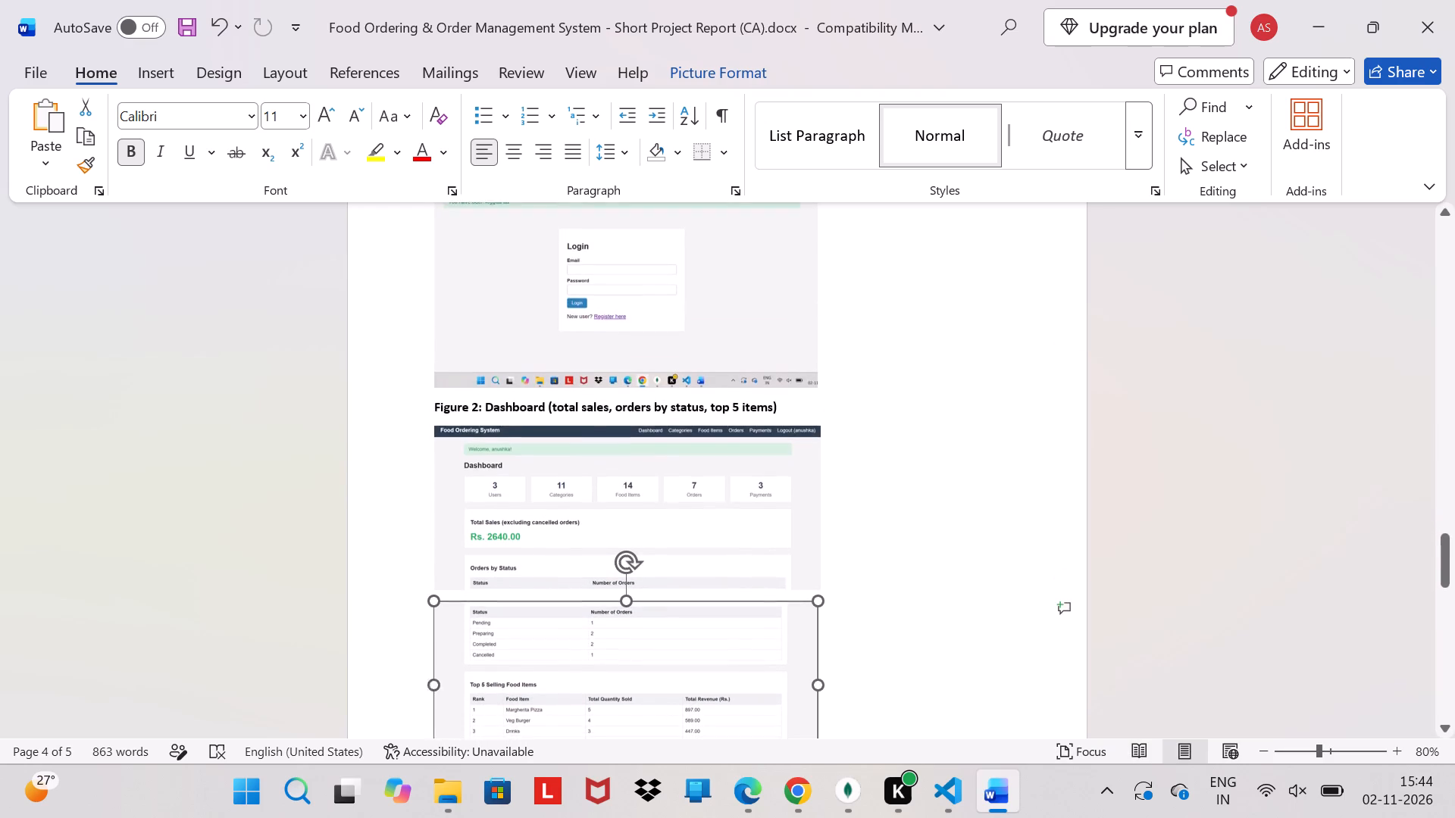
scroll(1024, 427, right, 1)
click(801, 806)
scroll(1143, 398, up, 8)
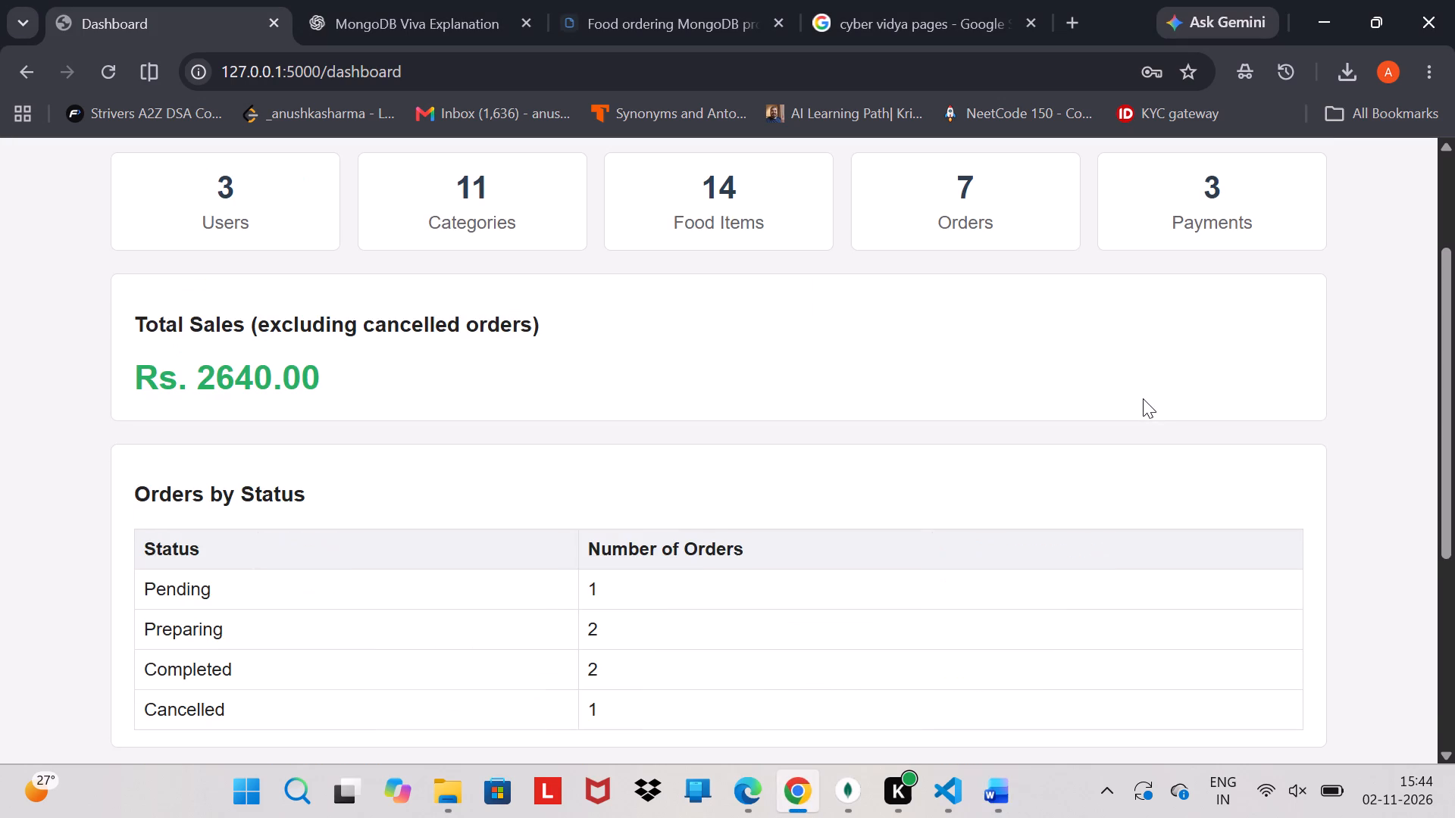
click(926, 165)
scroll(860, 467, down, 1)
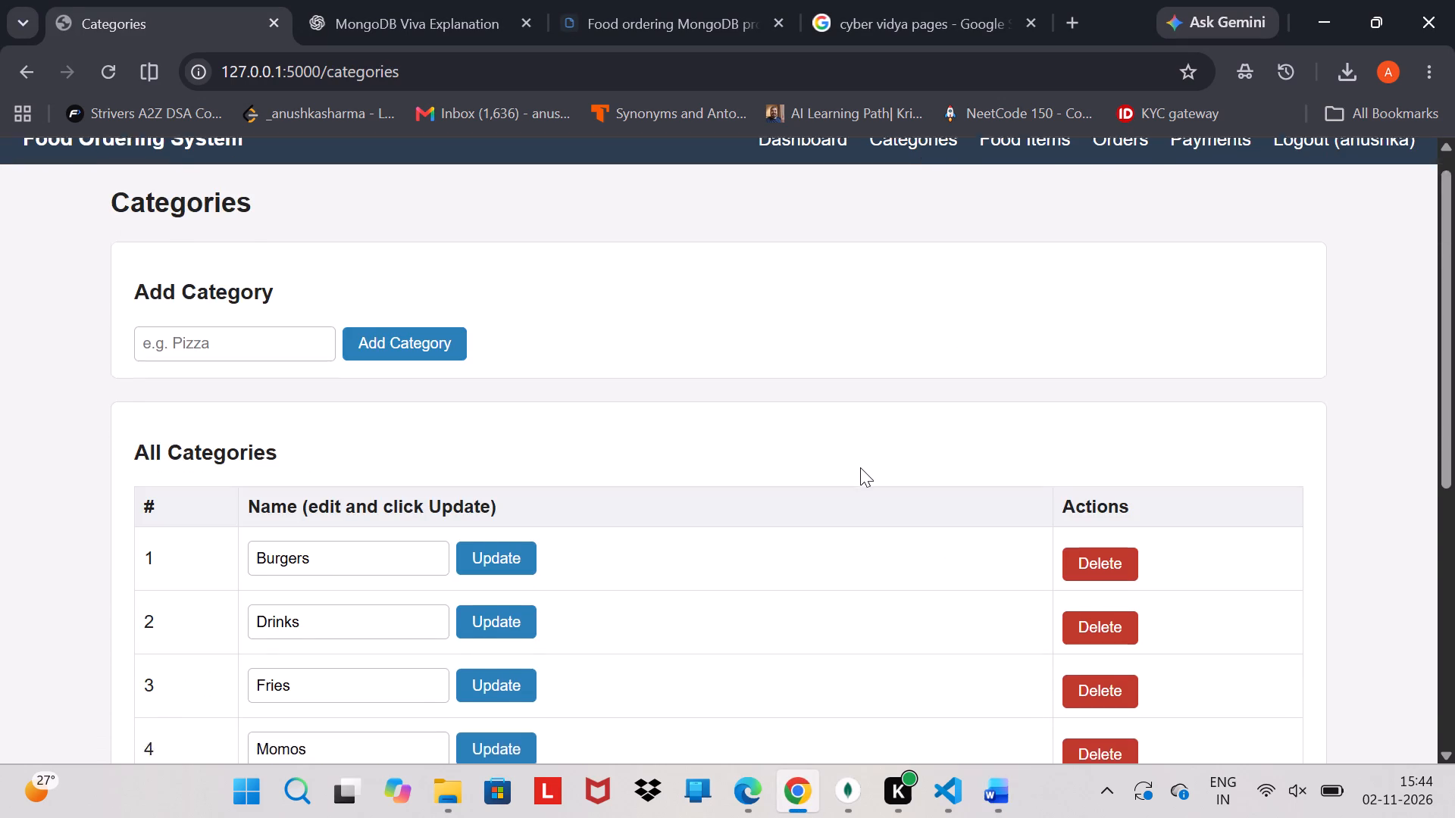
scroll(860, 467, down, 1)
scroll(860, 467, up, 6)
click(1027, 163)
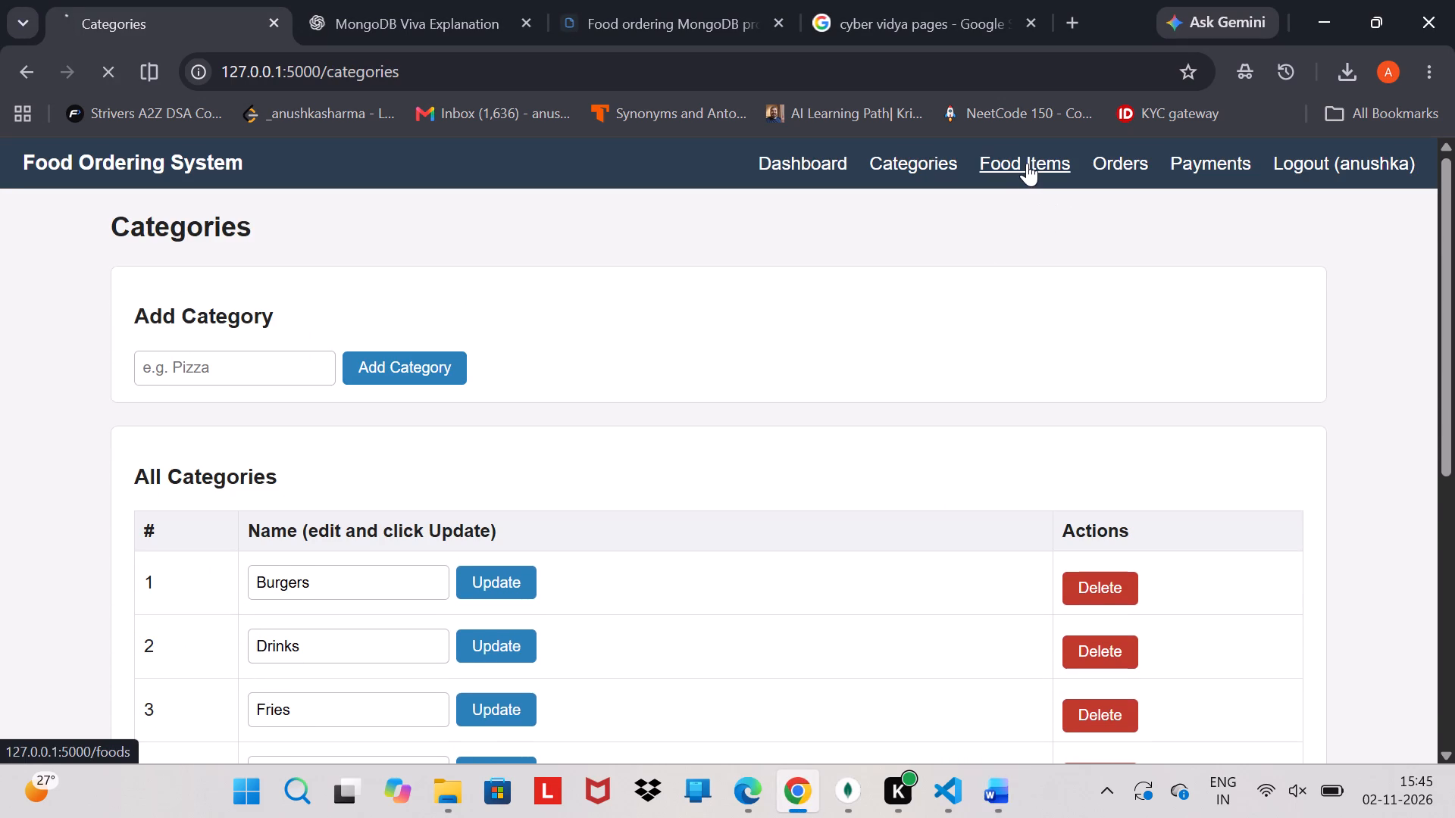
scroll(909, 384, down, 7)
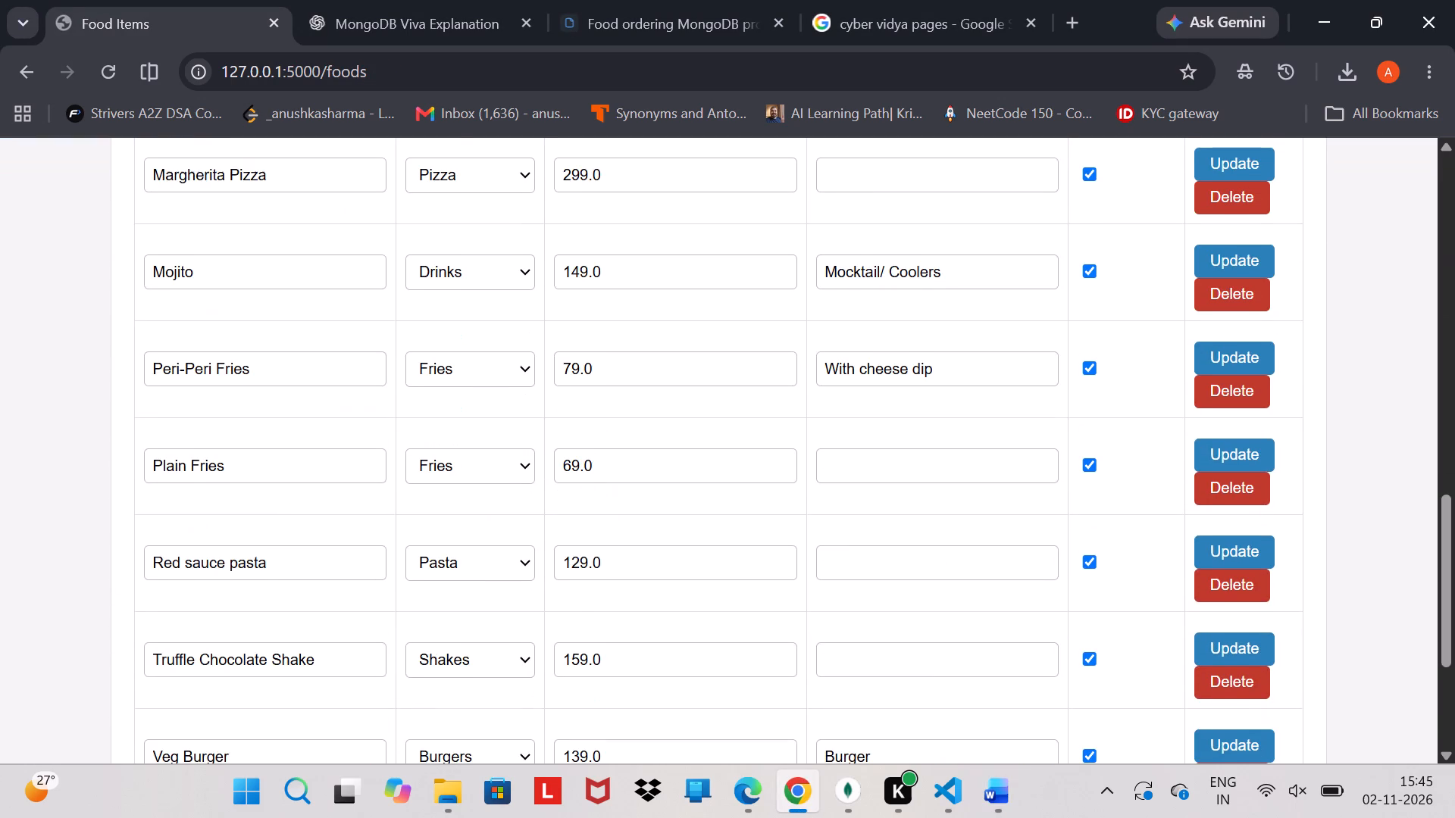
scroll(909, 384, right, 1)
click(1126, 150)
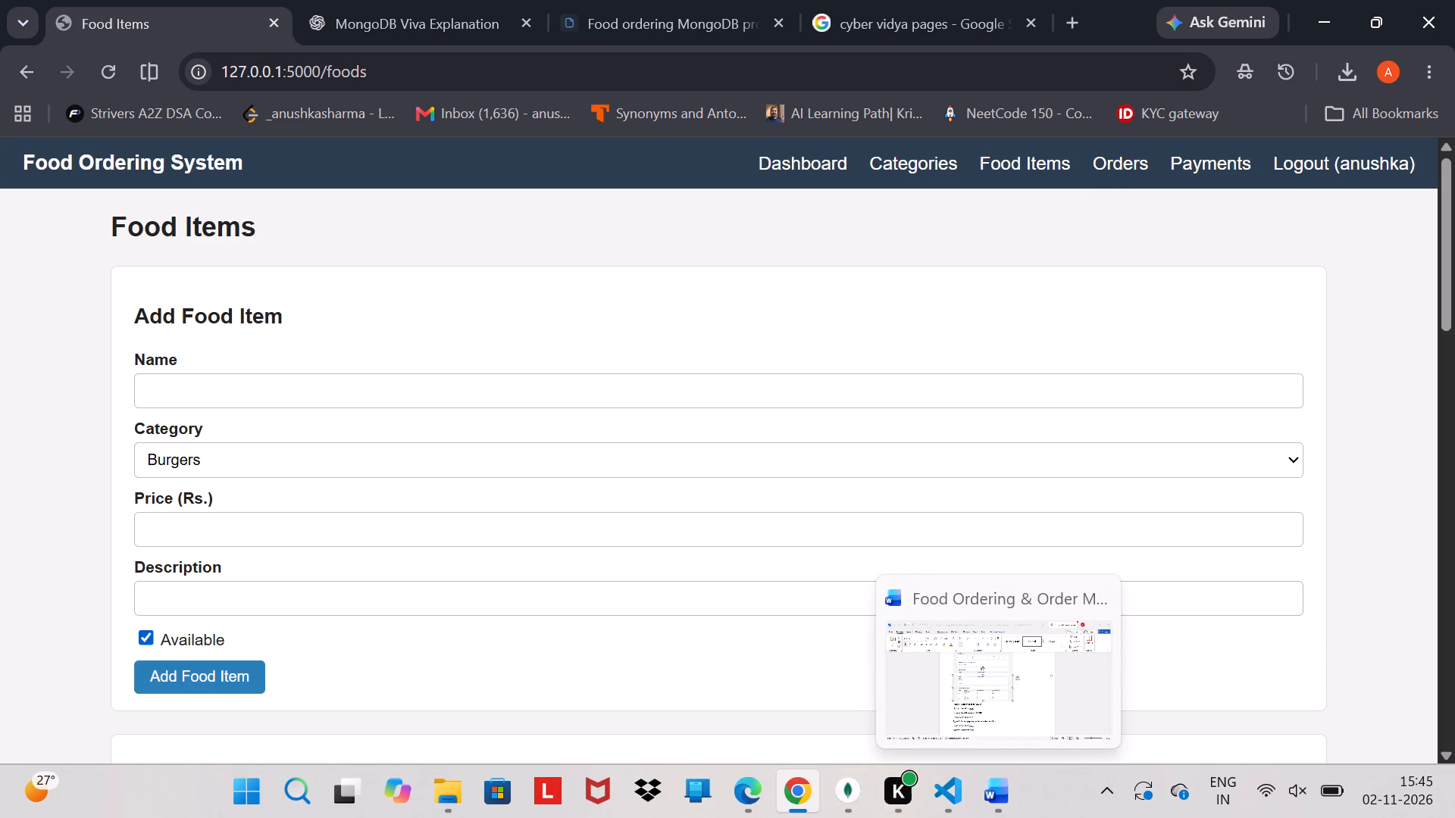
scroll(781, 539, up, 2)
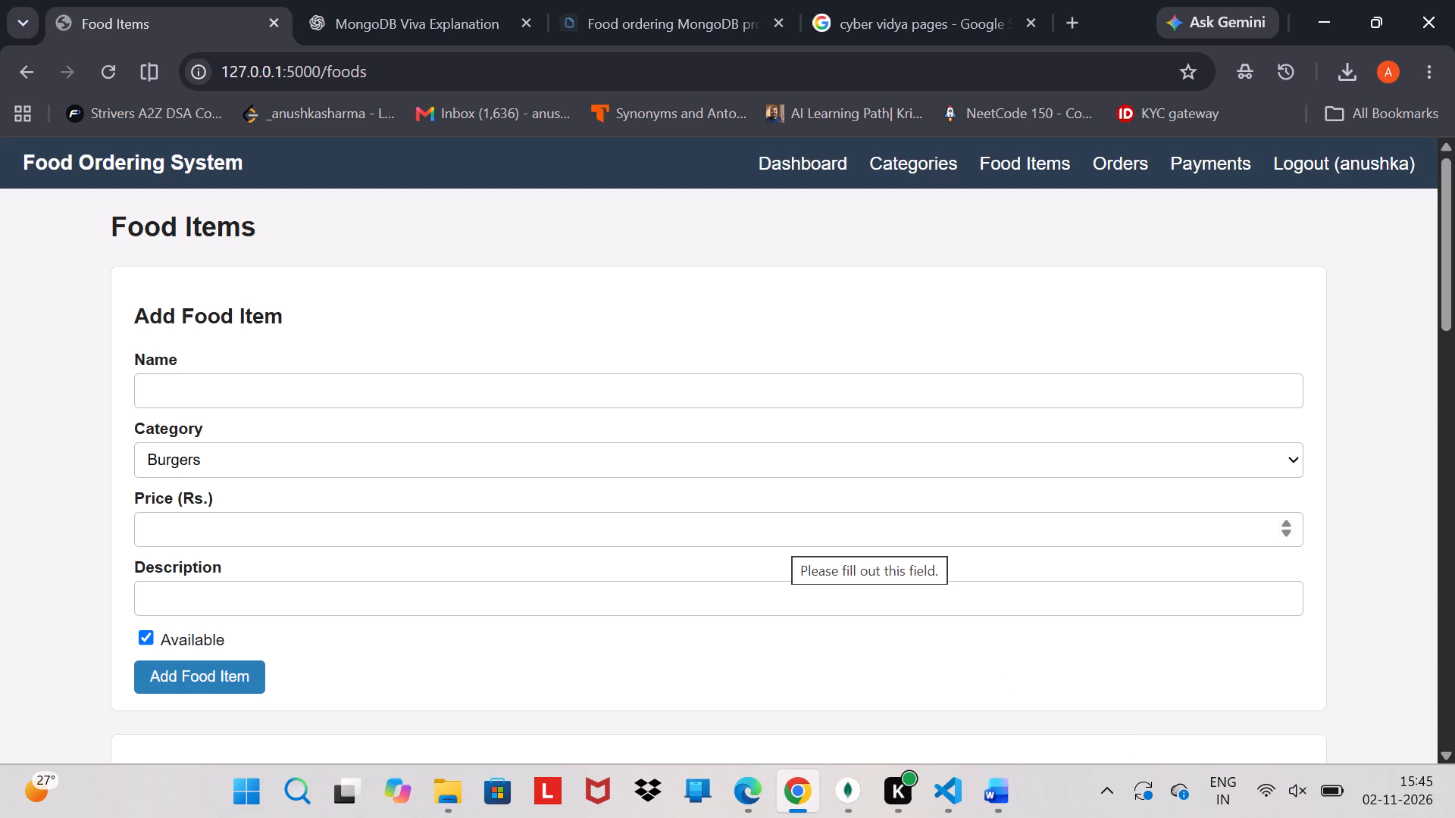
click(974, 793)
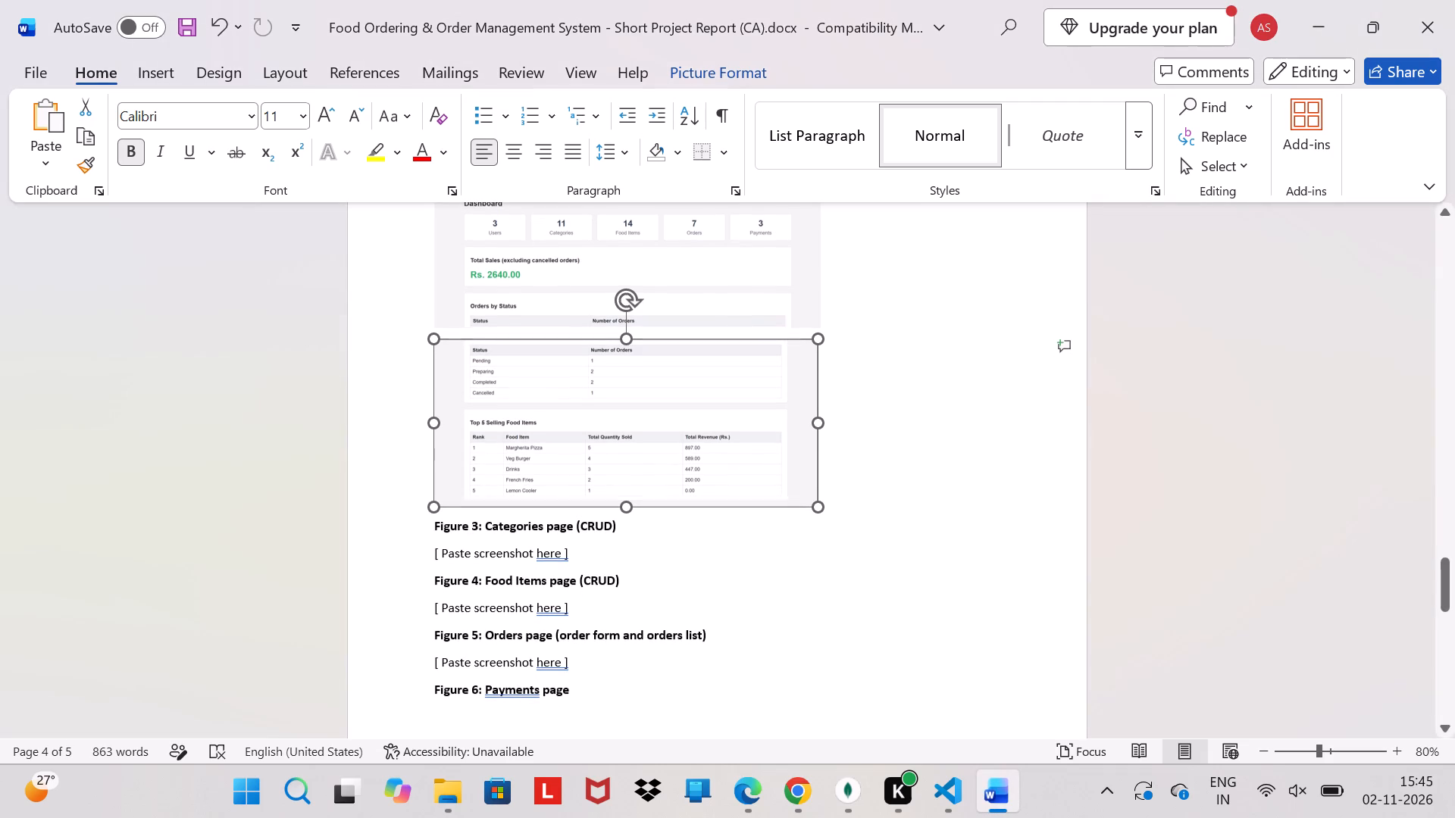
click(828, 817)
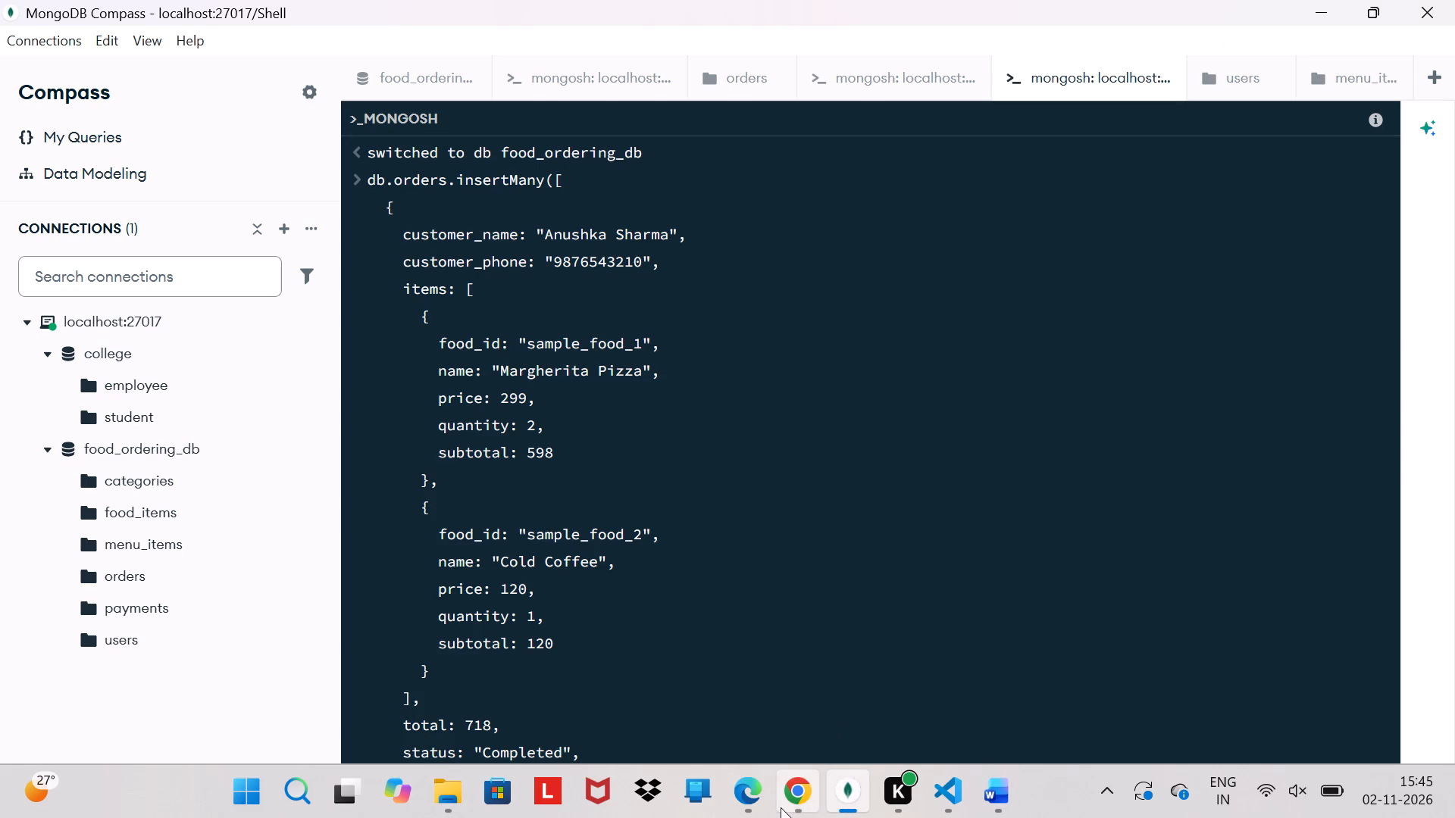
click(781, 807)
Open the Categories page and capture its Add Category form and the upper rows of the All Categories table.
scroll(953, 492, up, 5)
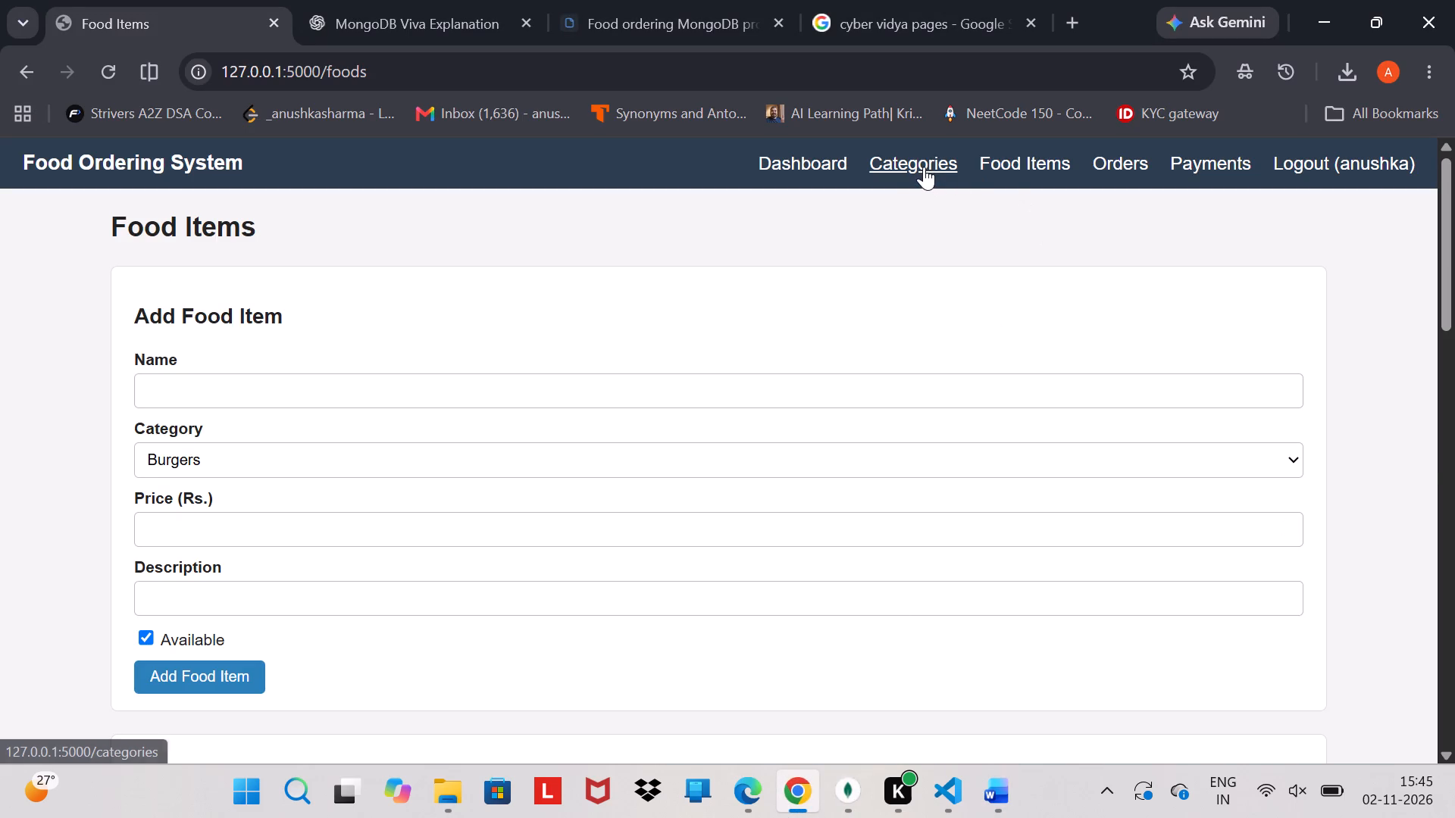
click(924, 167)
scroll(599, 379, down, 2)
scroll(599, 379, up, 1)
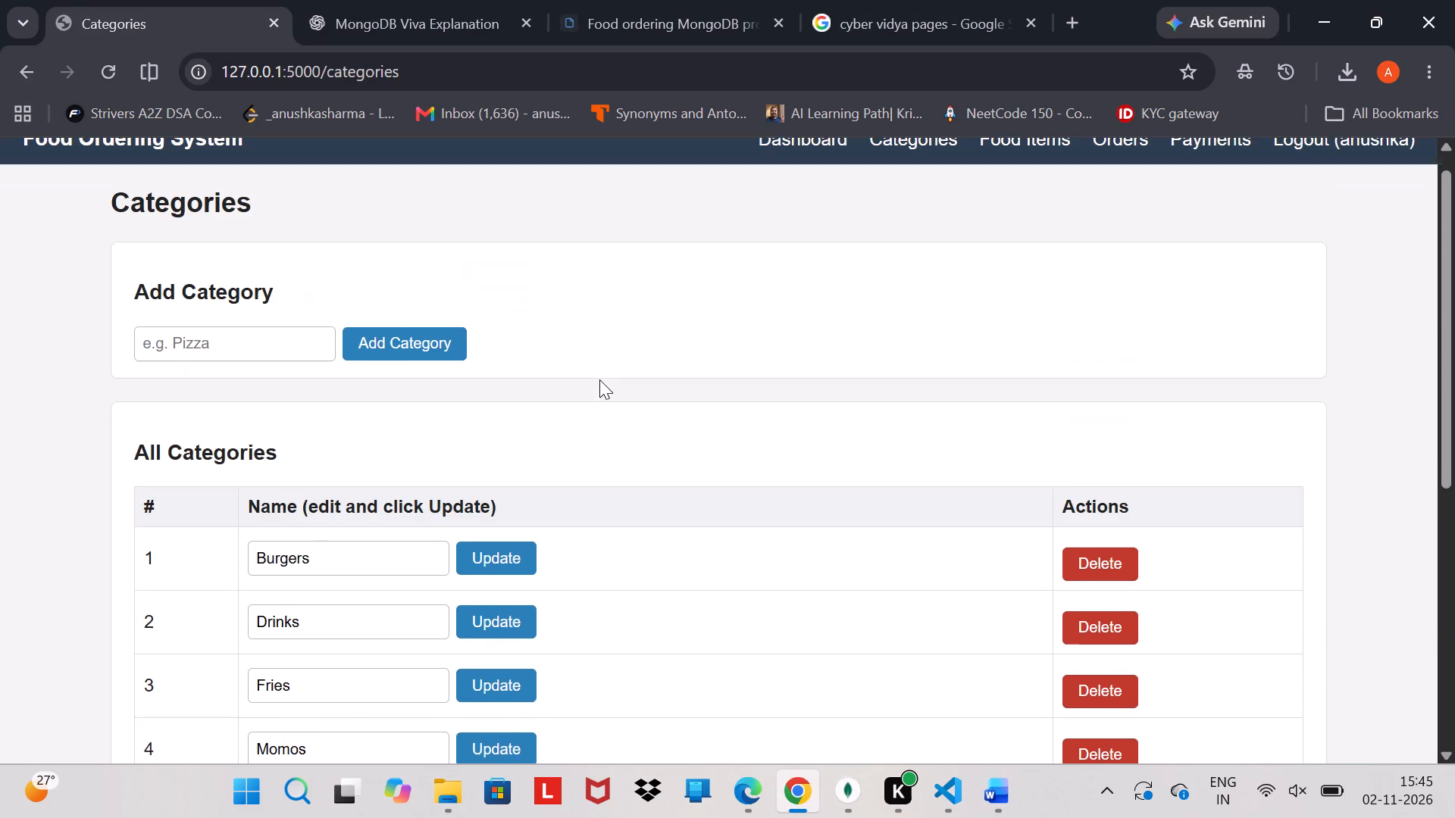
scroll(599, 379, up, 1)
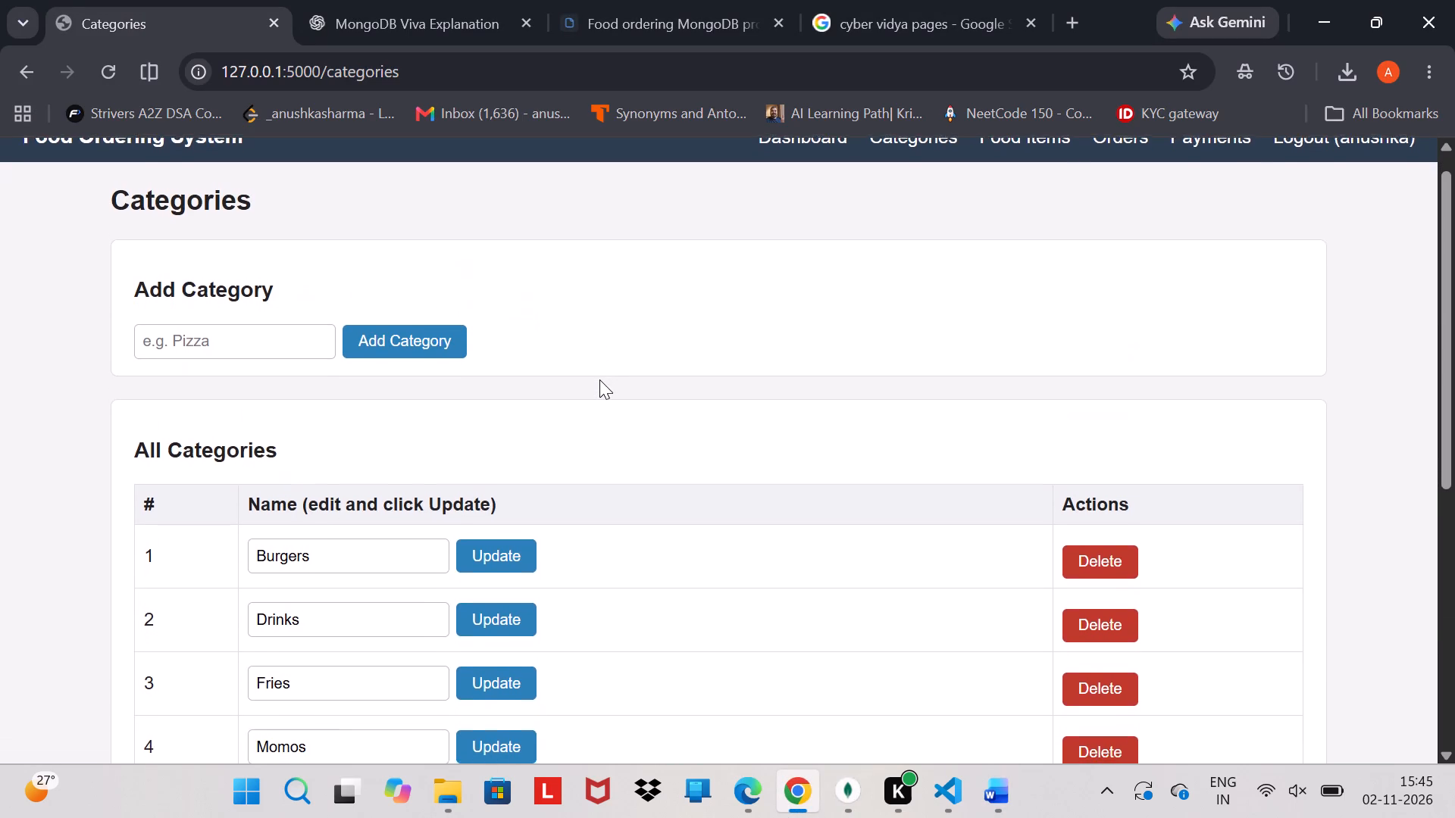
scroll(599, 379, up, 1)
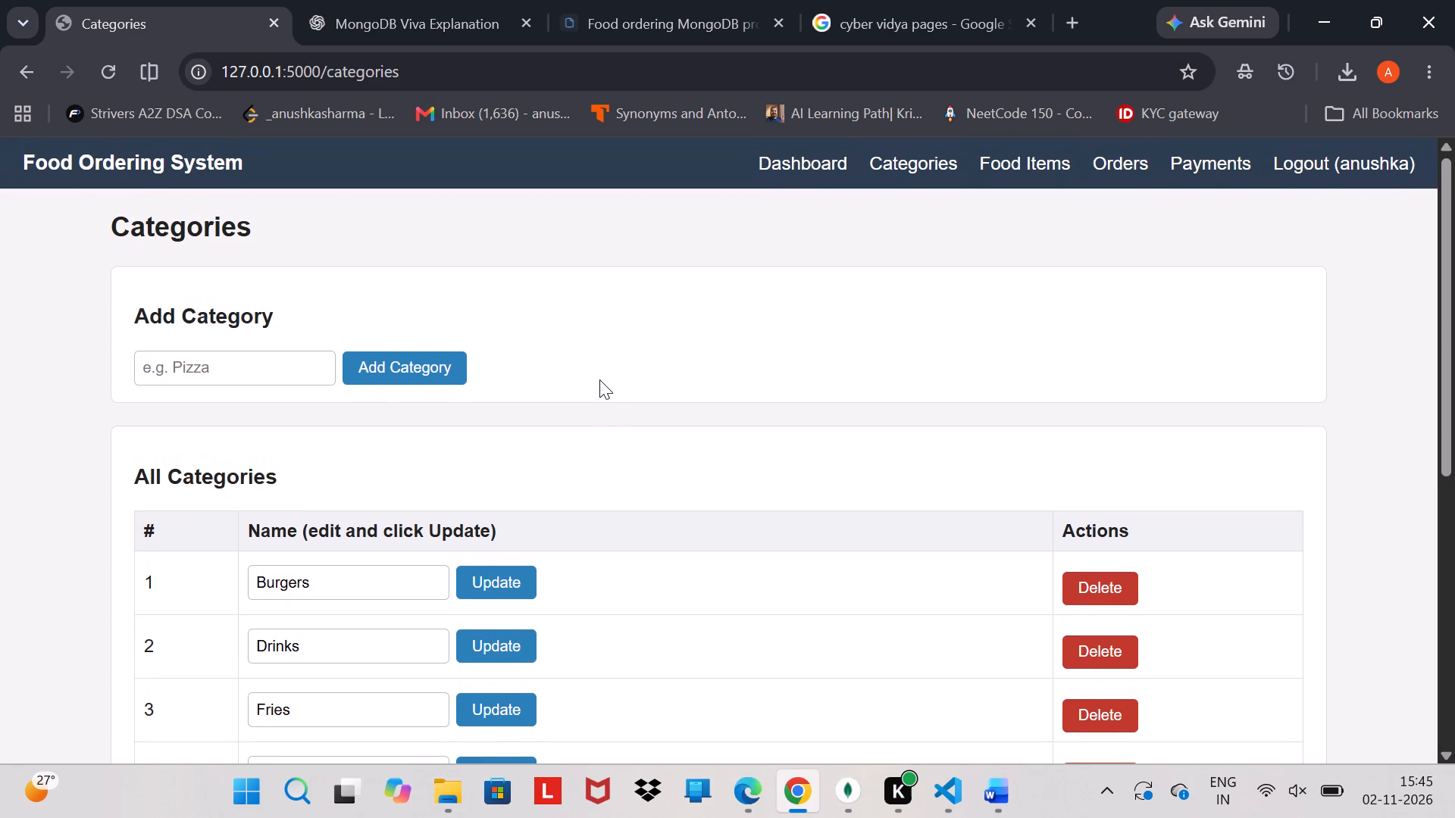
scroll(599, 379, up, 1)
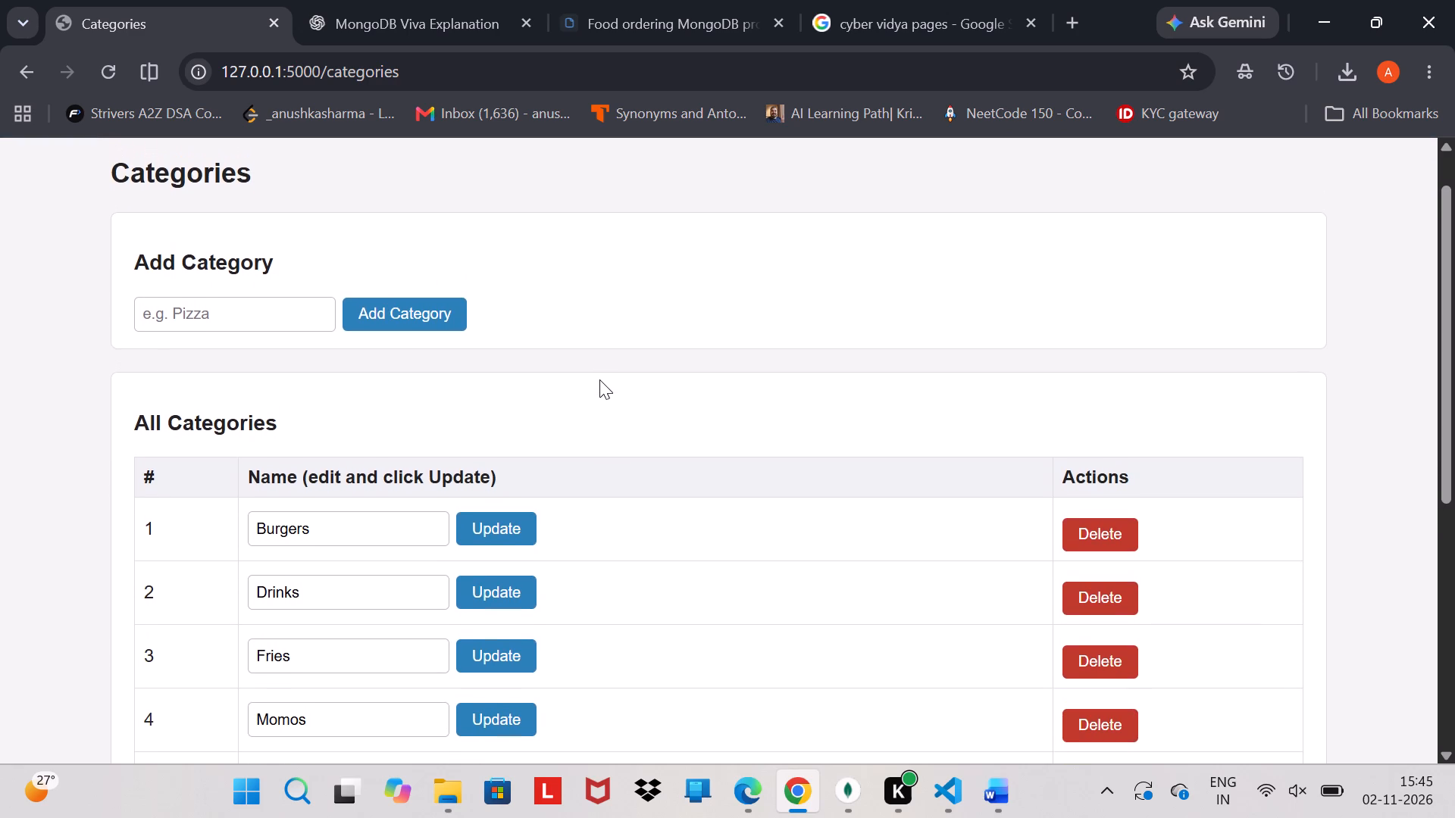
scroll(599, 379, up, 1)
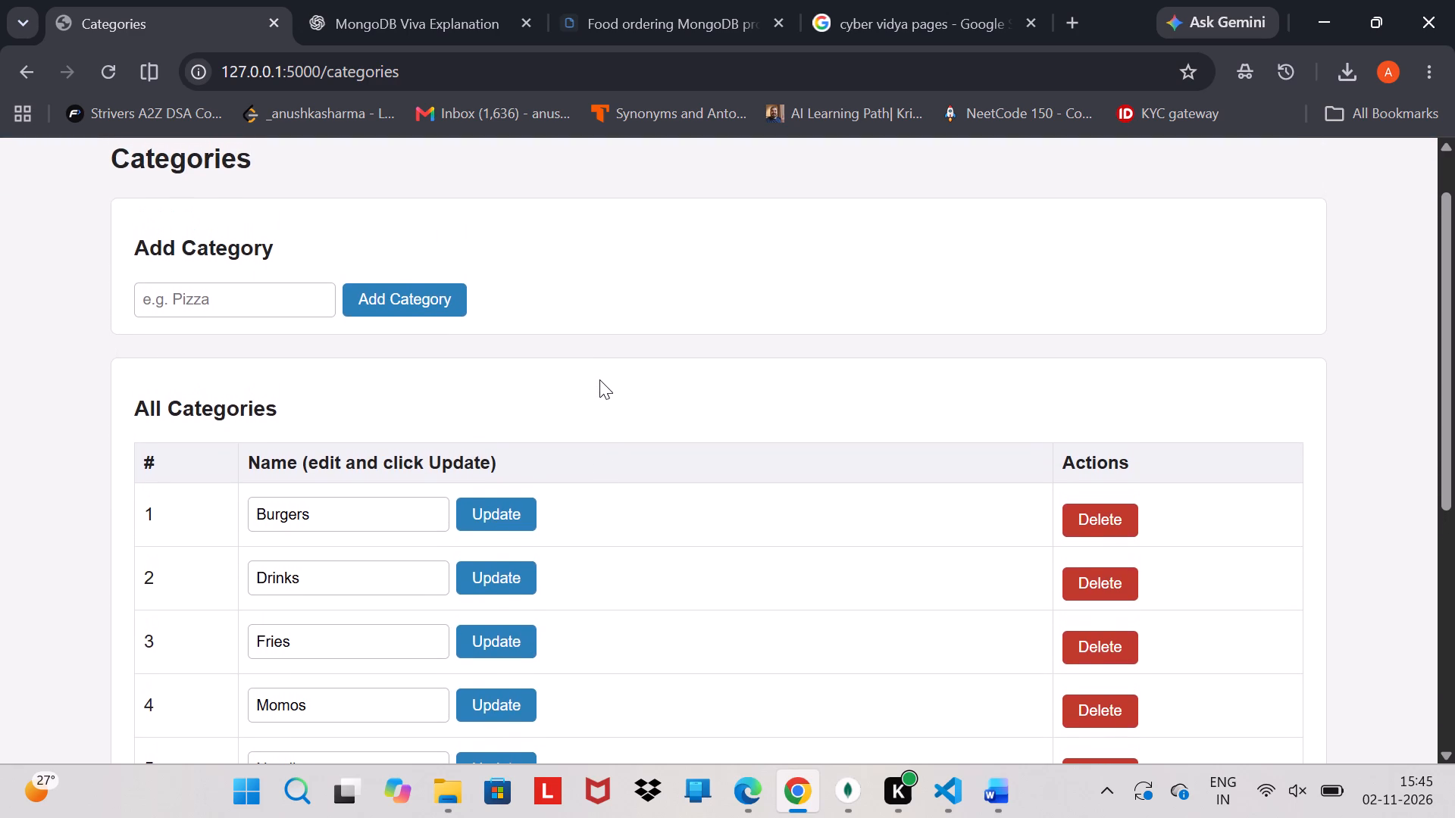
key(Print)
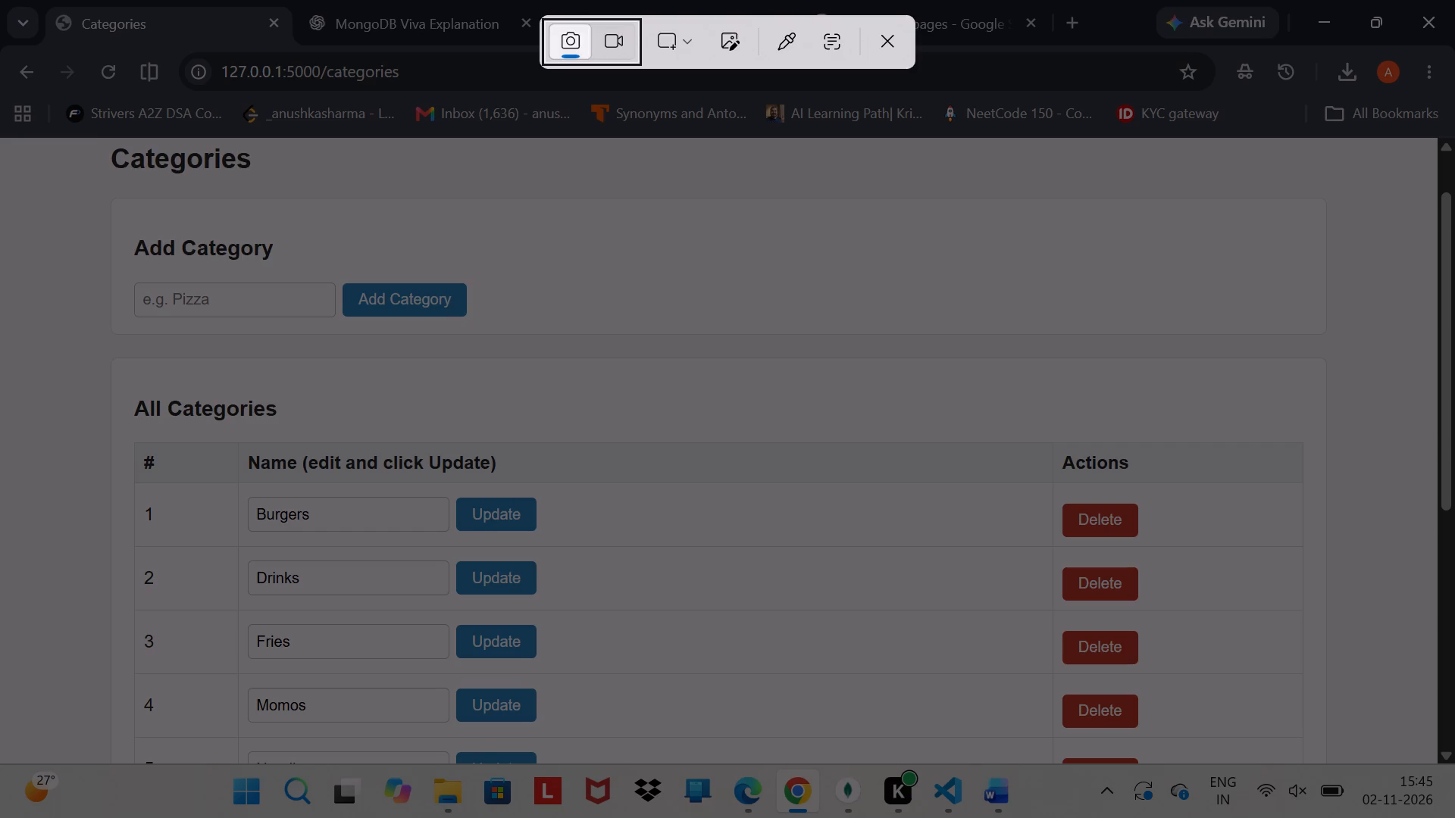
drag(14, 139, 1381, 765)
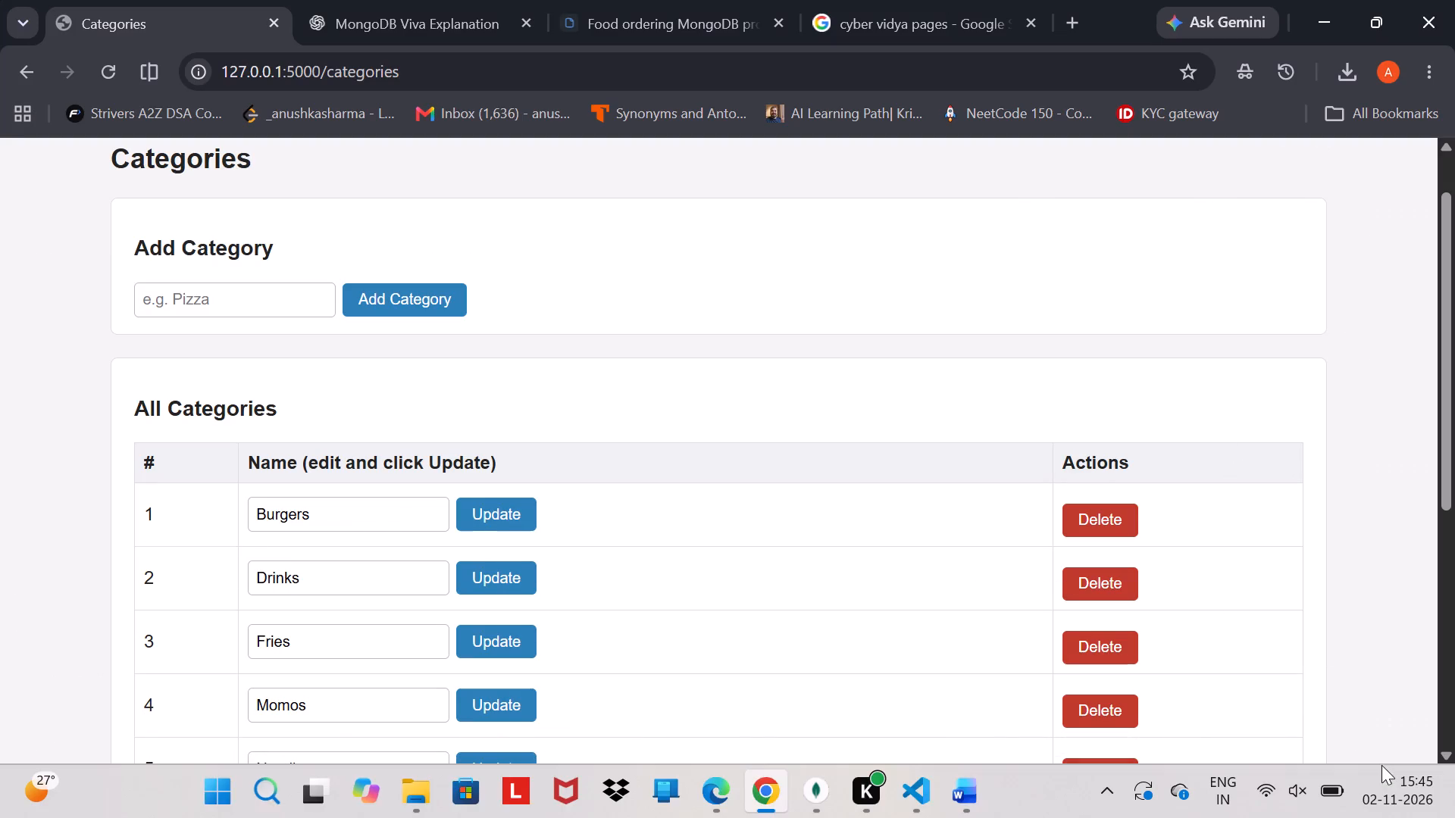
Switch to Word and replace the placeholder under the Figure 3 caption with the captured Categories page screenshot.
click(1010, 788)
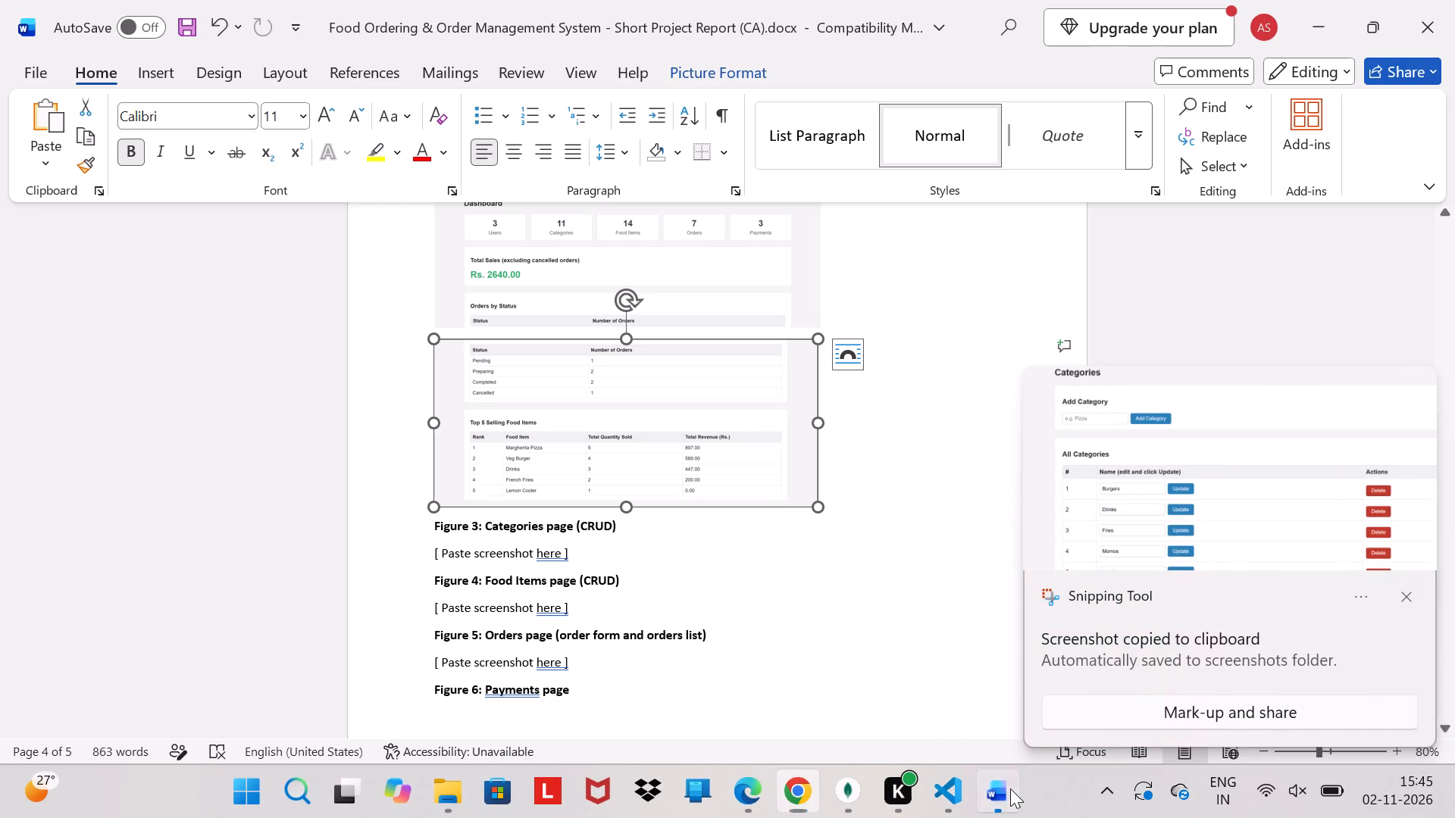
drag(597, 553, 457, 552)
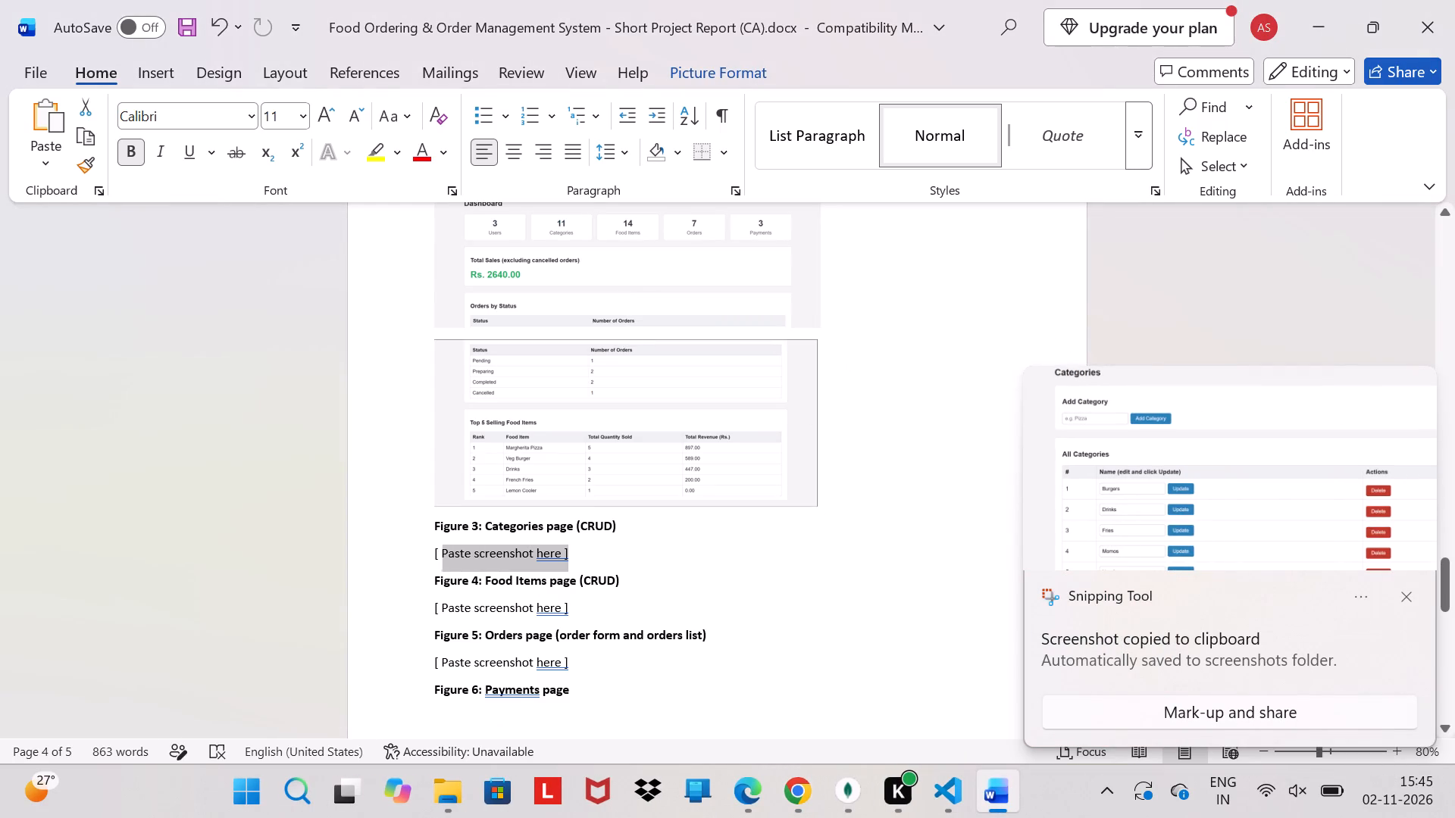
drag(457, 552, 431, 554)
key(ctrl+v)
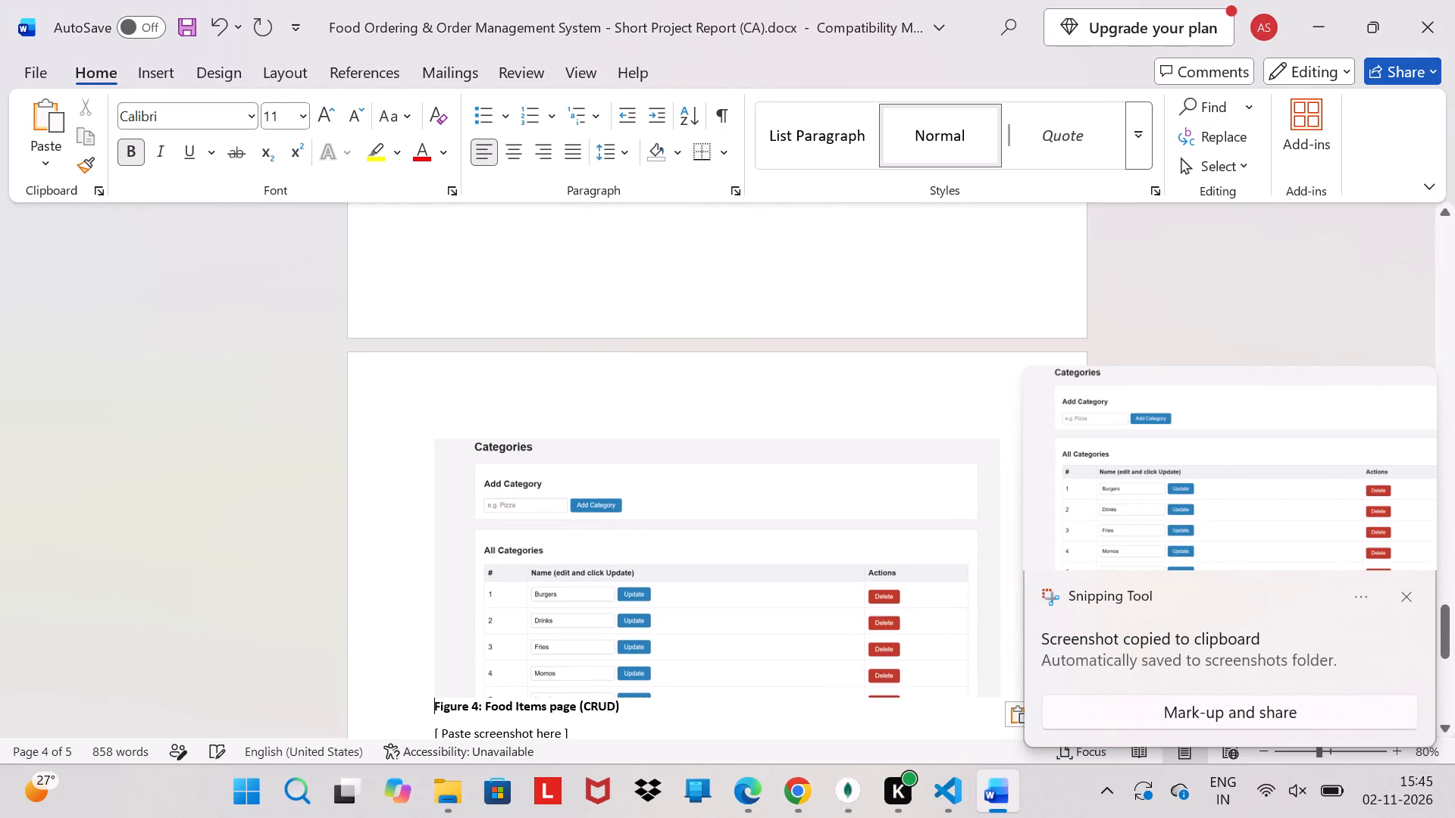
Shrink the Categories screenshot proportionally to about two-thirds of the text width.
click(669, 534)
drag(1003, 695, 903, 651)
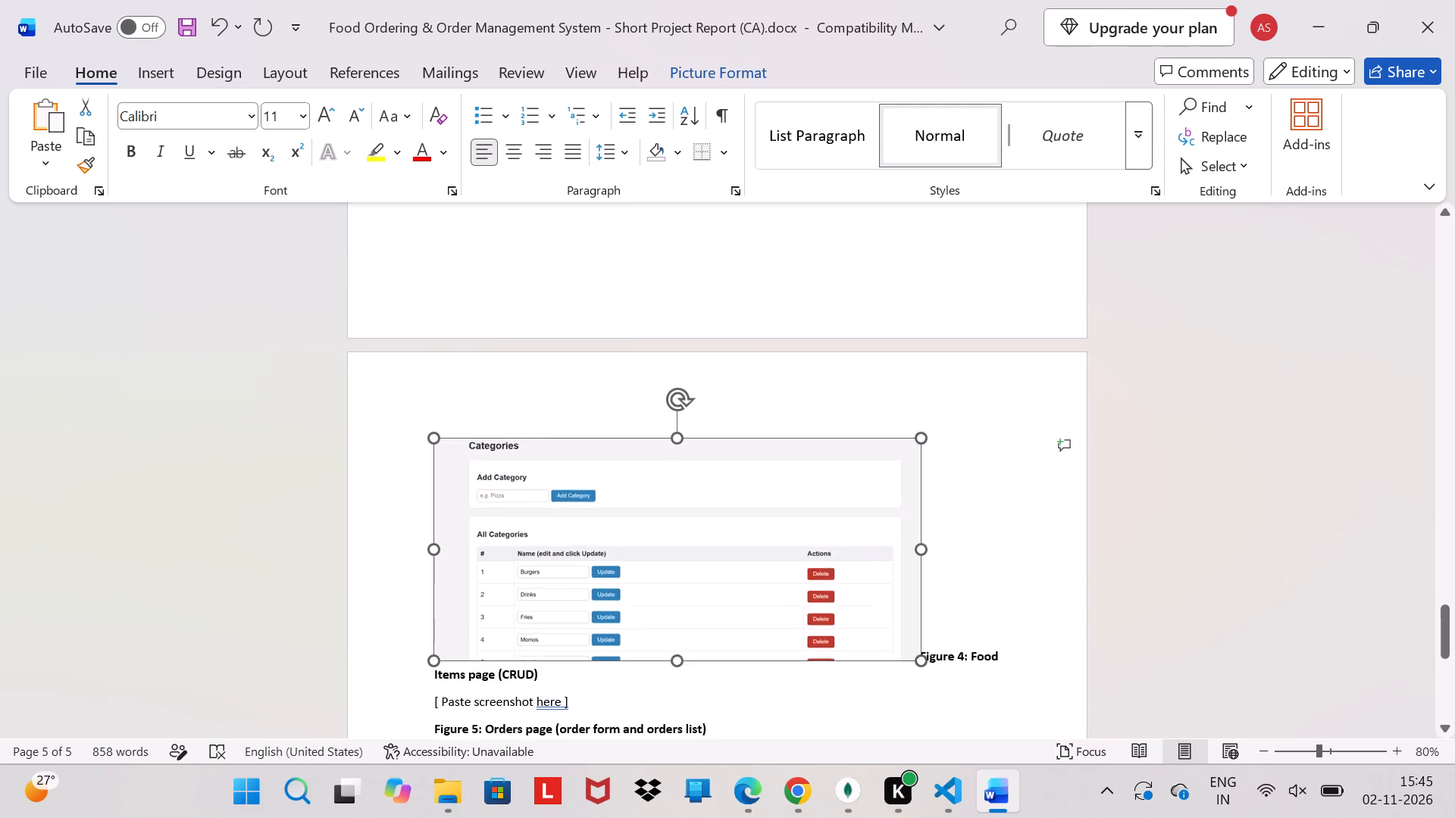
drag(903, 651, 819, 604)
Move the Figure 4 caption onto its own line below the Categories screenshot.
scroll(819, 604, right, 1)
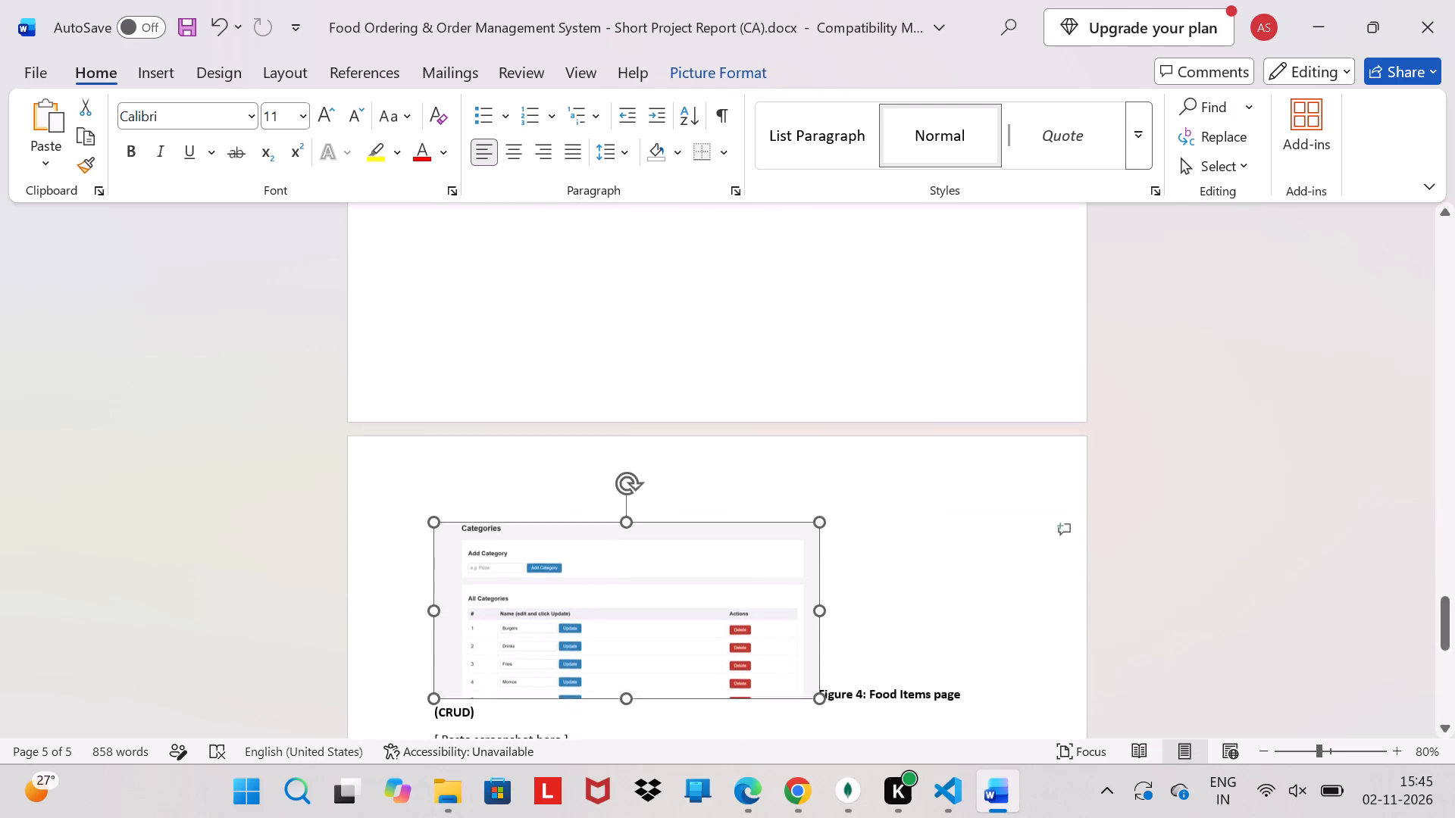
click(819, 694)
click(834, 683)
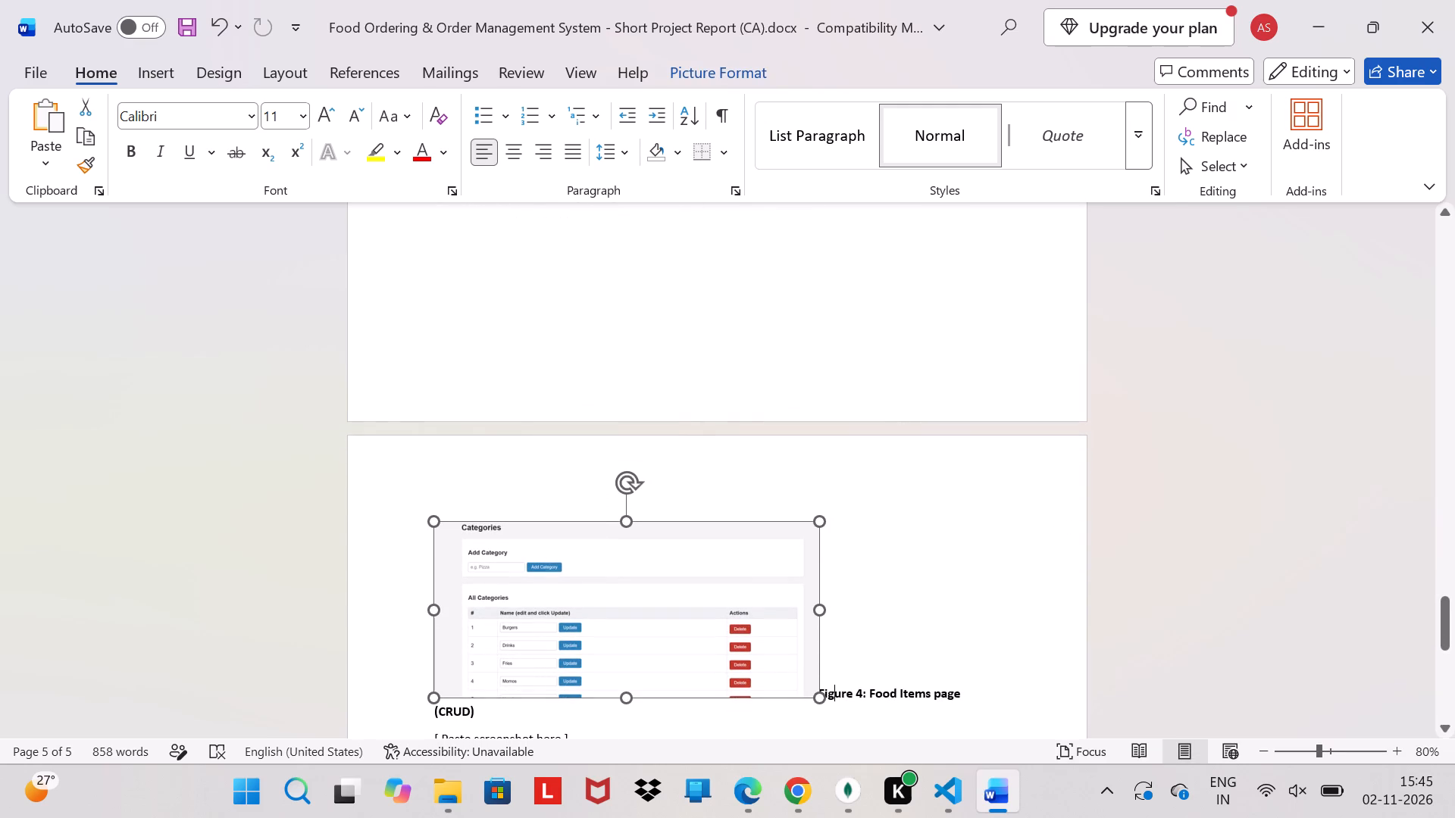
click(822, 691)
key(Left)
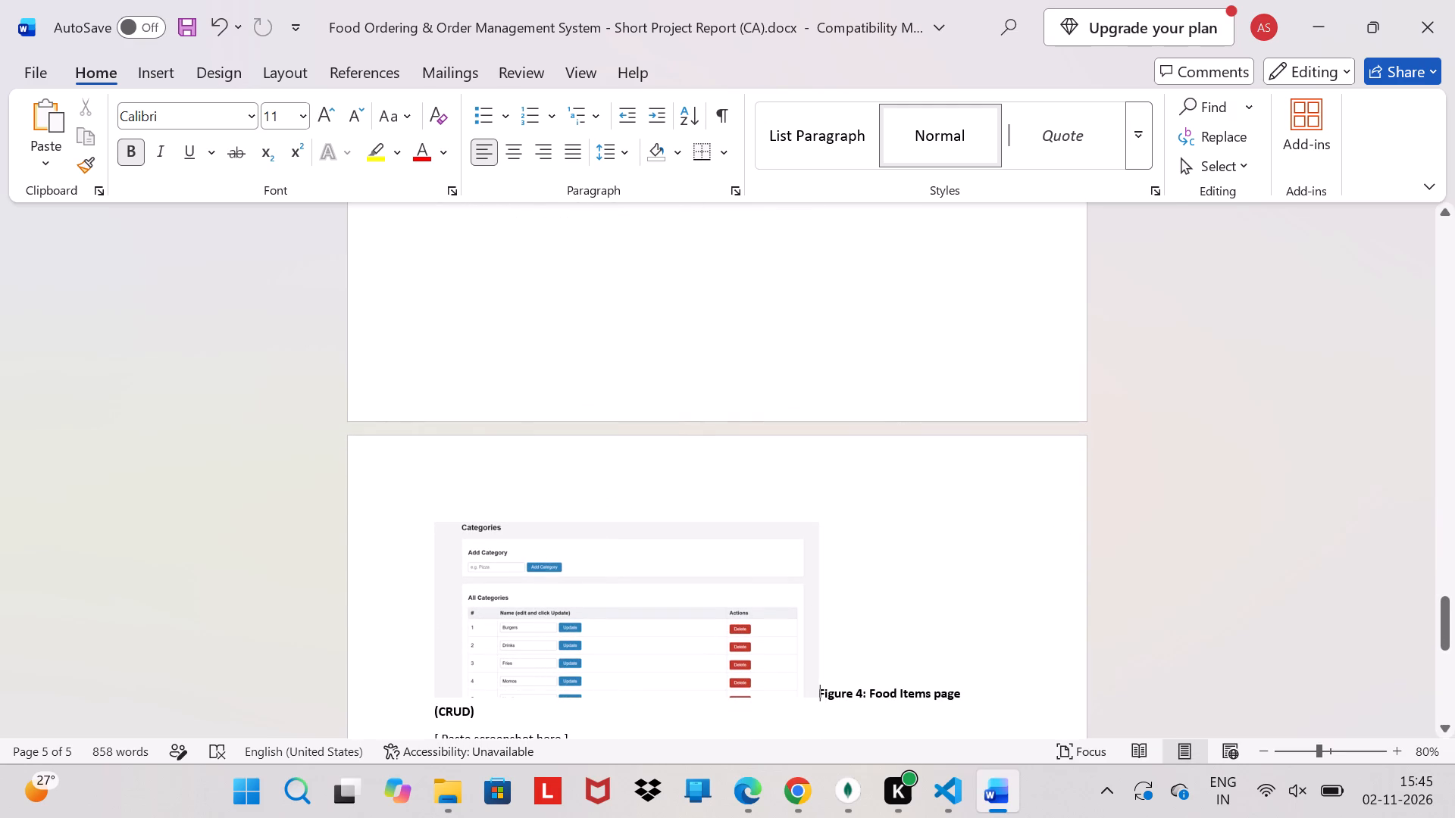
key(Return)
Reduce the Categories screenshot to fit directly under the Figure 3 caption, and widen it to match the tables screenshot above.
click(677, 594)
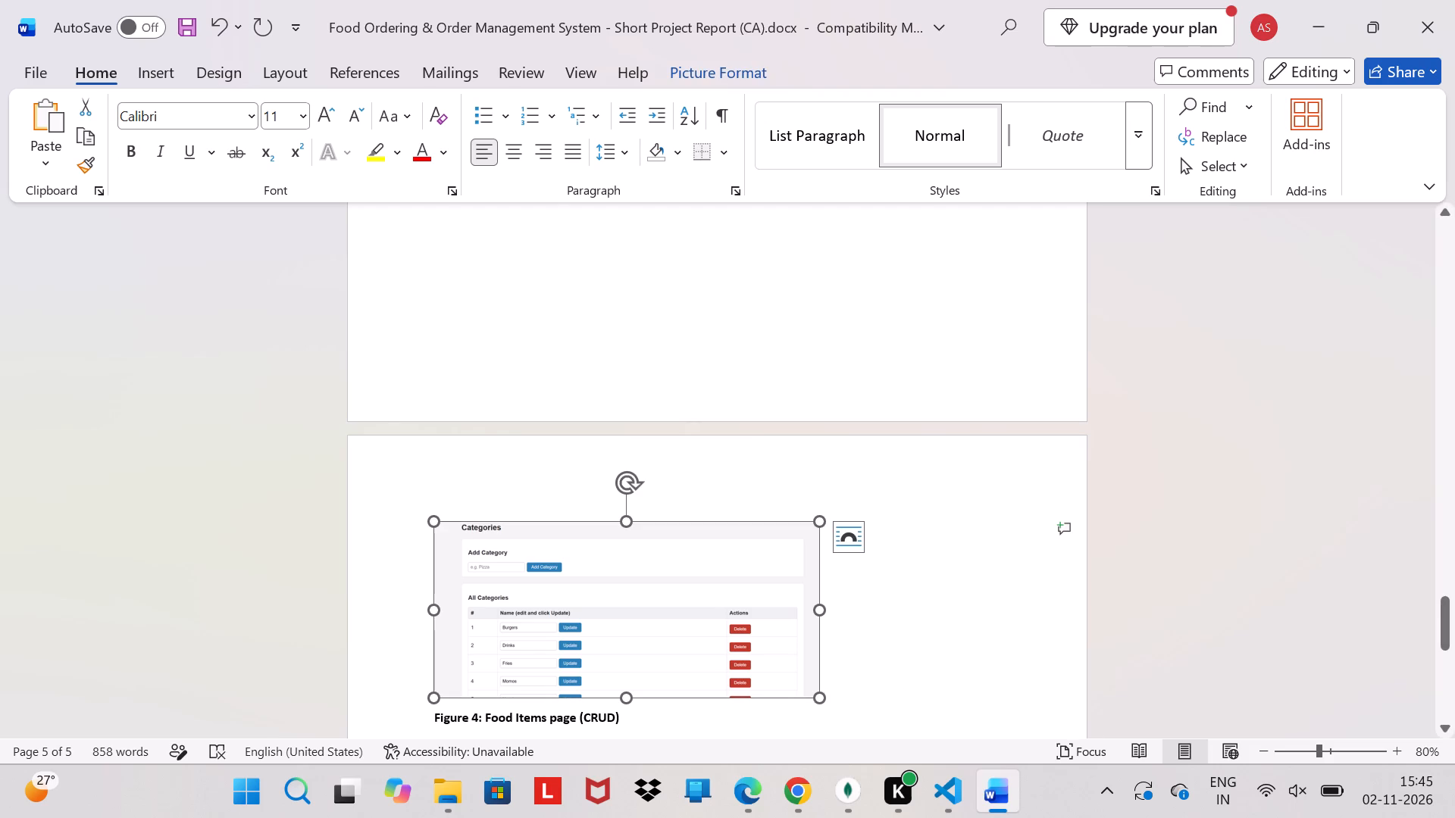
drag(820, 695, 756, 657)
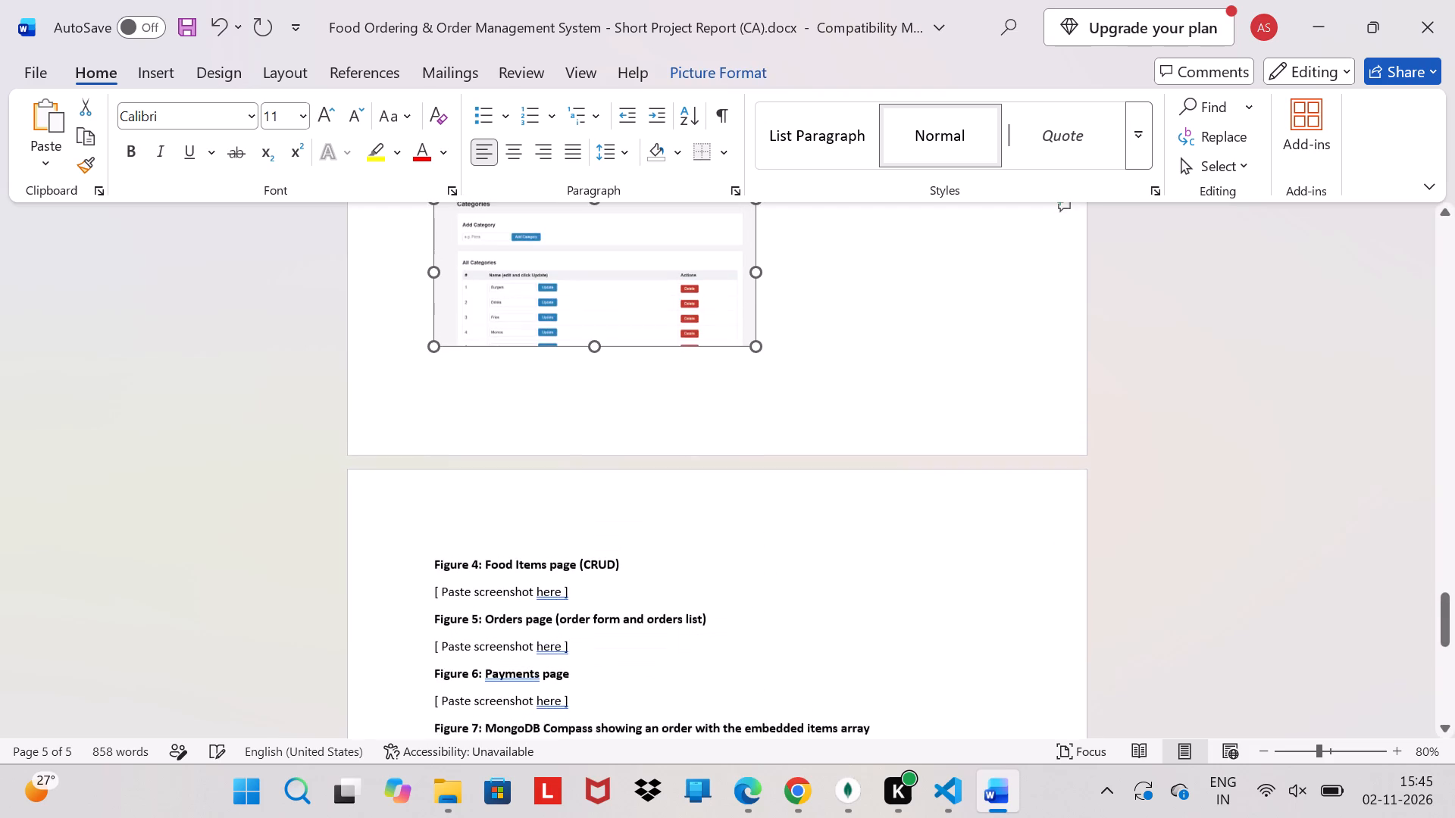
scroll(762, 575, up, 1)
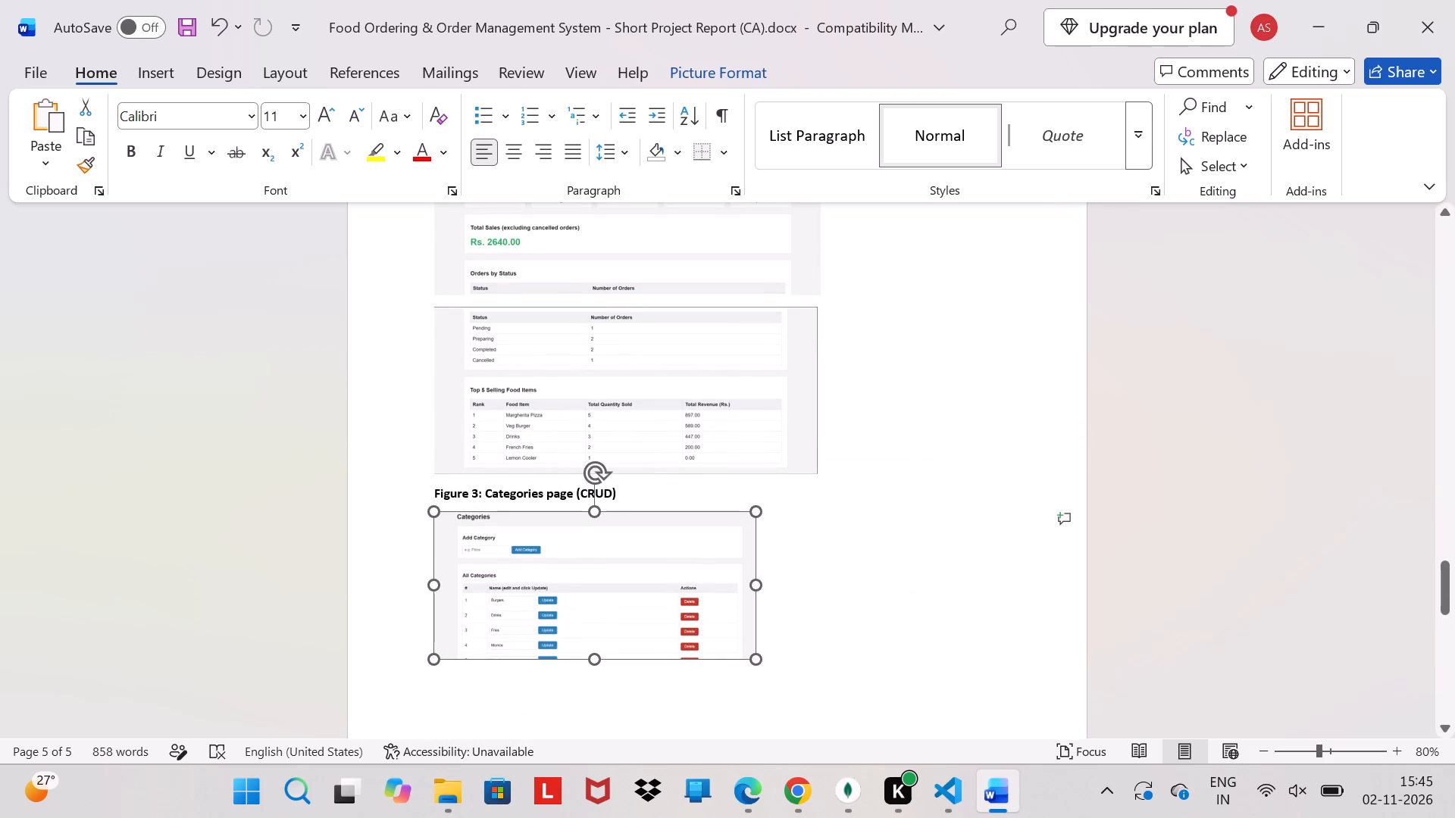
drag(758, 584, 820, 602)
Switch to Chrome, open the Food Items page and capture its Add Food Item form area.
scroll(996, 632, down, 3)
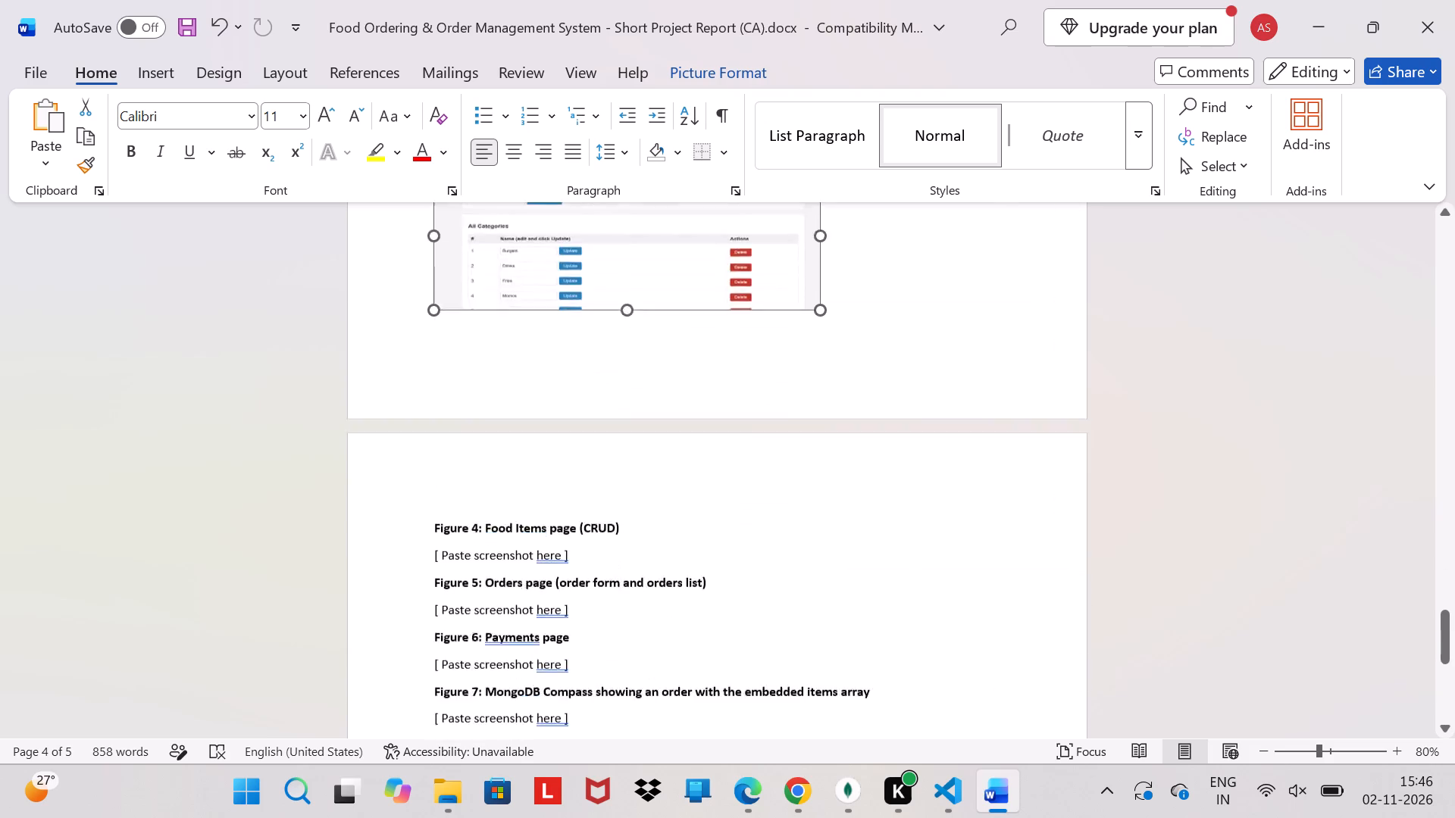
scroll(996, 632, down, 1)
click(793, 798)
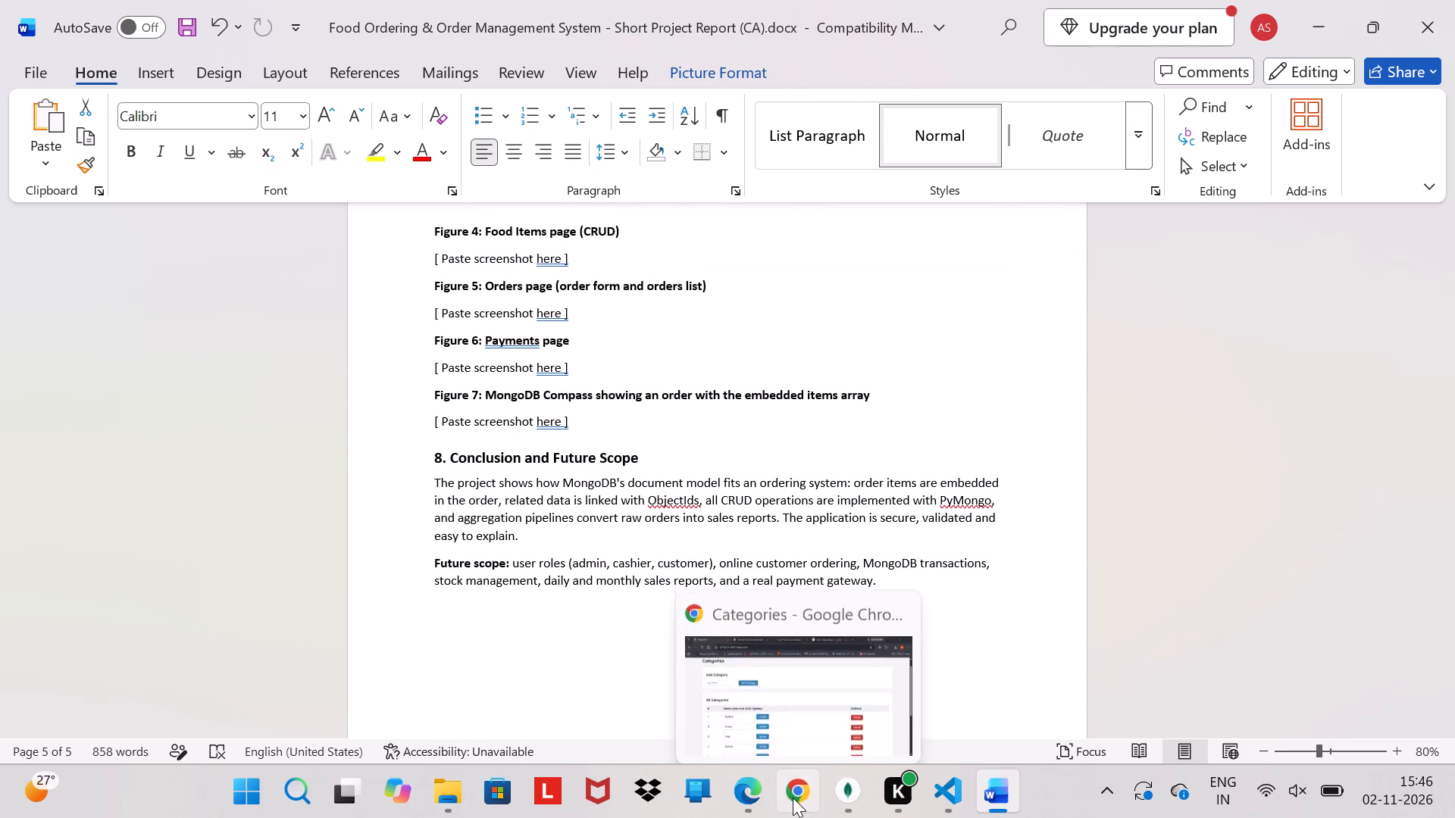
scroll(1102, 162, up, 7)
click(1050, 152)
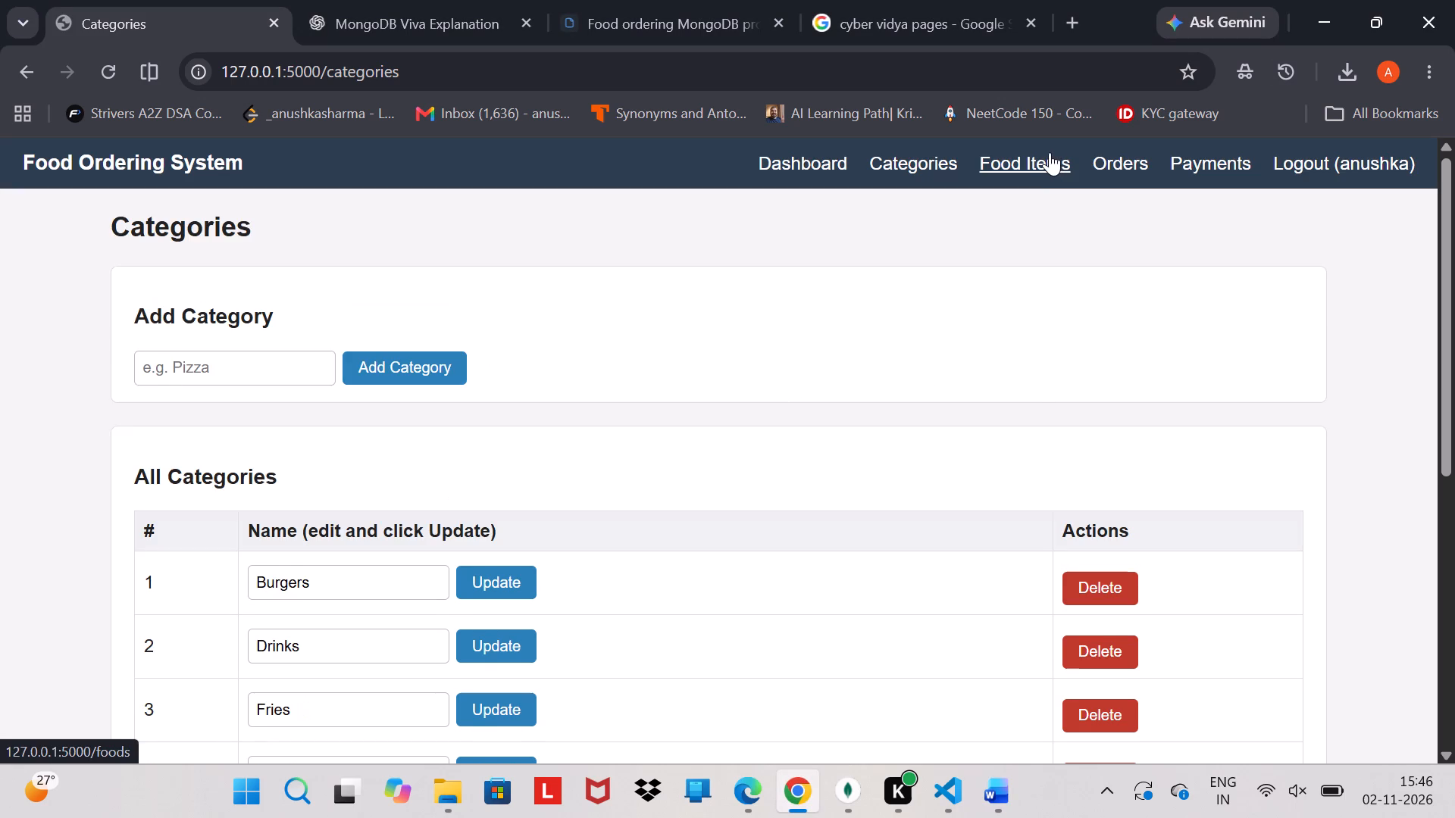
scroll(840, 314, up, 2)
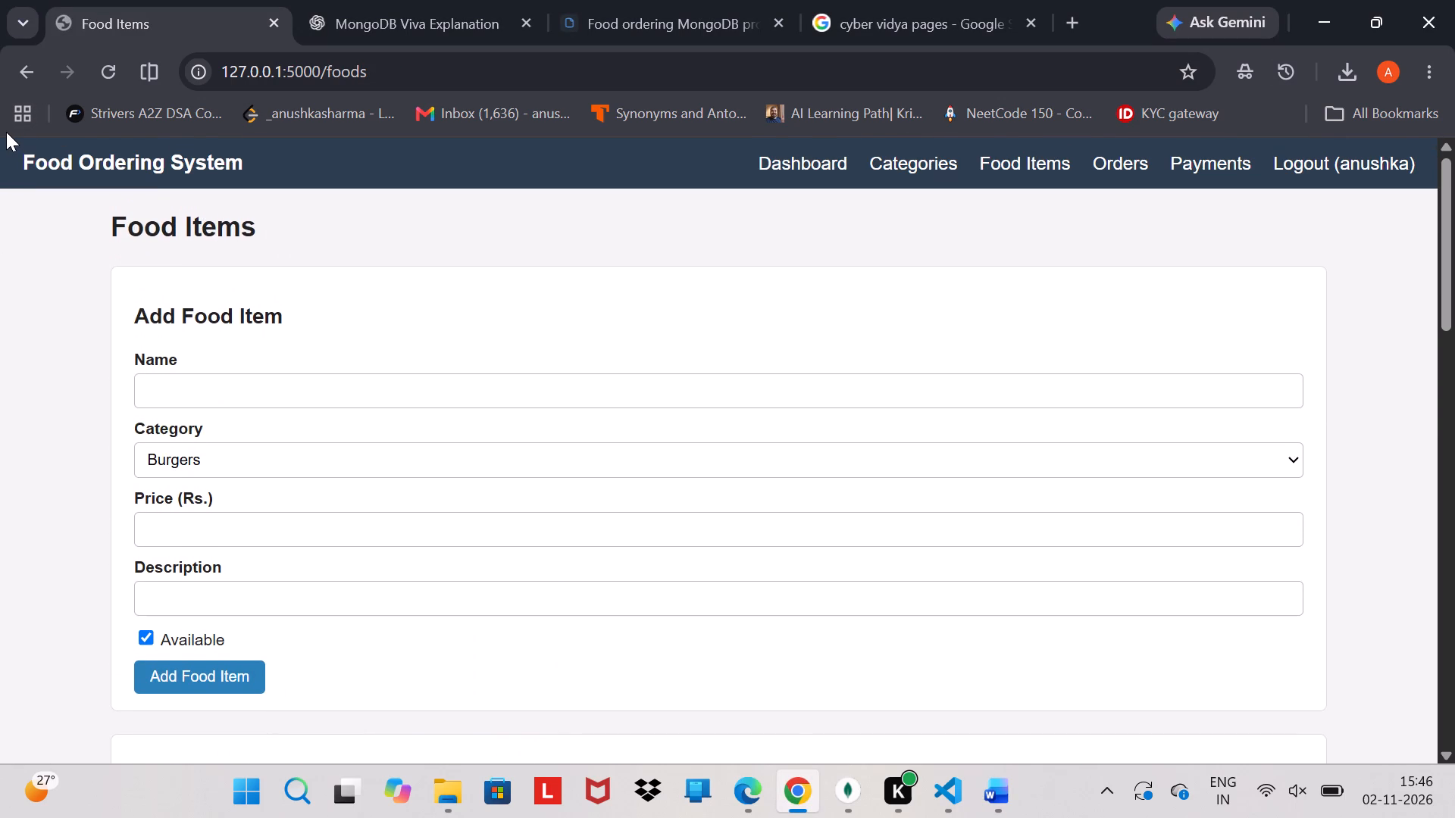
key(Print)
drag(5, 191, 1408, 761)
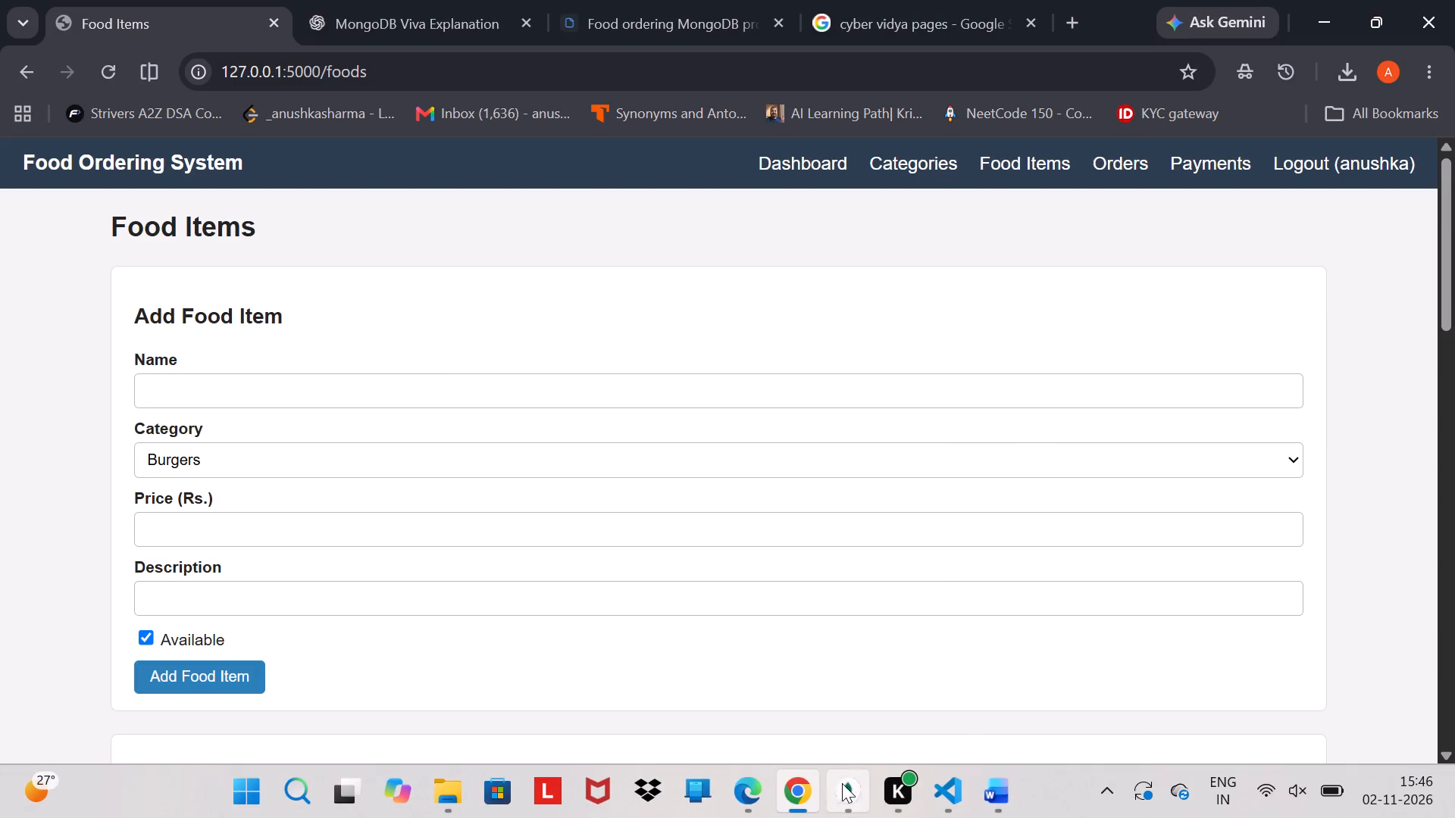
Switch to Word and replace the placeholder under the Figure 4 caption with the captured Add Food Item screenshot.
click(1012, 795)
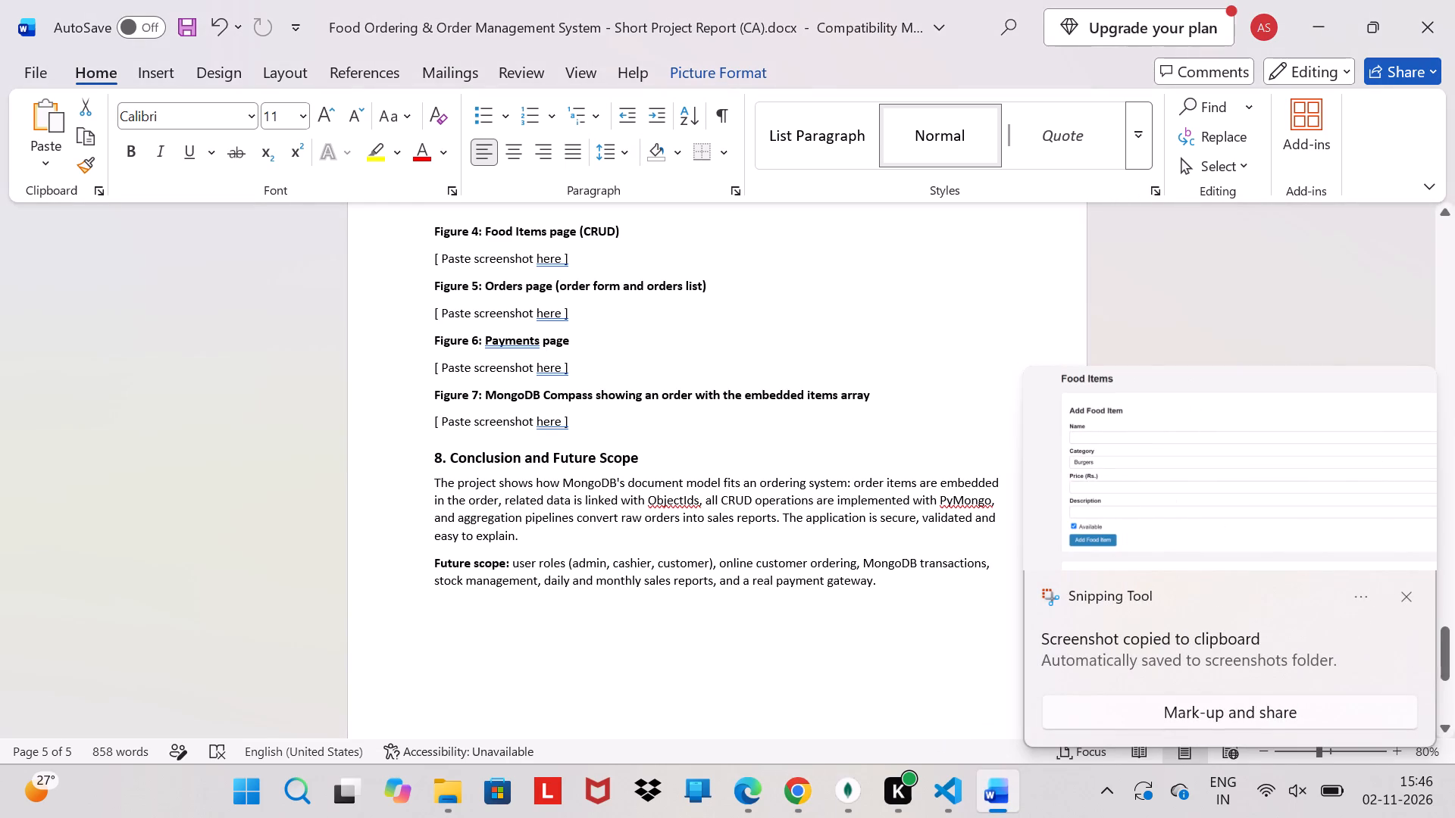
scroll(631, 309, up, 1)
drag(589, 316, 456, 304)
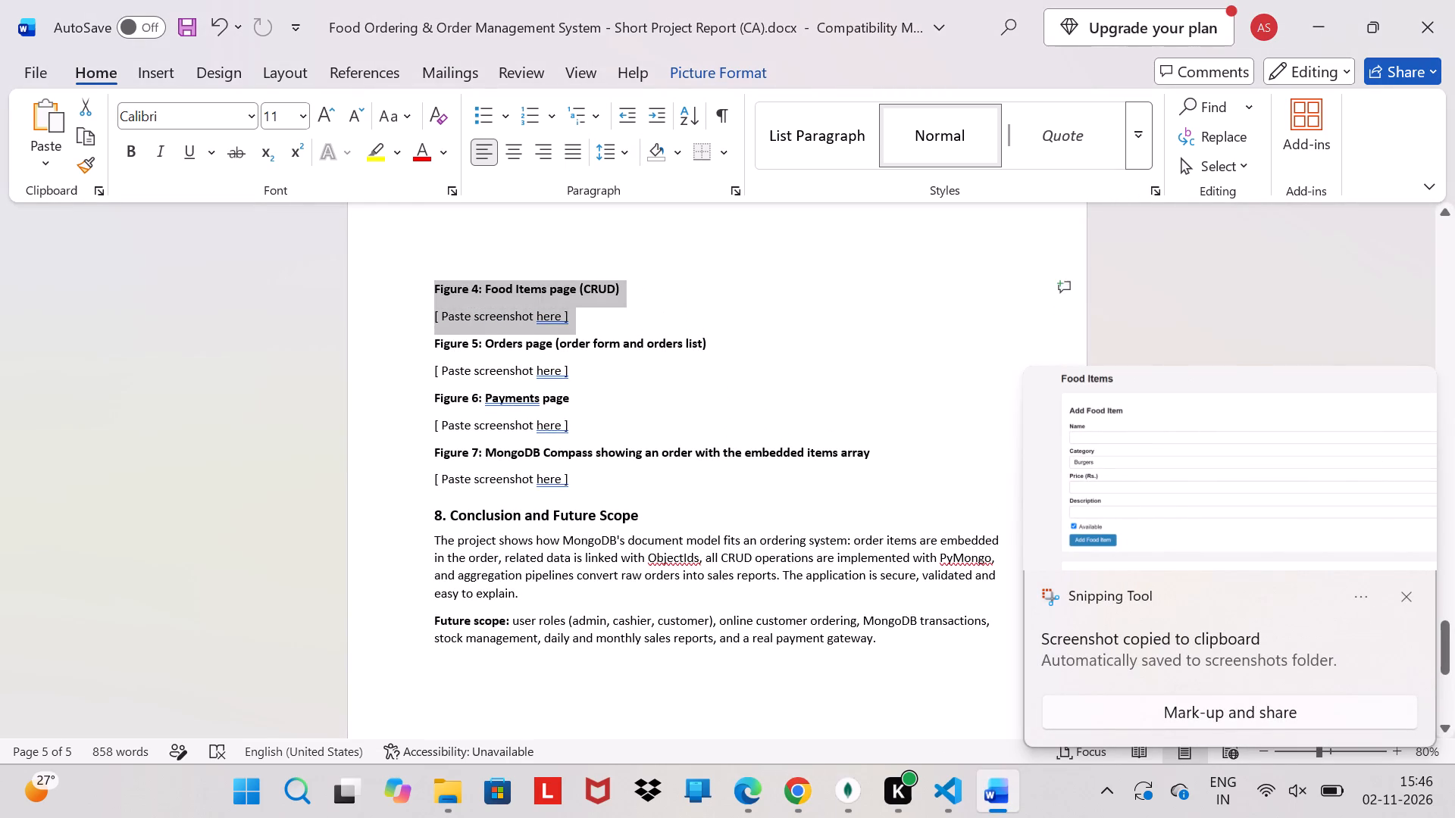
drag(456, 304, 433, 313)
key(ctrl+v)
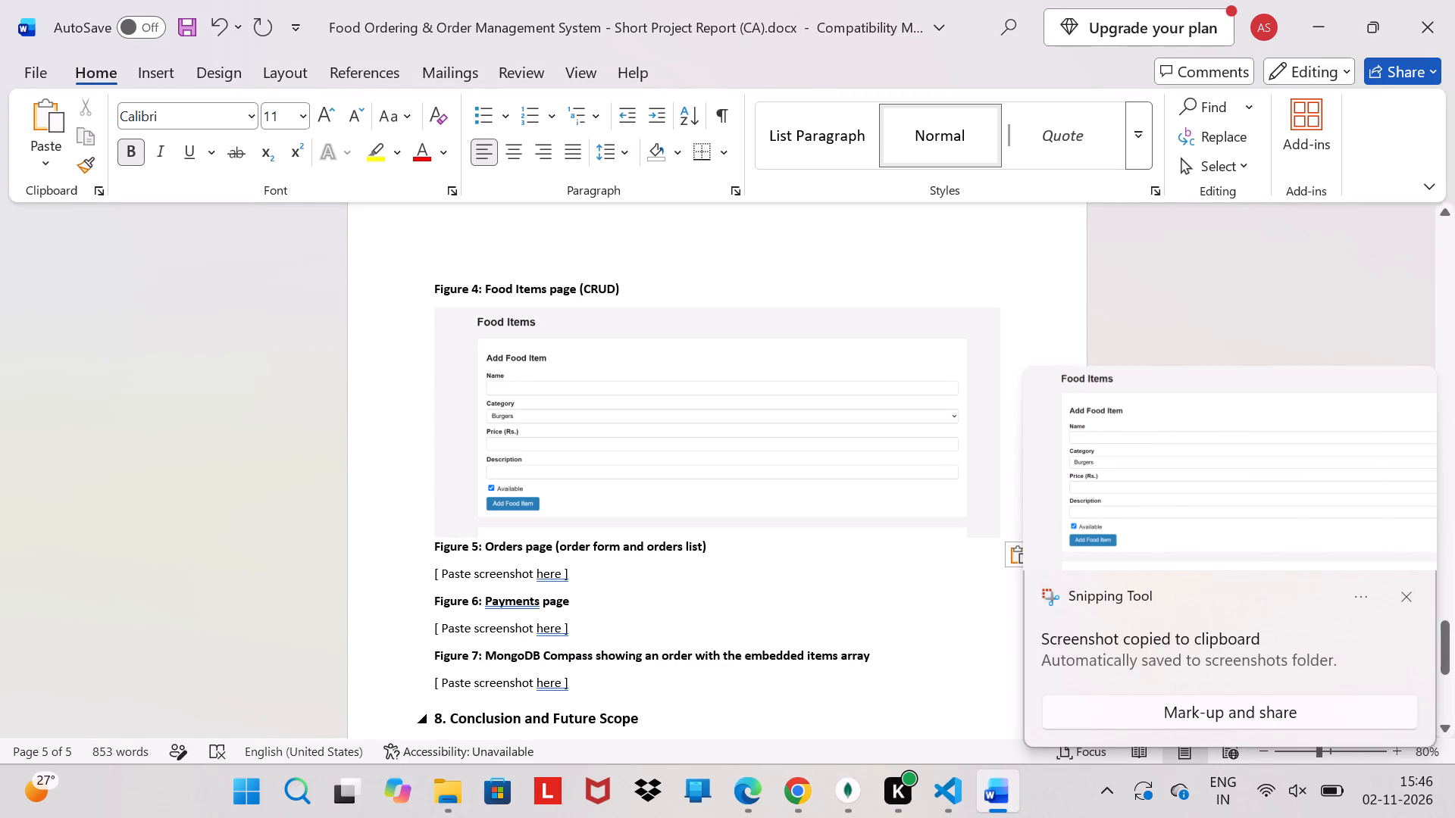
Switch to Chrome and capture the All Food Items table from Blue Lagoon down to Lemon Cooler.
click(793, 808)
scroll(634, 626, down, 1)
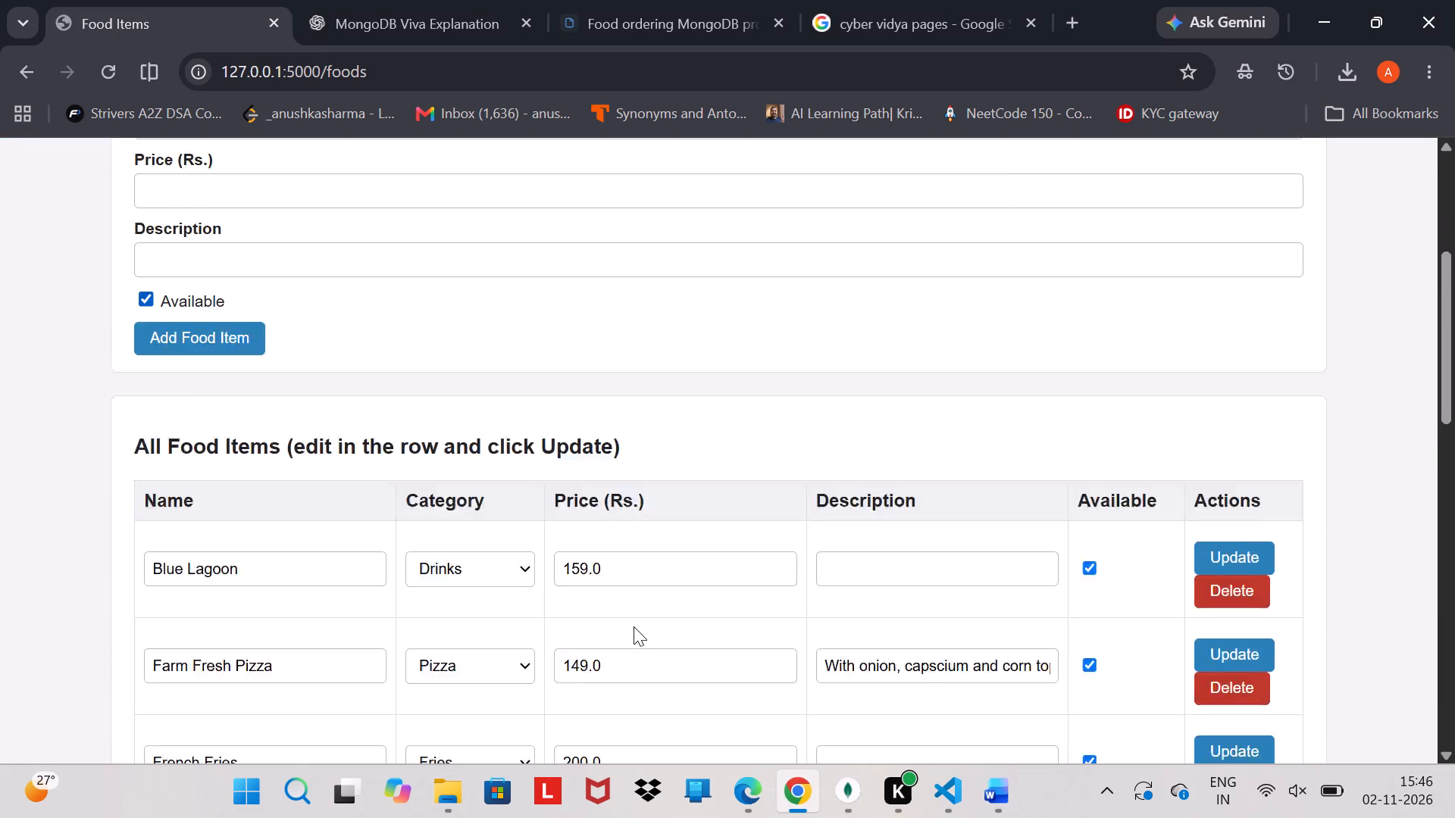
scroll(634, 626, down, 3)
key(Print)
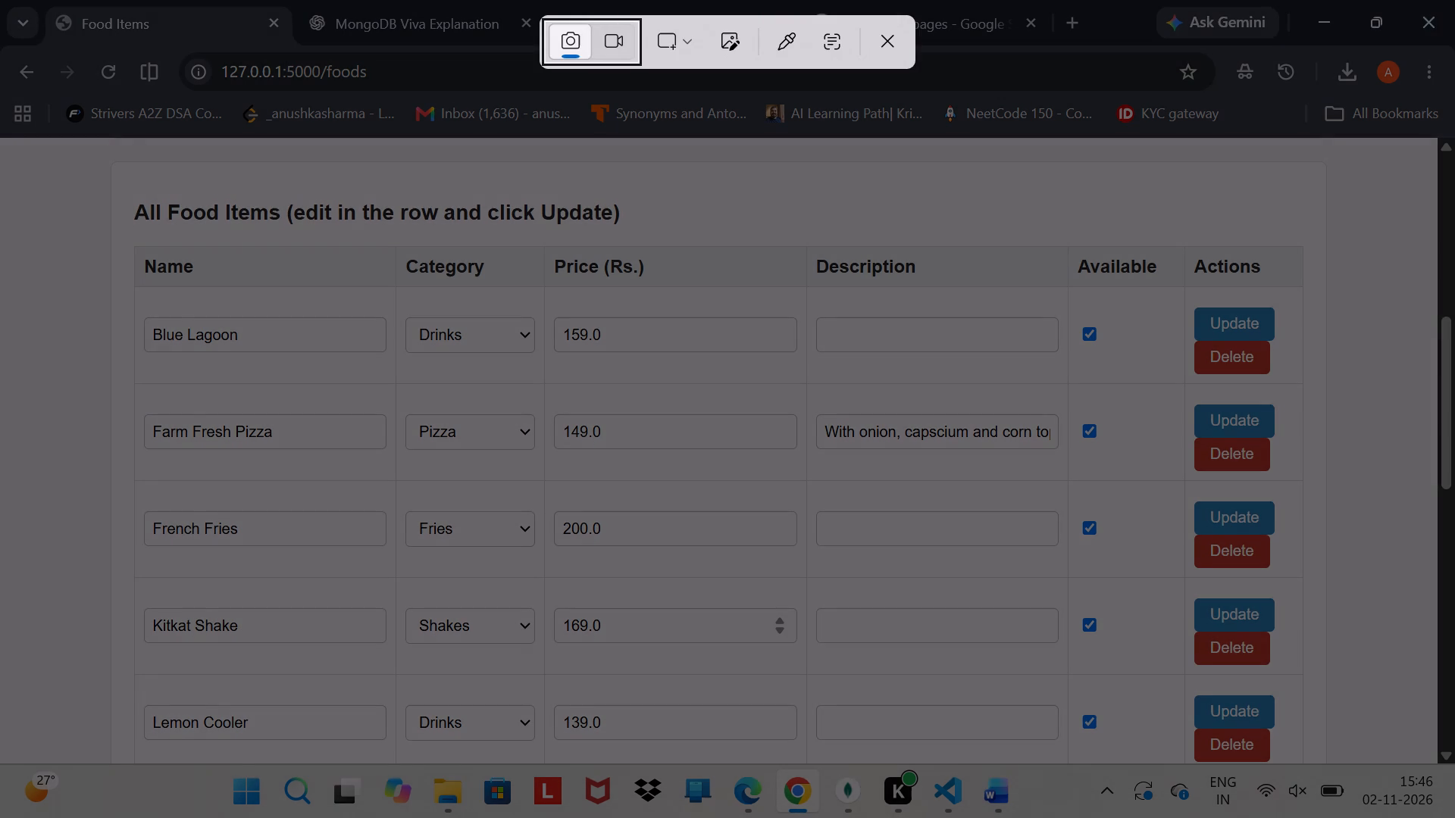
drag(90, 162, 1416, 746)
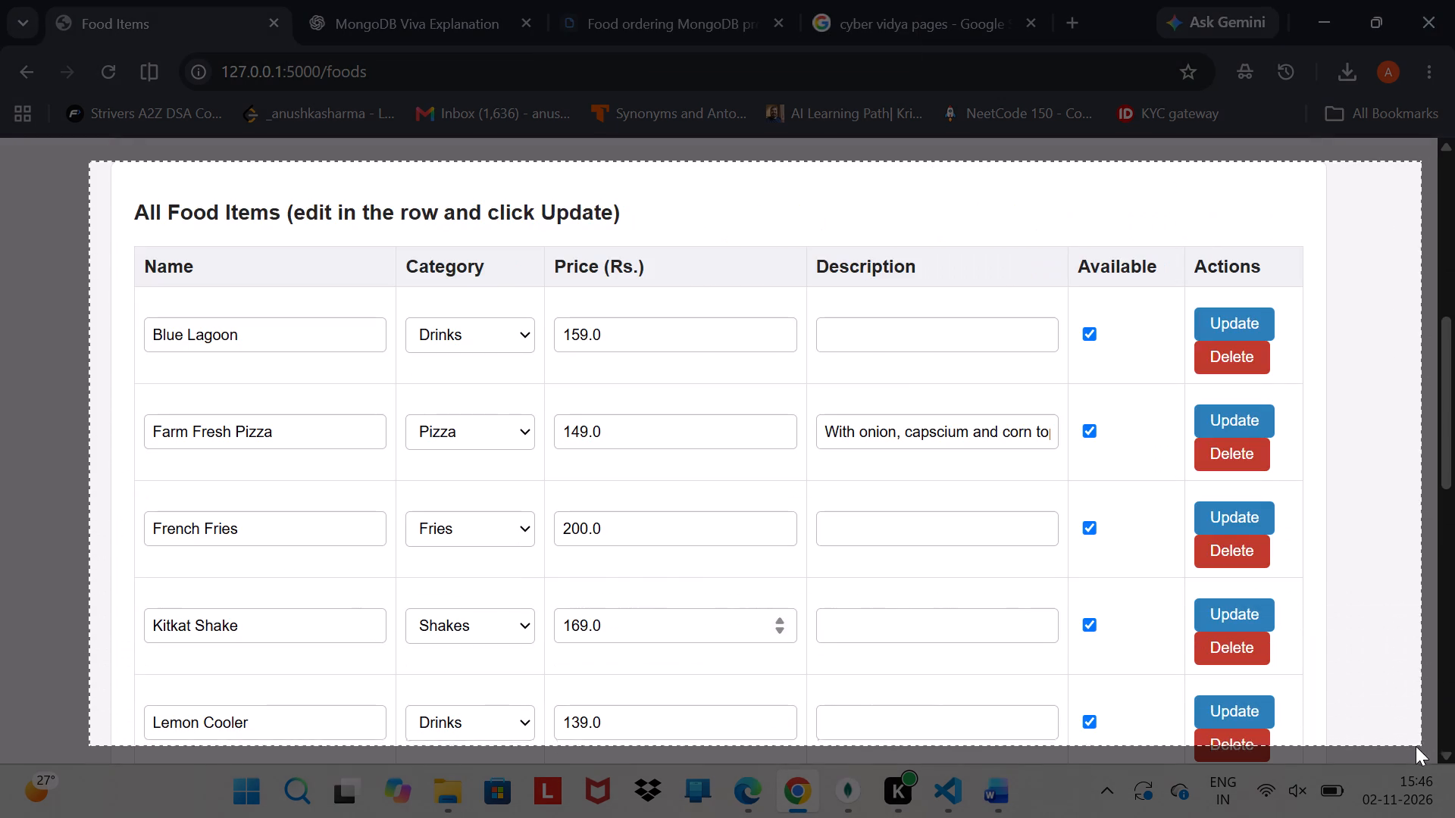
drag(1416, 746, 1364, 772)
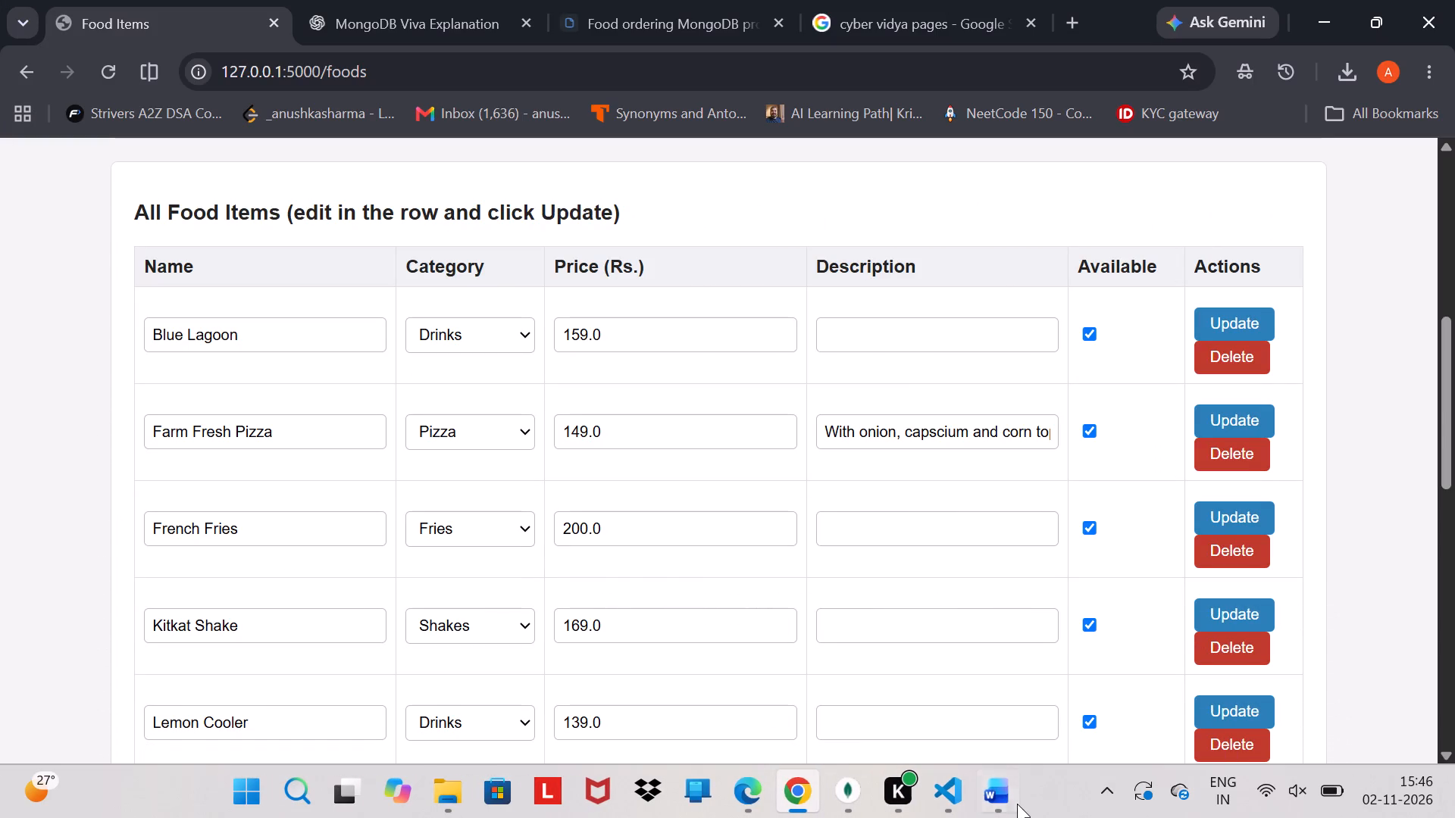
Switch to Word and shrink the Add Food Item screenshot proportionally to just under two-thirds of the text width.
click(1015, 801)
click(796, 407)
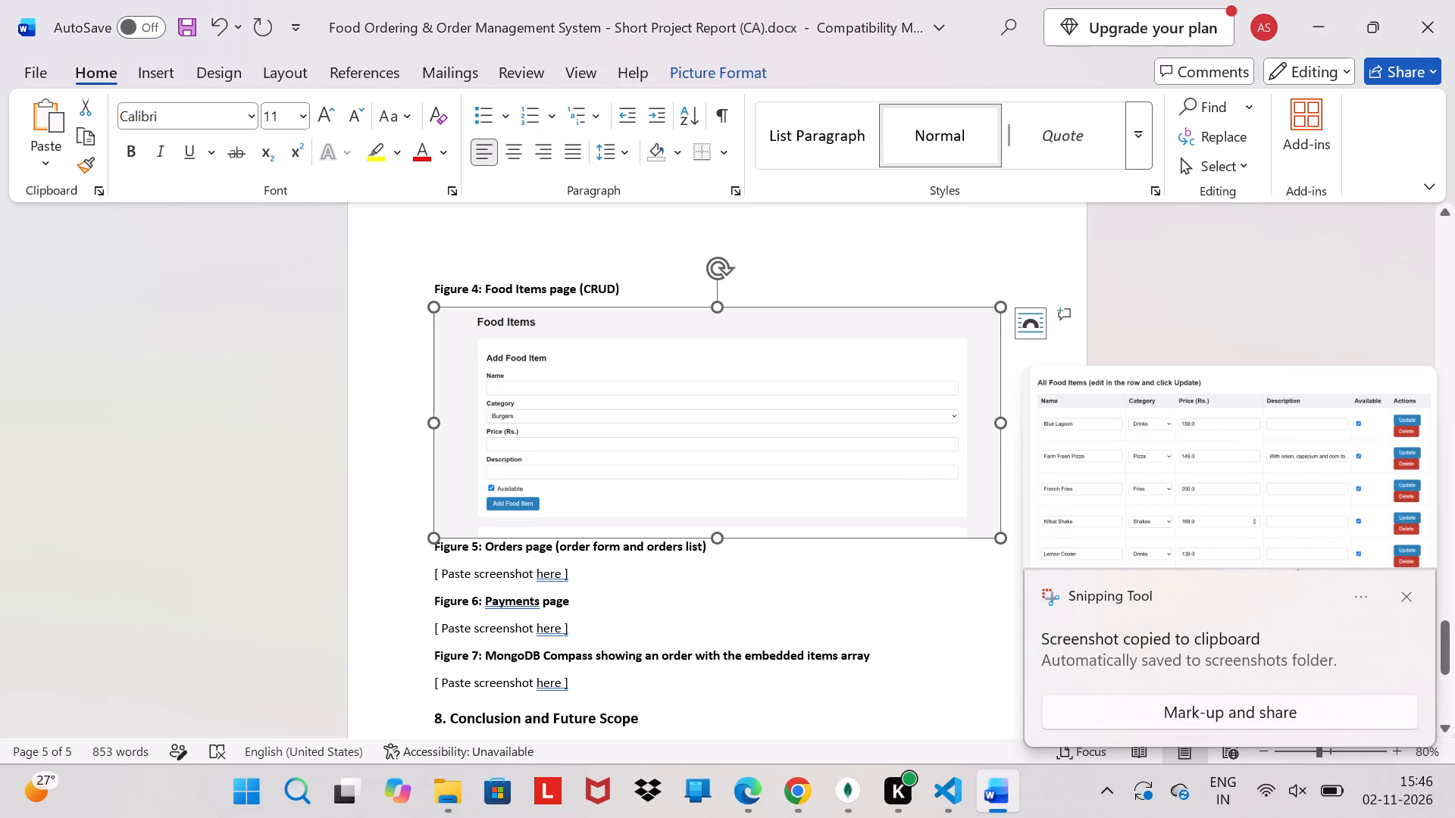
drag(998, 535, 803, 455)
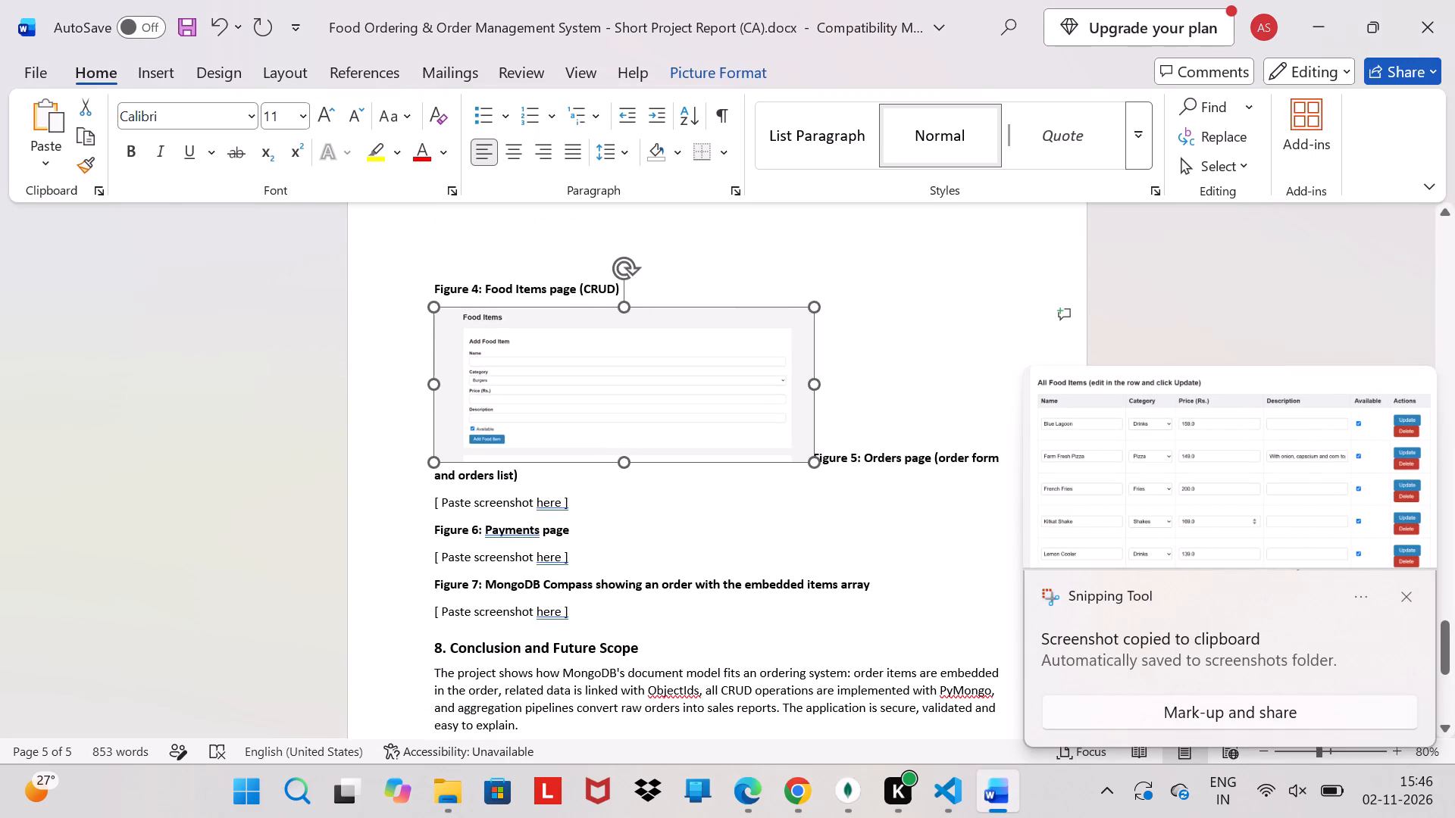
drag(803, 455, 787, 451)
Move the Figure 5 caption onto its own line and add an empty line between it and the Add Food Item screenshot.
click(807, 433)
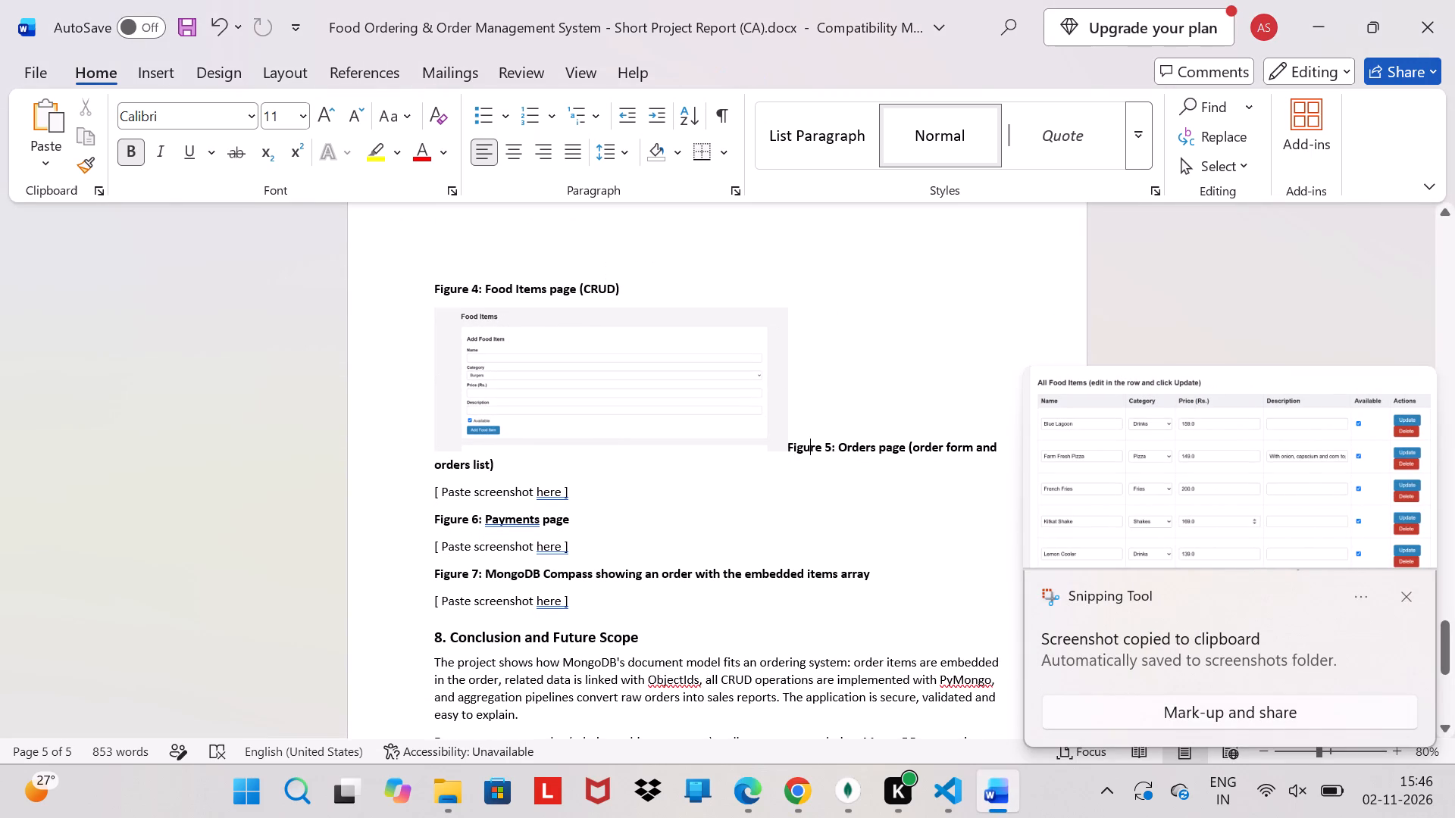
key(Left)
key(Left)
key(Left)
key(Left)
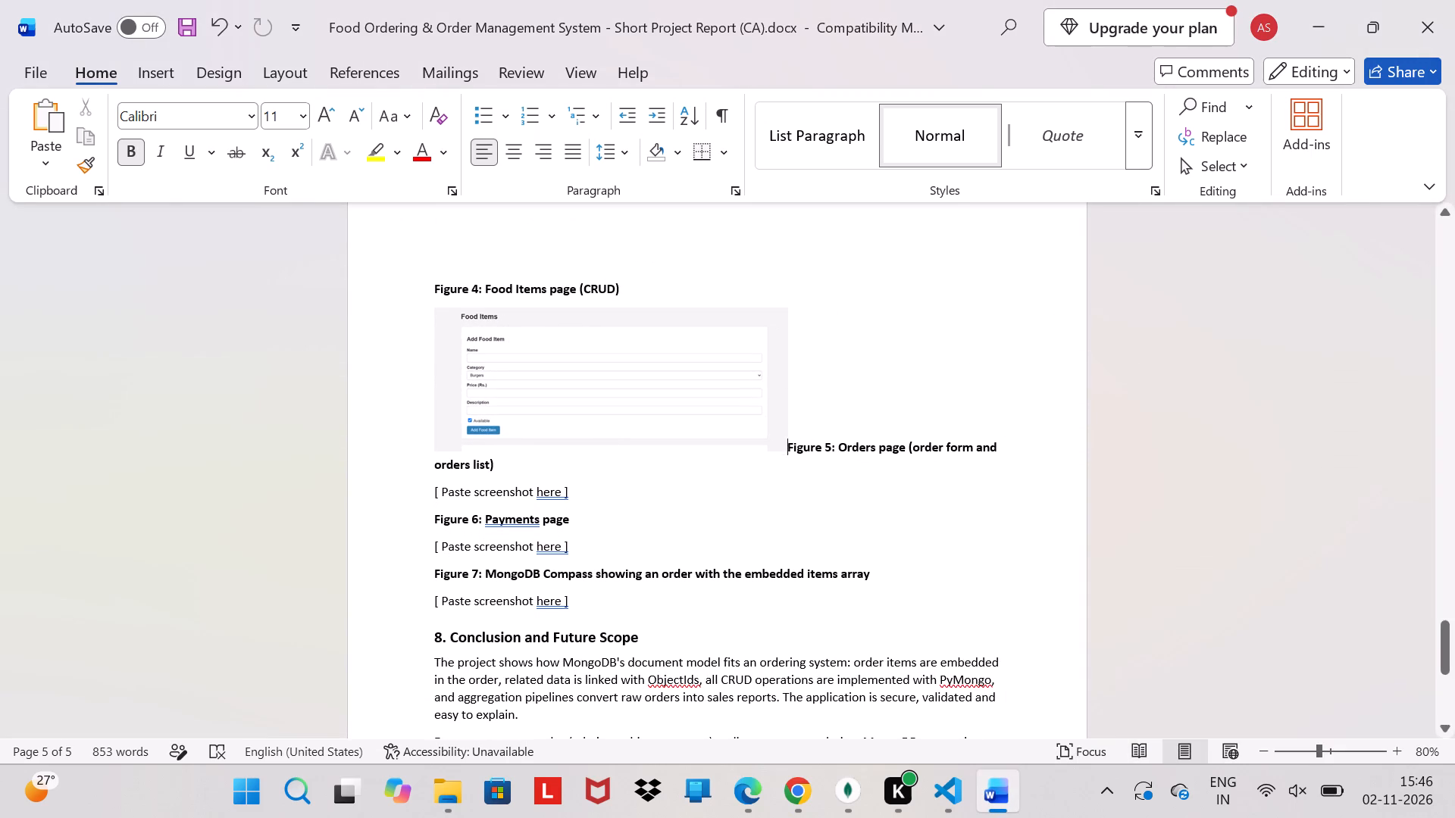
key(Return)
click(826, 420)
key(Return)
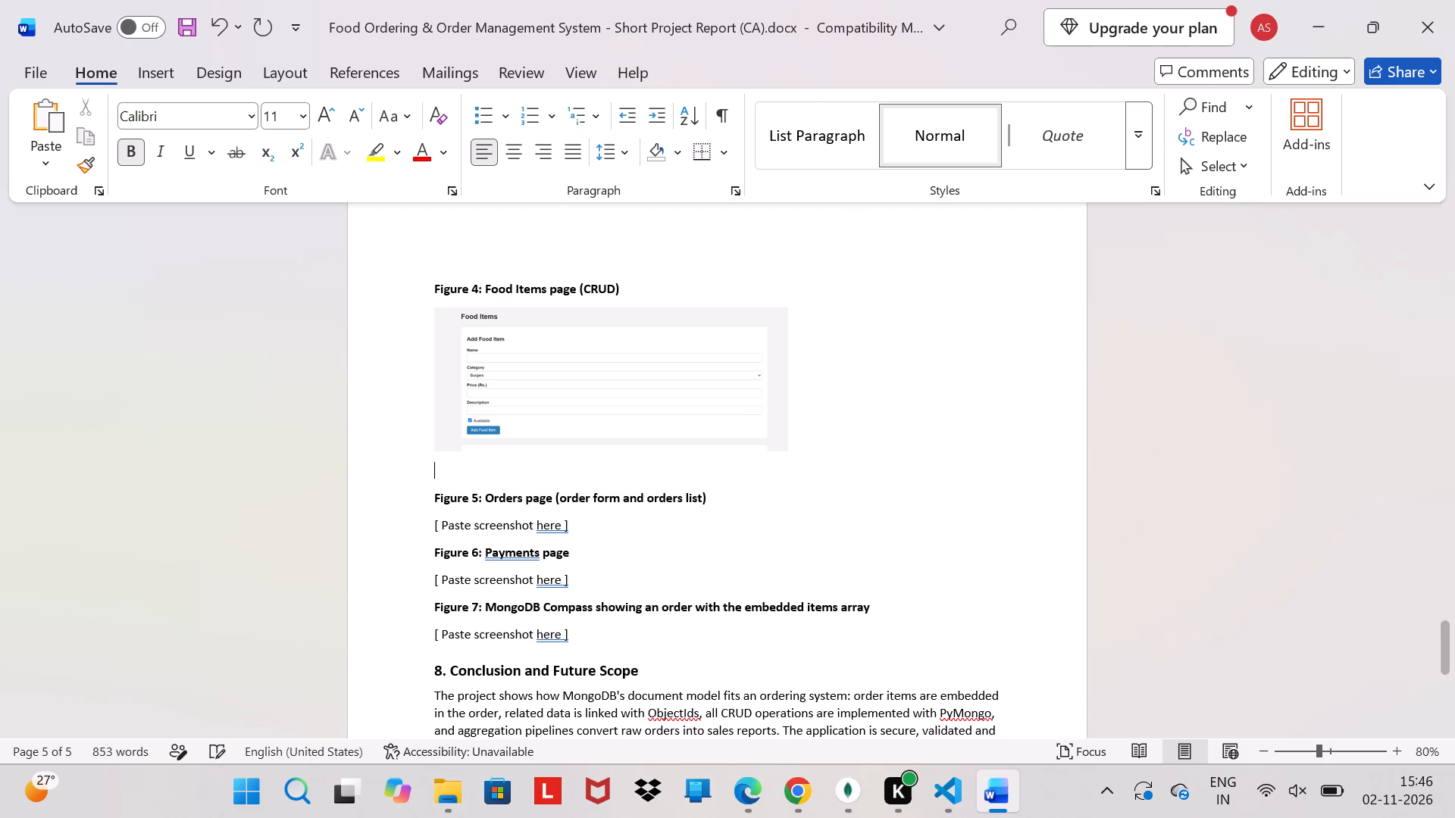
Paste the captured All Food Items table on the empty line and shrink it proportionally to about two-thirds of the text width.
key(ctrl+v)
click(779, 594)
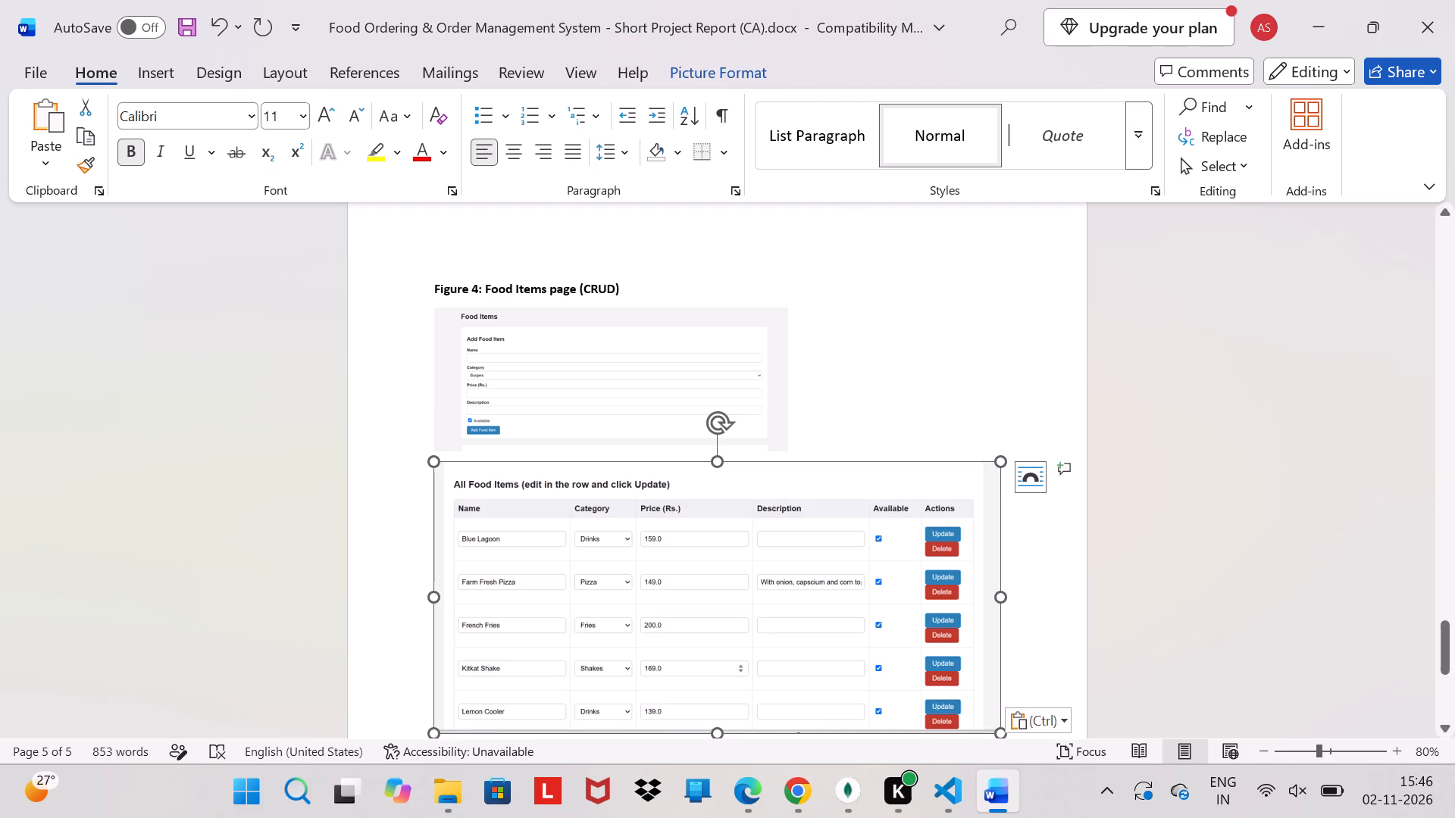
drag(998, 726, 796, 676)
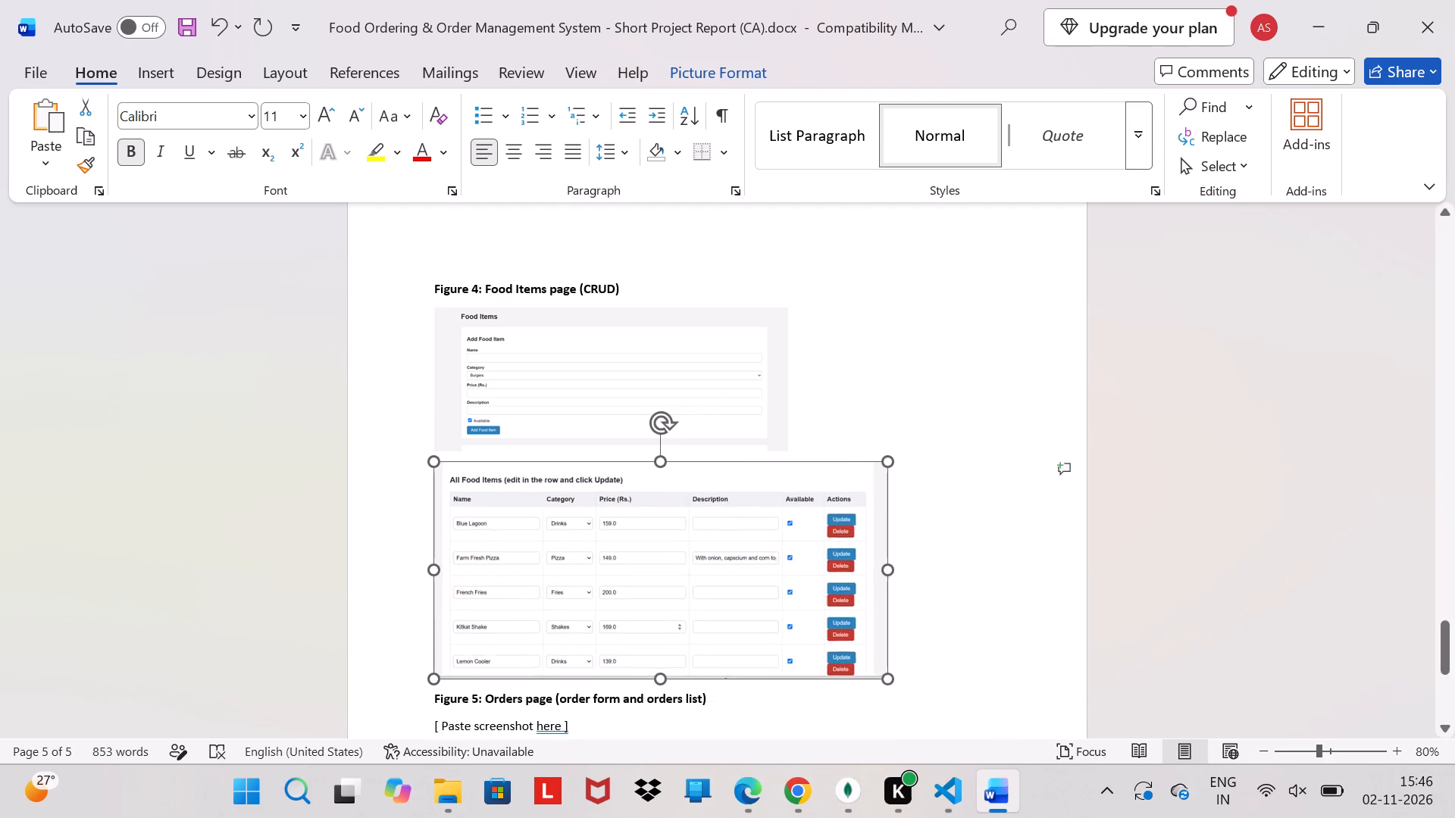
drag(796, 676, 749, 645)
click(906, 597)
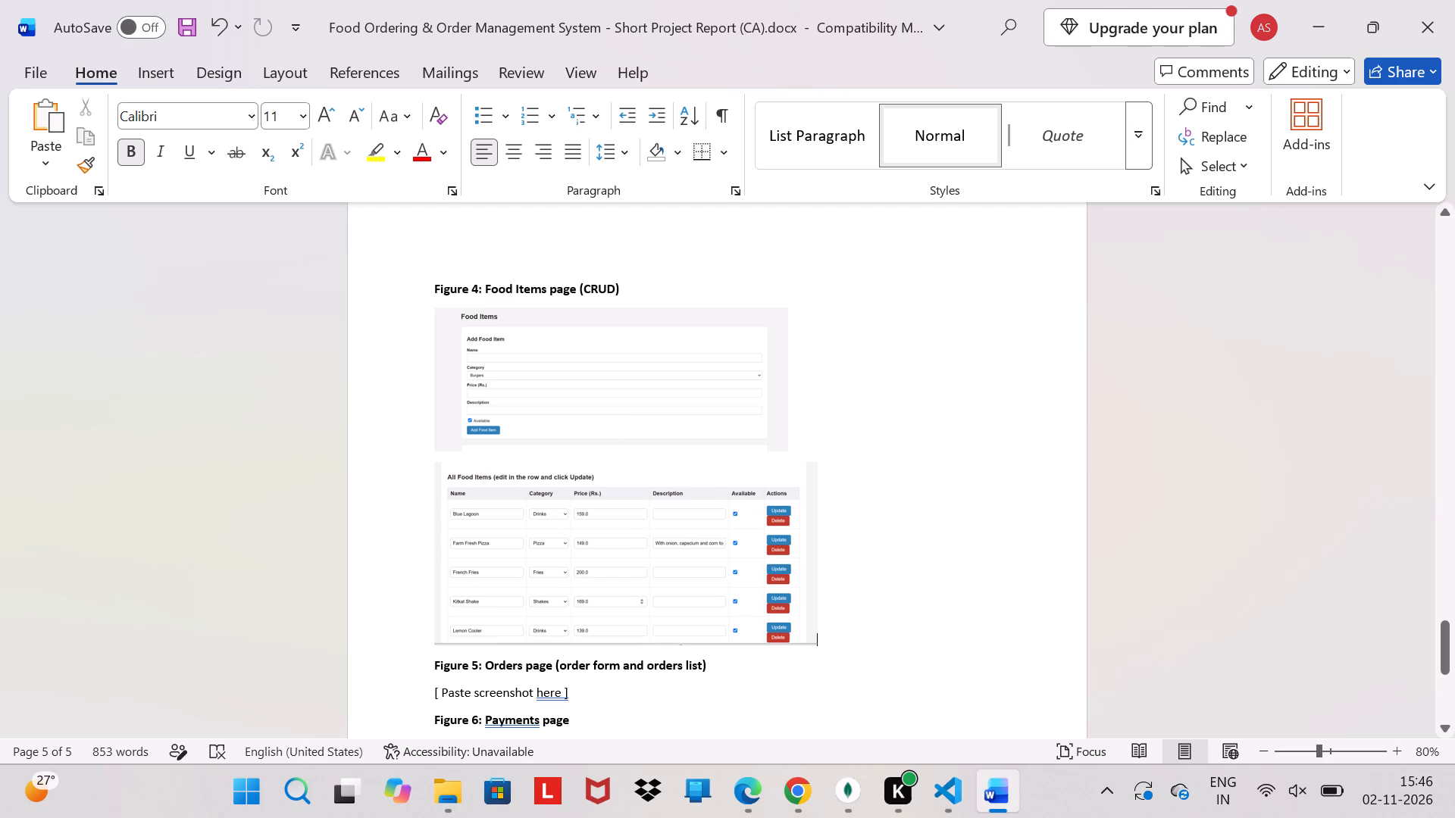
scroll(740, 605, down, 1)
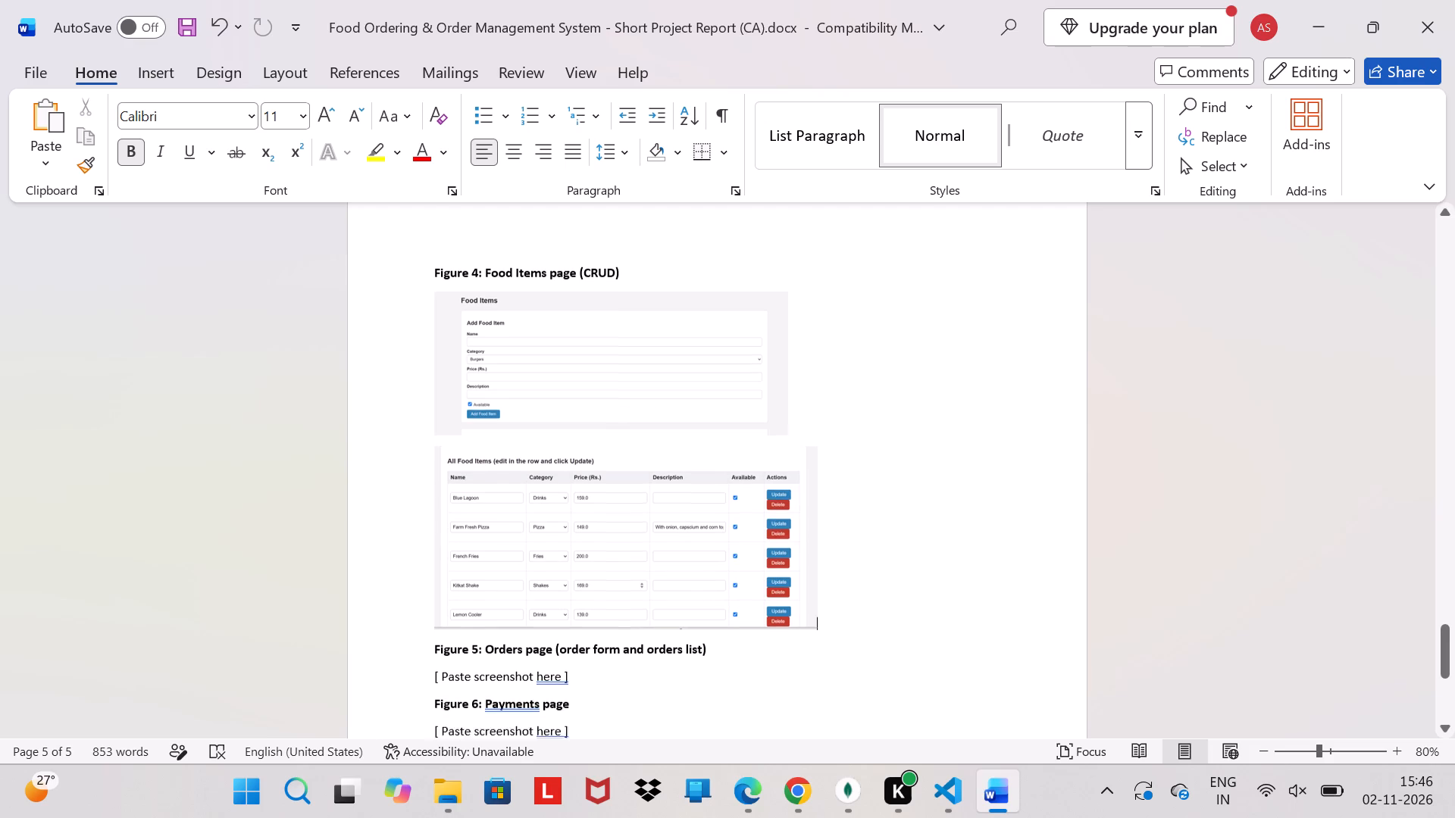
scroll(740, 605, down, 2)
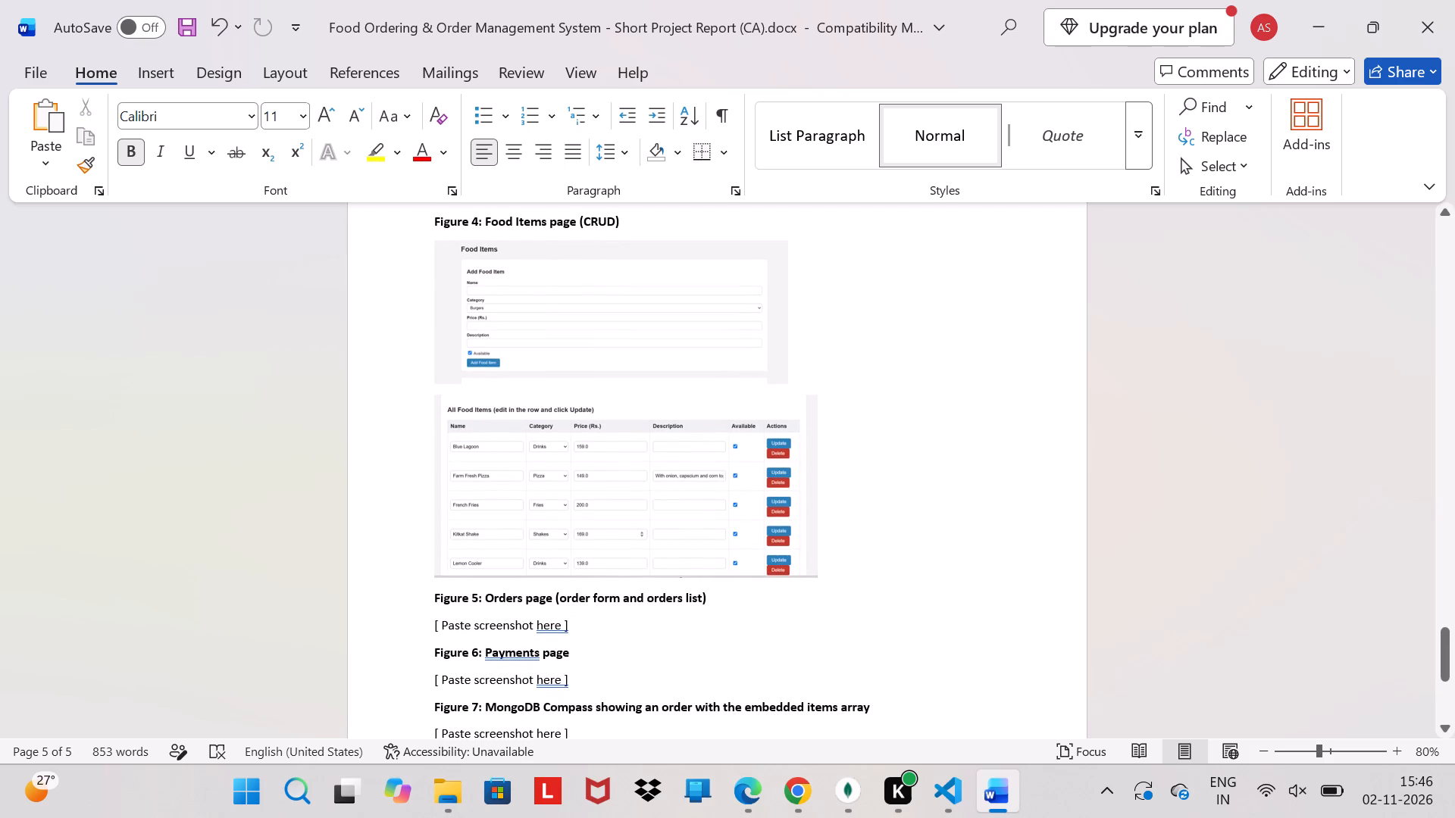
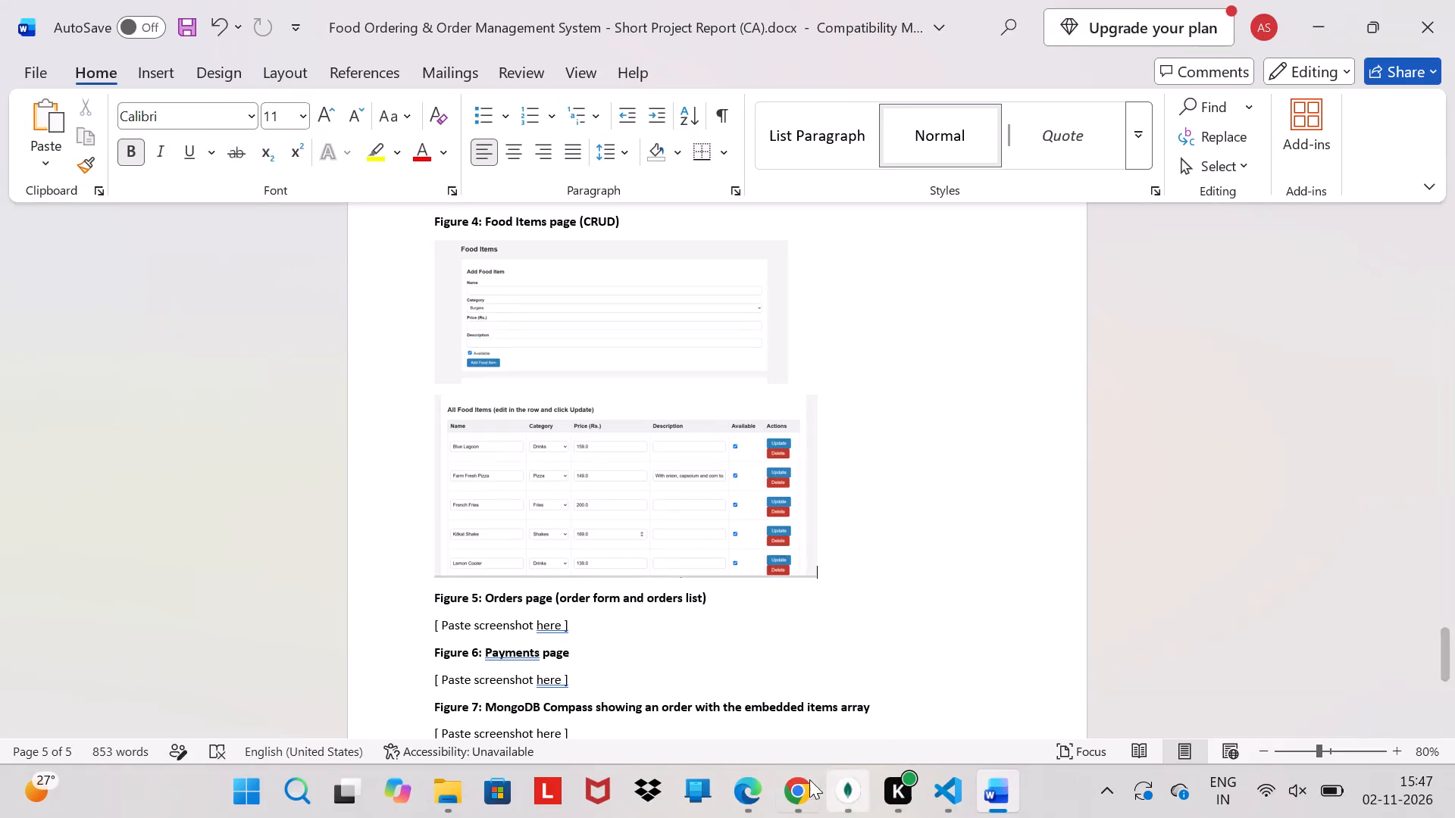
Switch to Chrome, open the Orders page and capture it from the Orders heading down to the French Fries row.
click(801, 780)
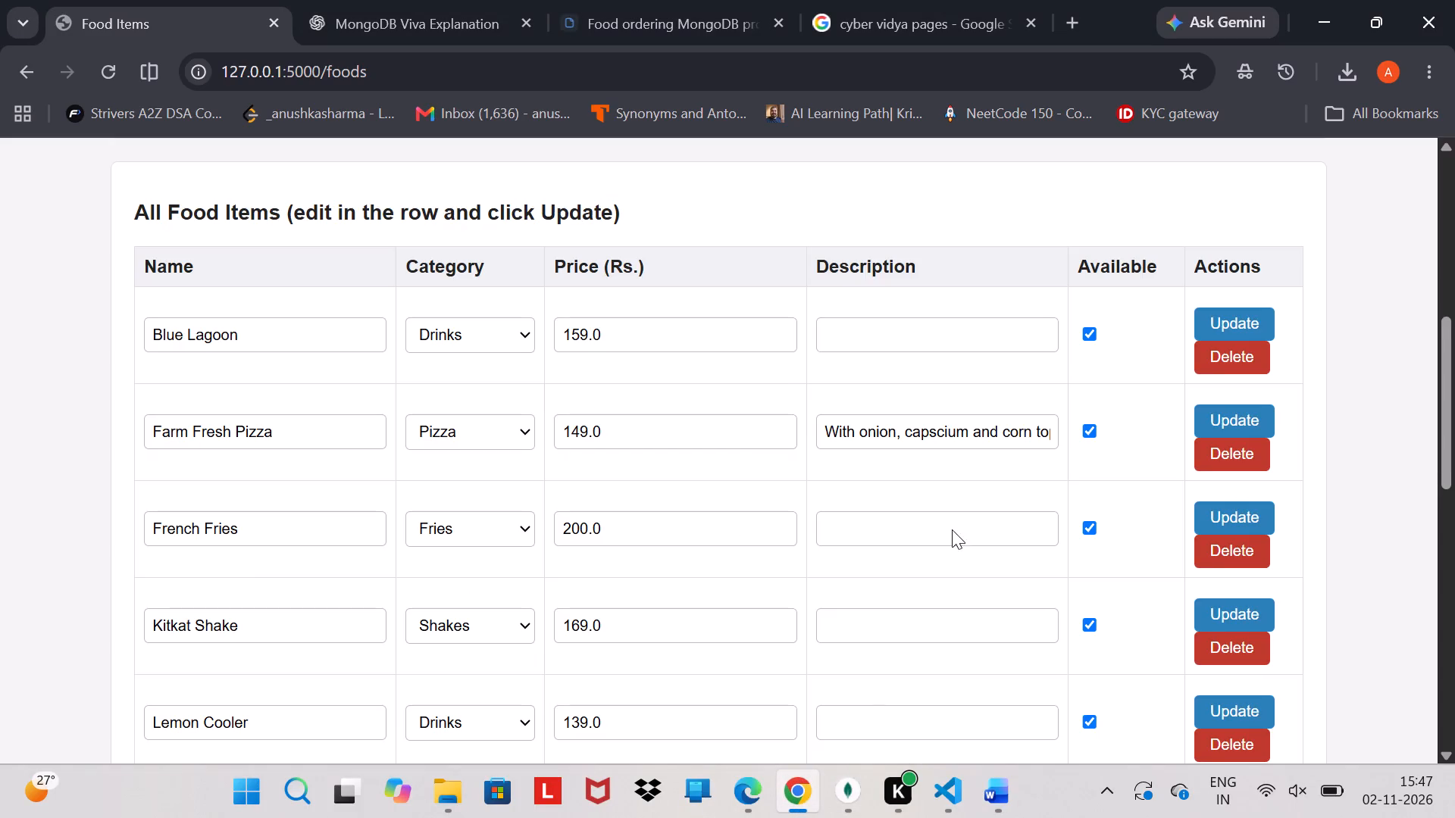
scroll(1034, 288, up, 6)
click(1132, 156)
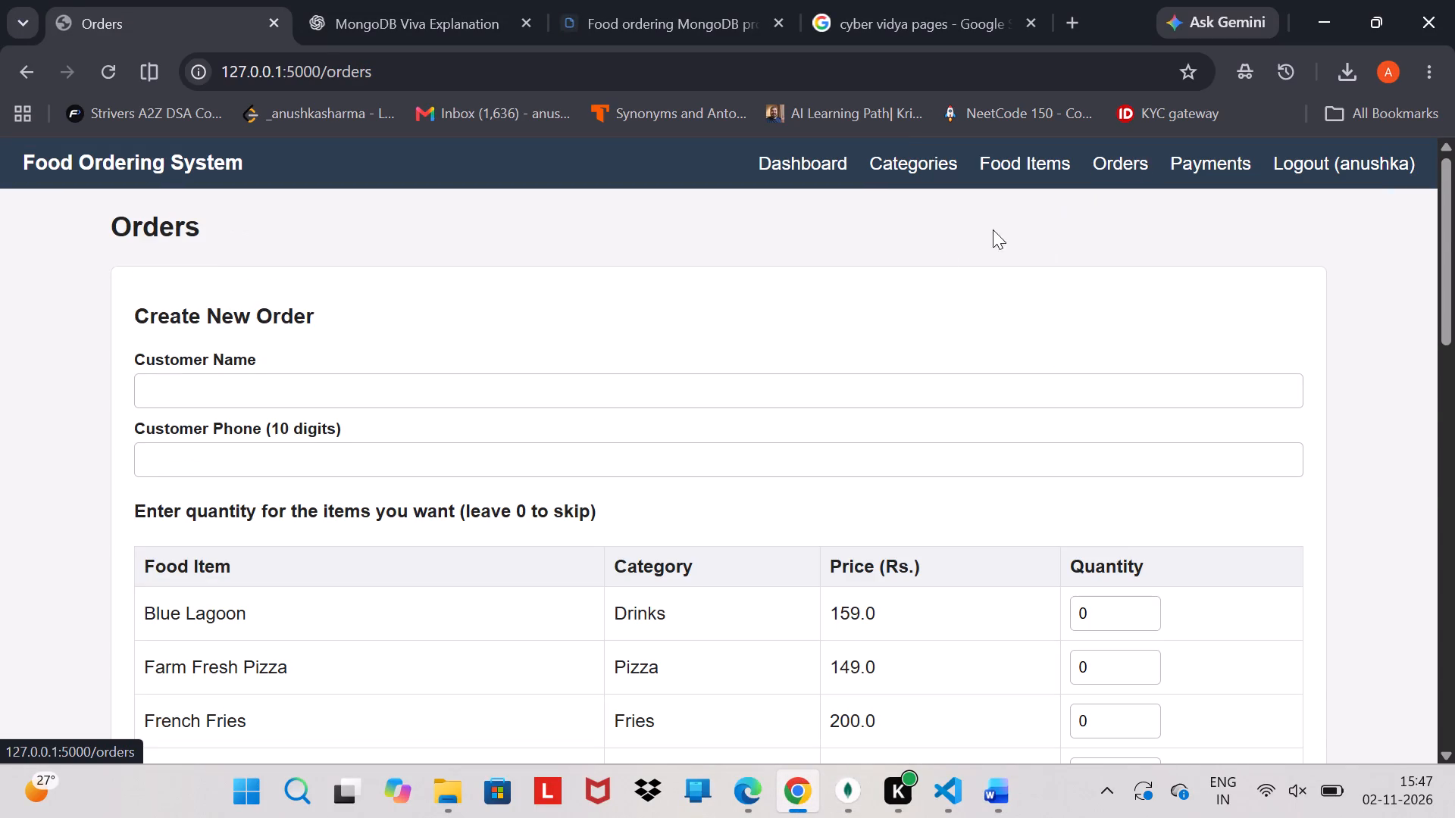
scroll(768, 461, right, 2)
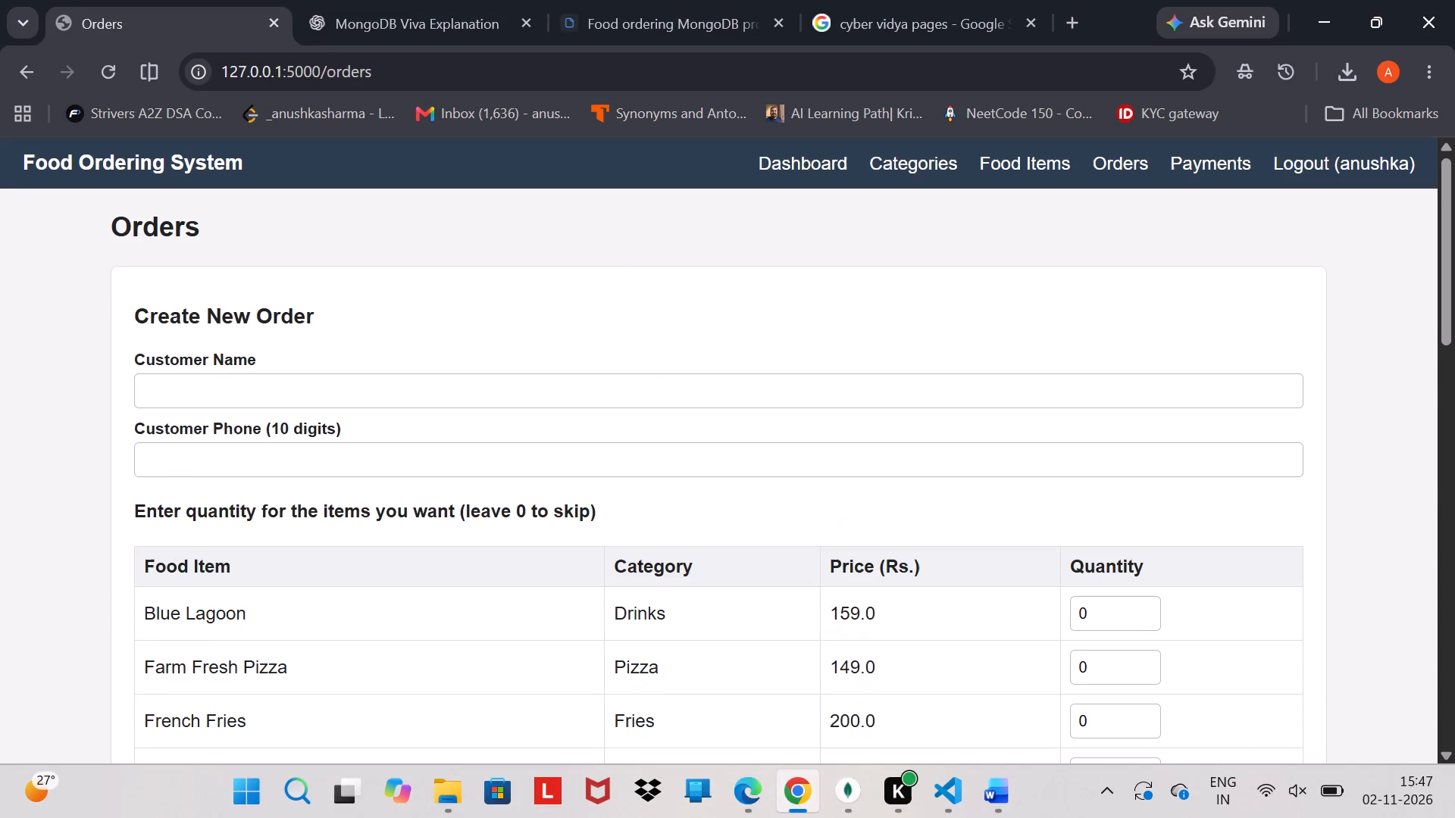
key(Print)
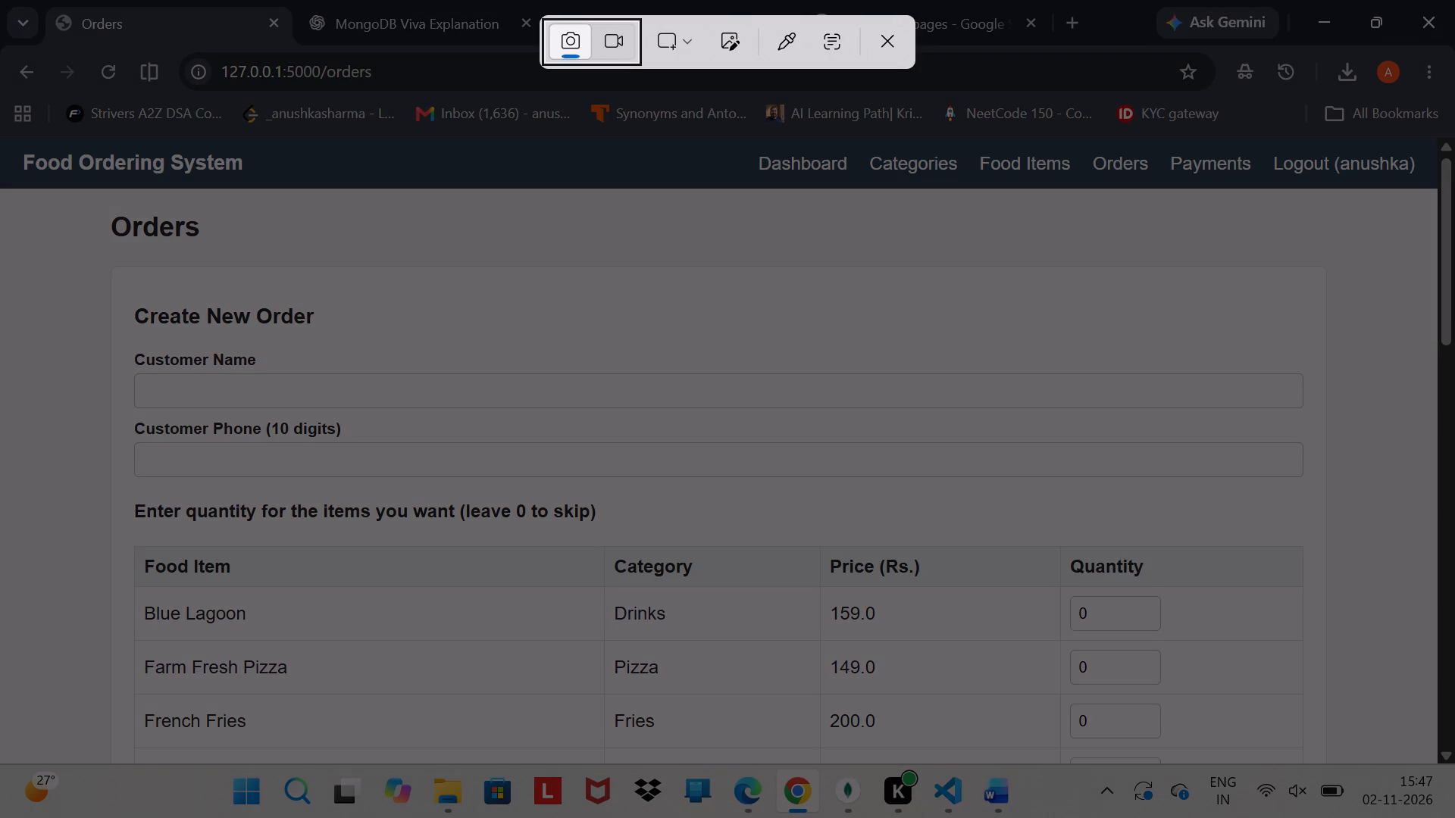
drag(89, 201, 1290, 788)
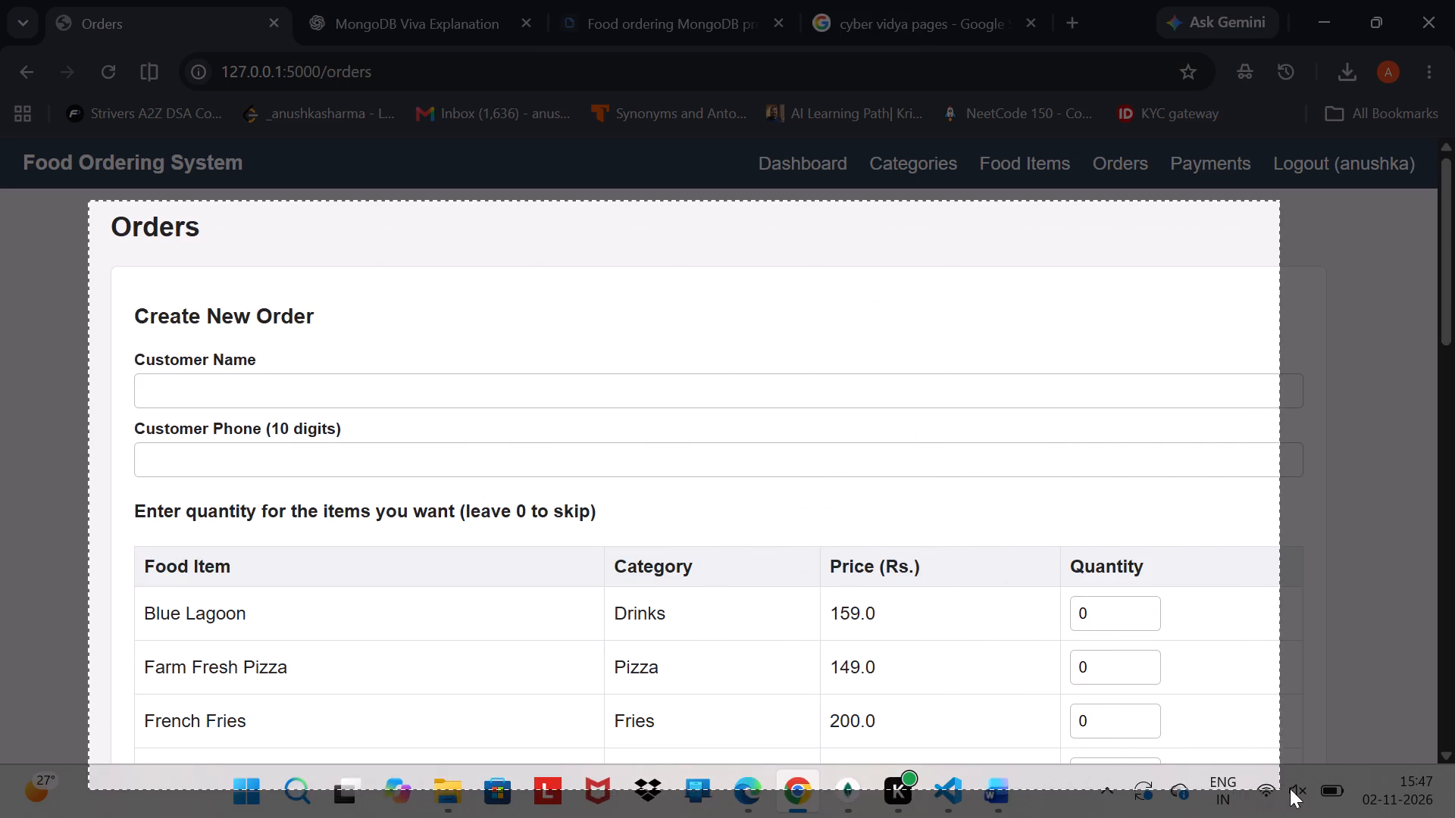
drag(1290, 788, 1339, 762)
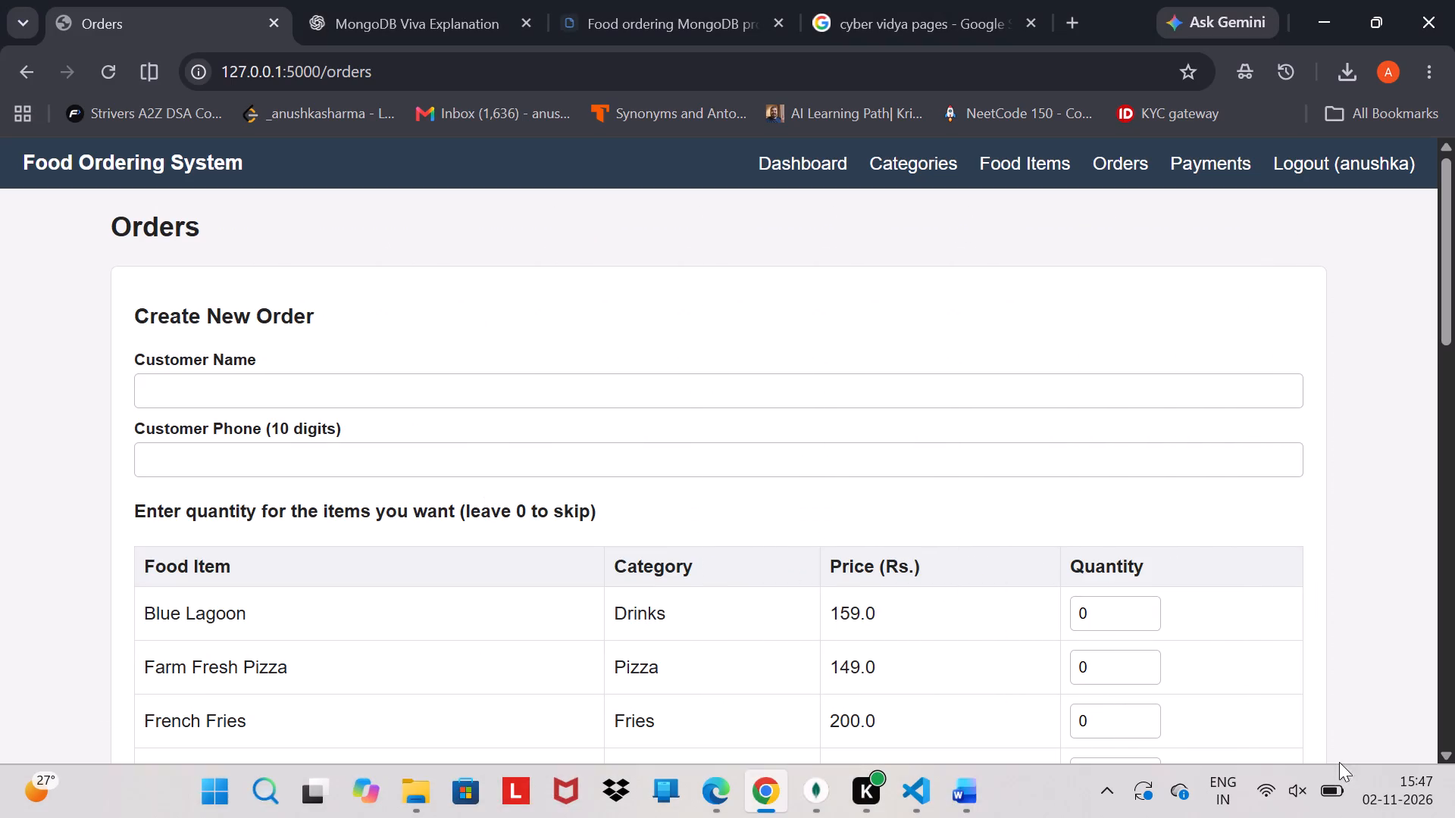
In Word, replace the placeholder under Figure 5 with the captured Orders page and shrink it proportionally to about 70% of the text width.
click(993, 798)
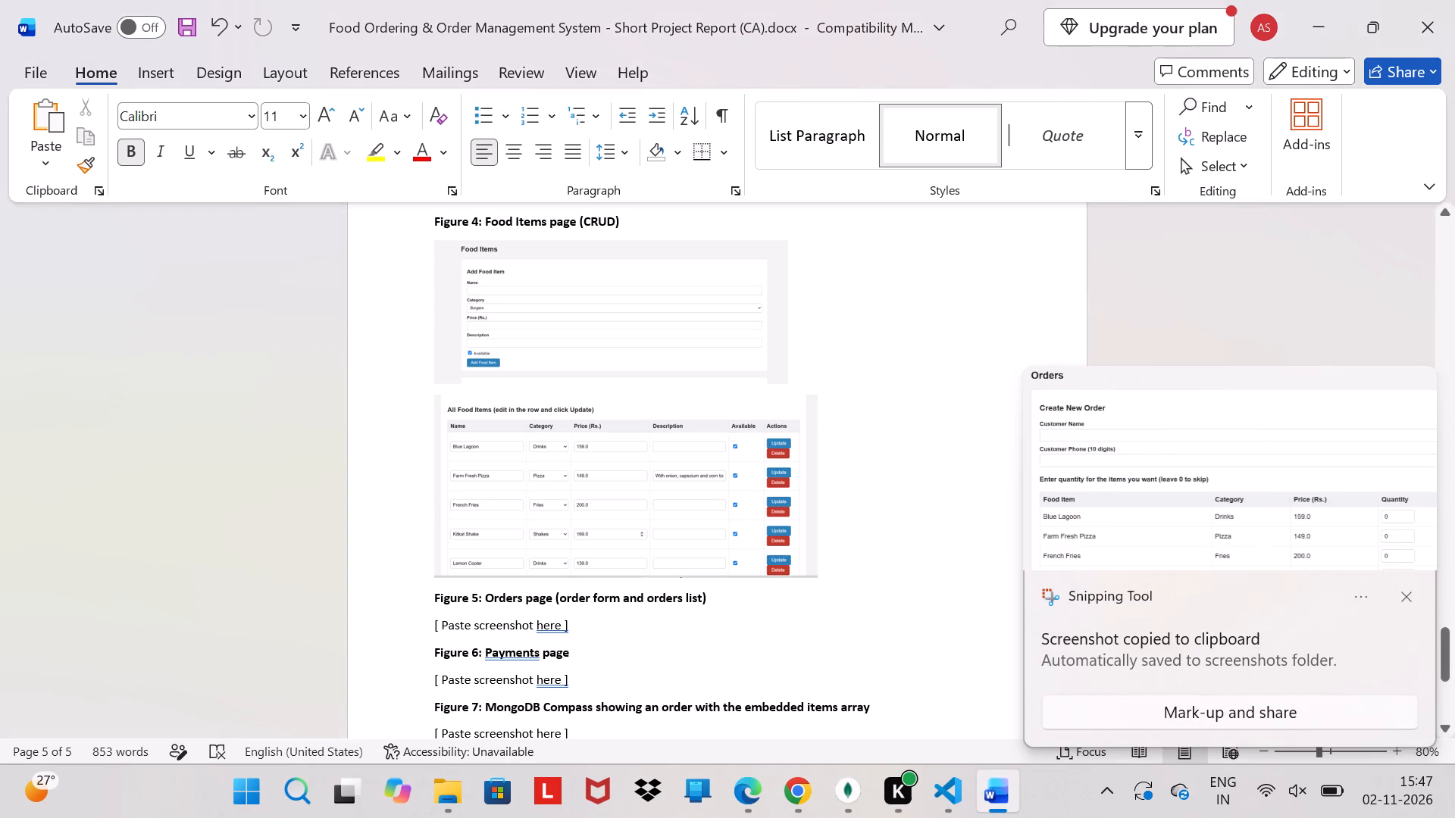
click(687, 623)
drag(574, 628, 572, 628)
drag(572, 628, 433, 635)
key(ctrl+v)
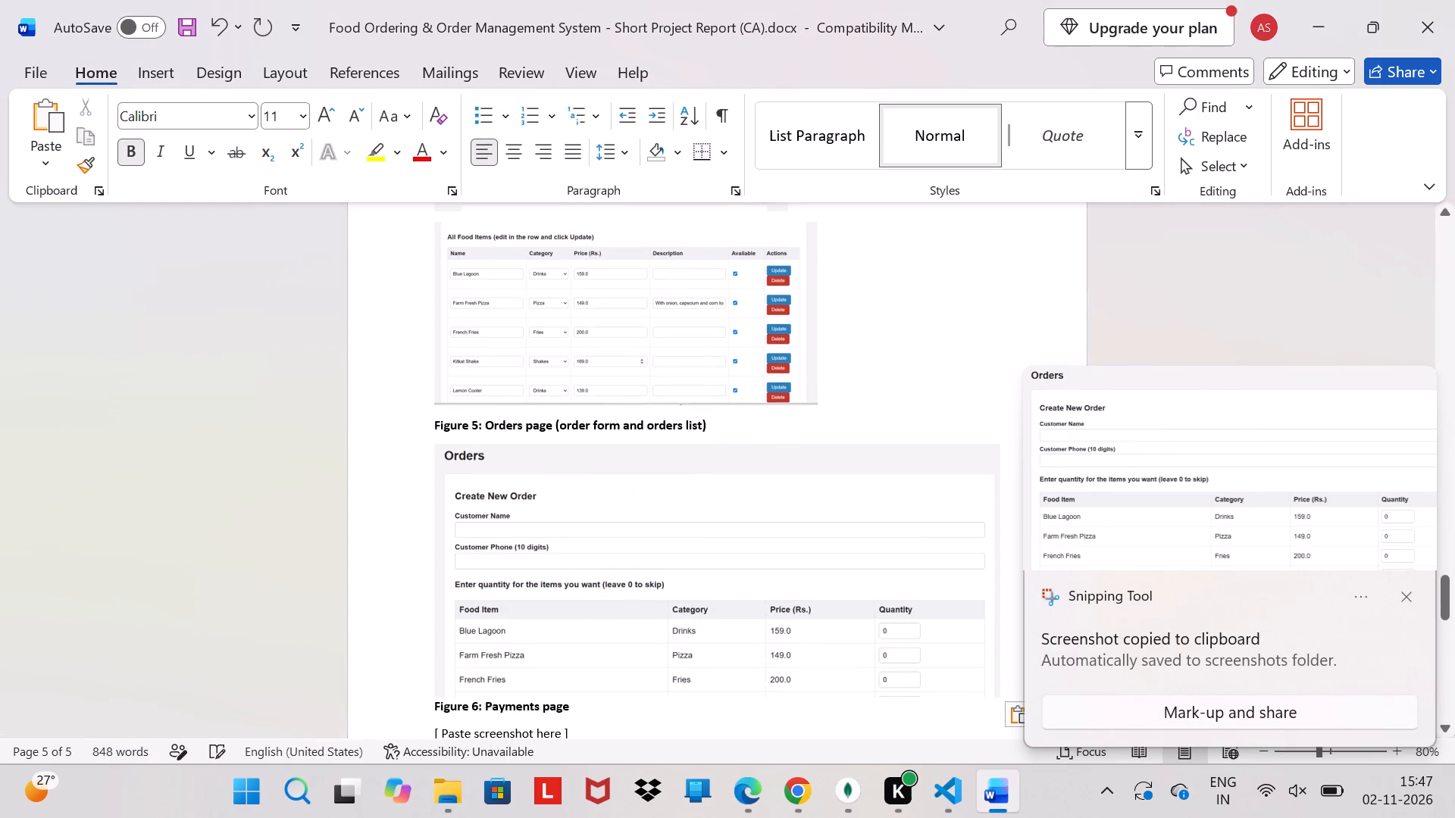
click(663, 557)
drag(999, 693, 751, 640)
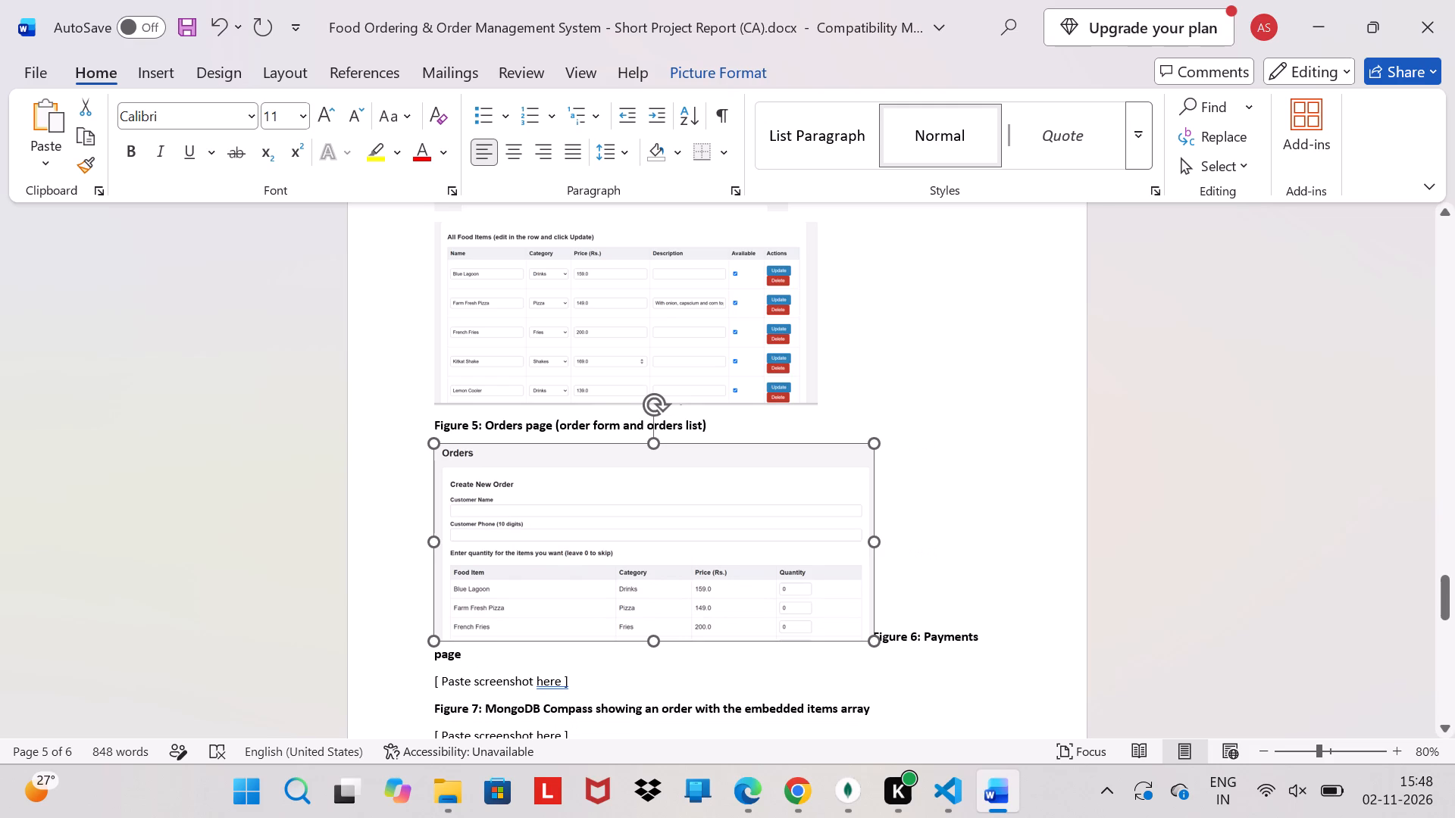
drag(751, 640, 721, 621)
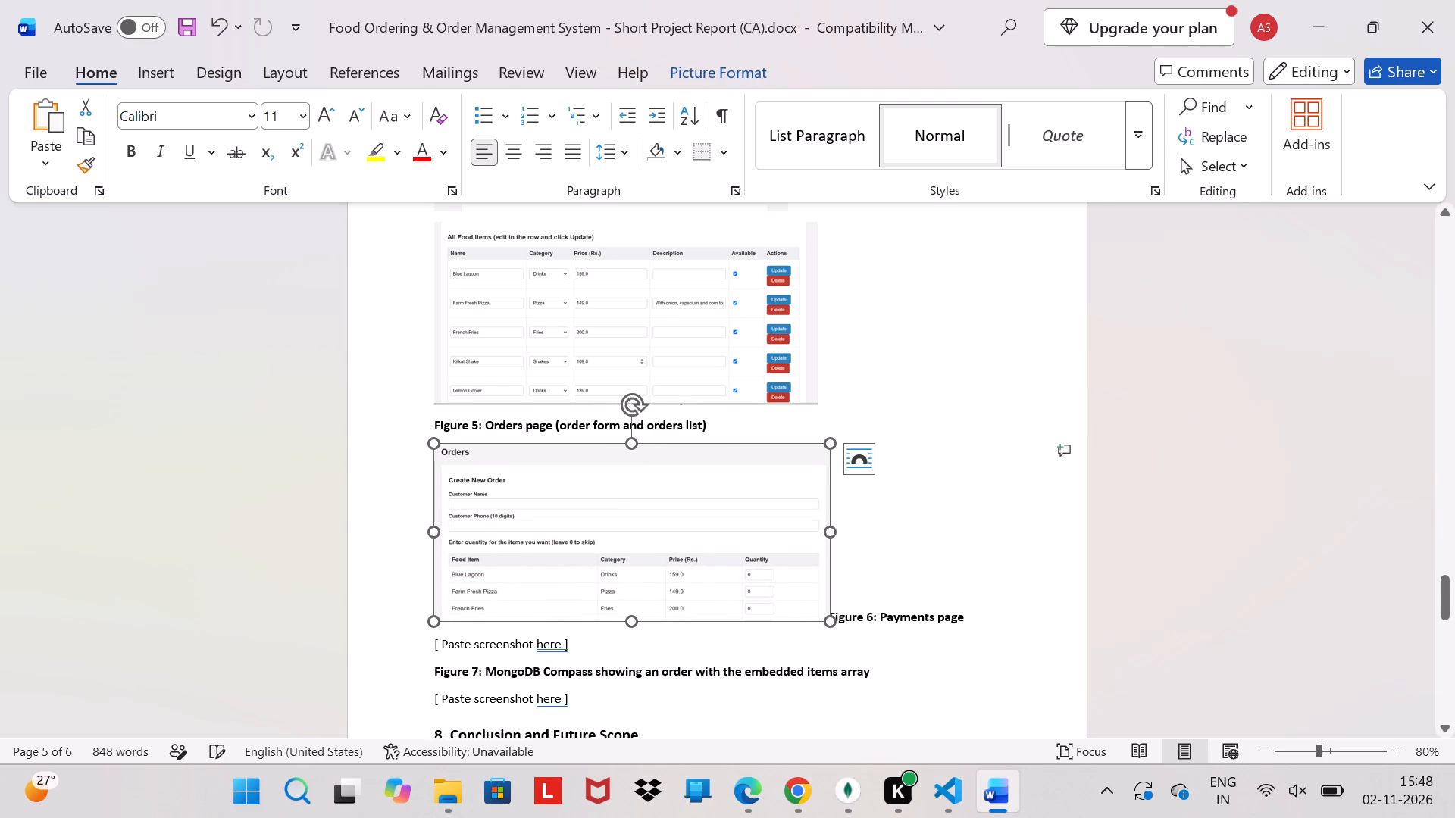
Move the Figure 6 caption onto its own line below the Orders page screenshot.
click(838, 622)
click(859, 613)
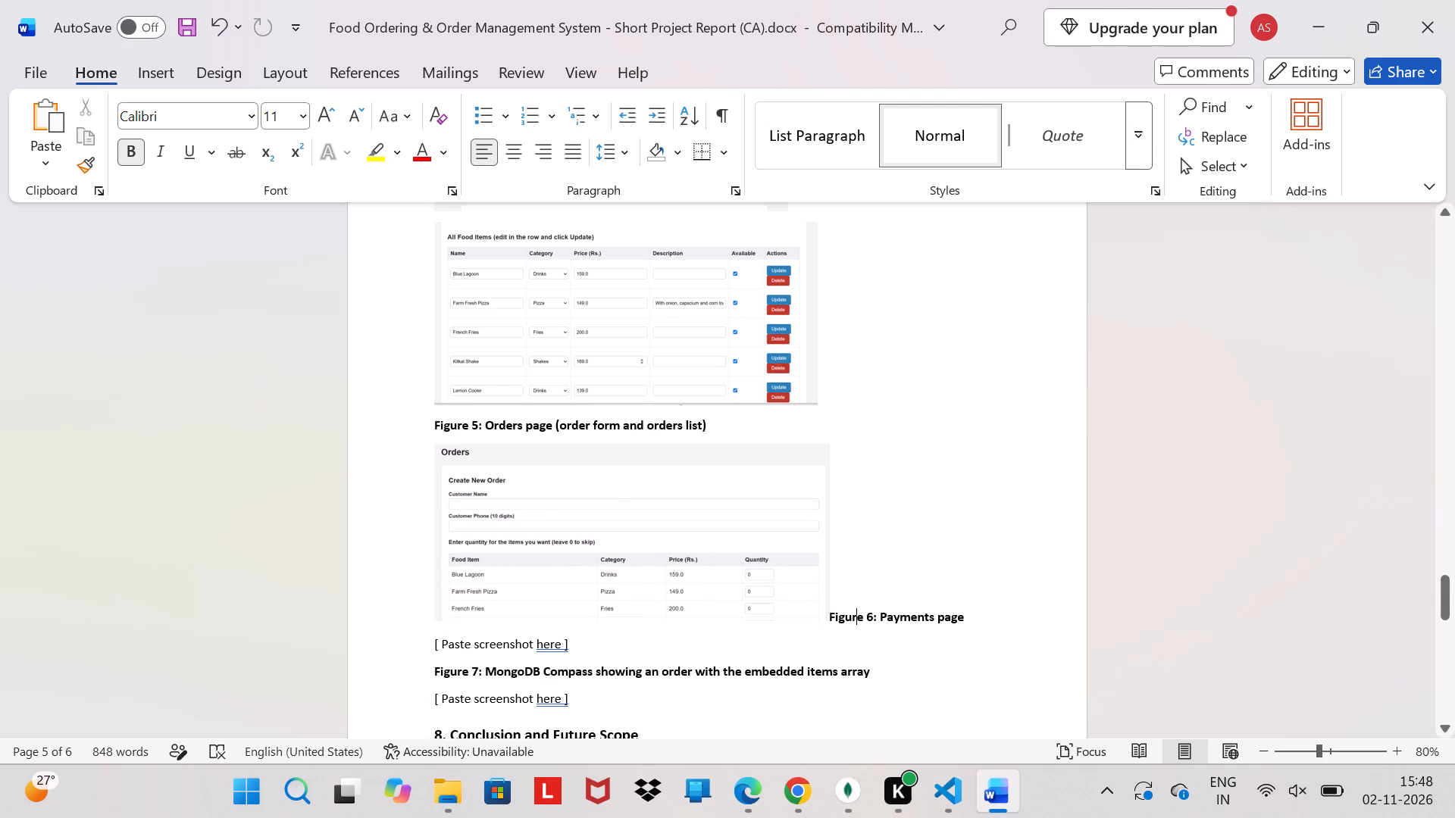
key(Left)
key(Left)
key(Left)
key(Left)
key(Left)
key(Return)
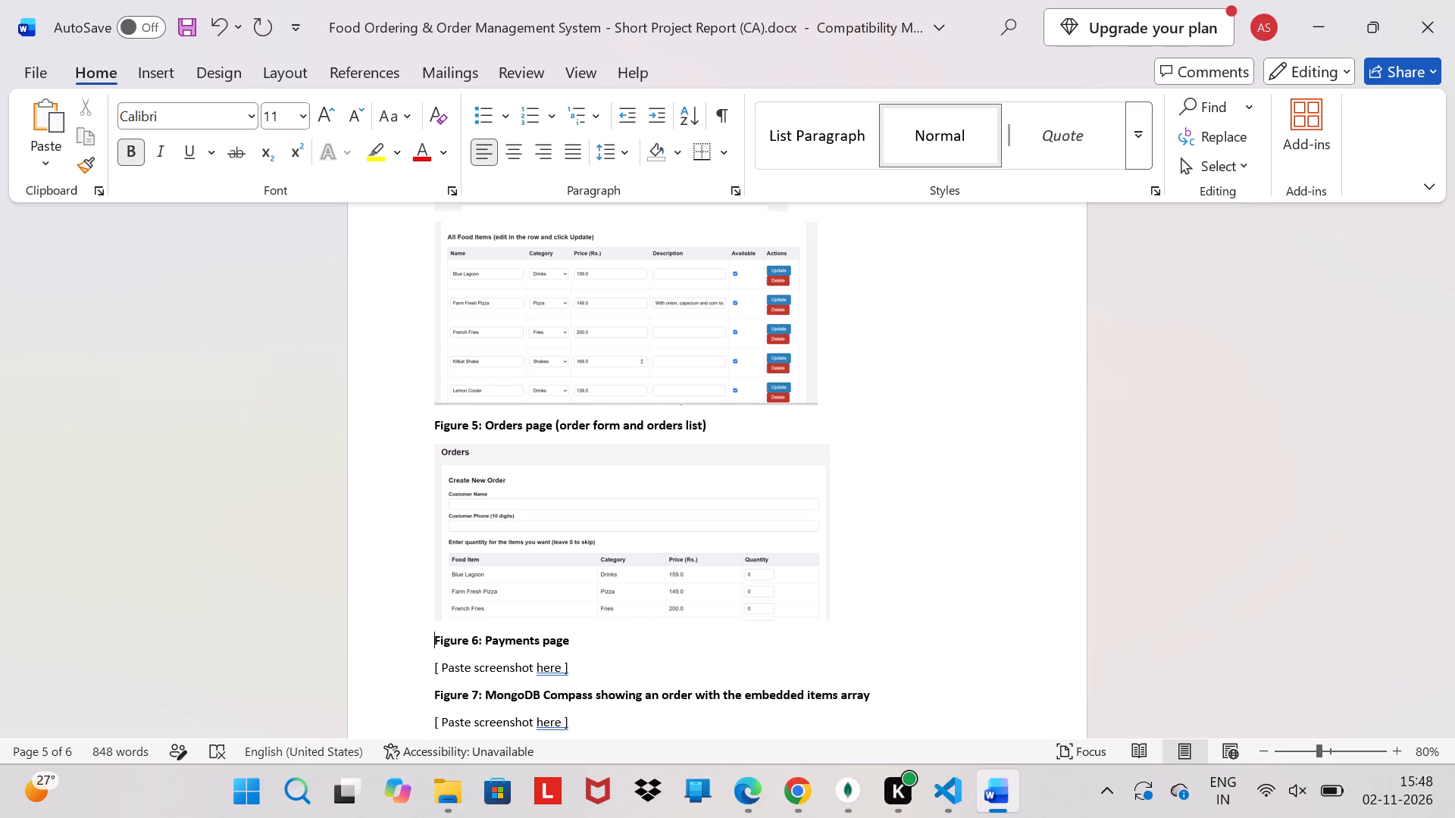
scroll(843, 557, down, 1)
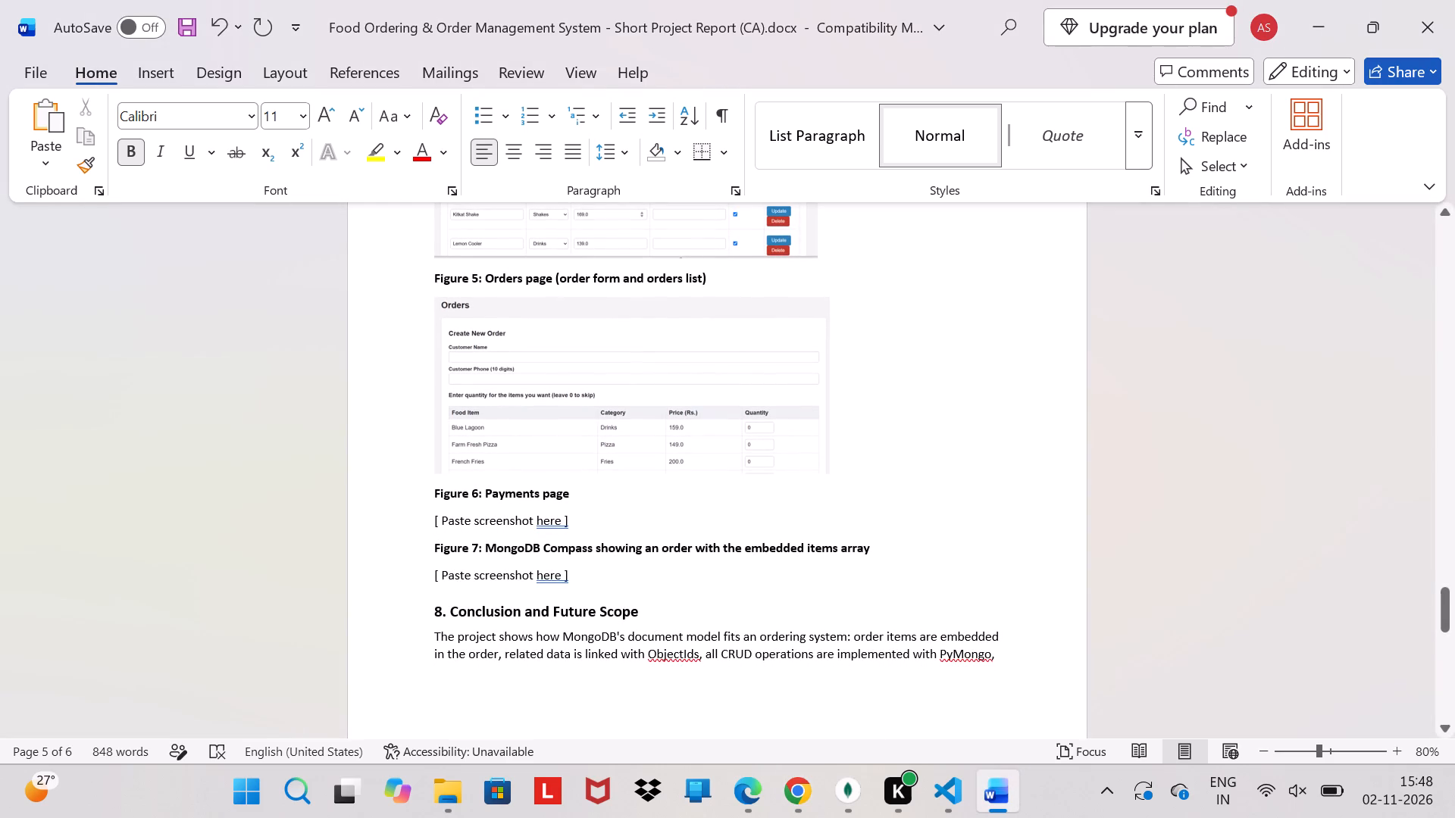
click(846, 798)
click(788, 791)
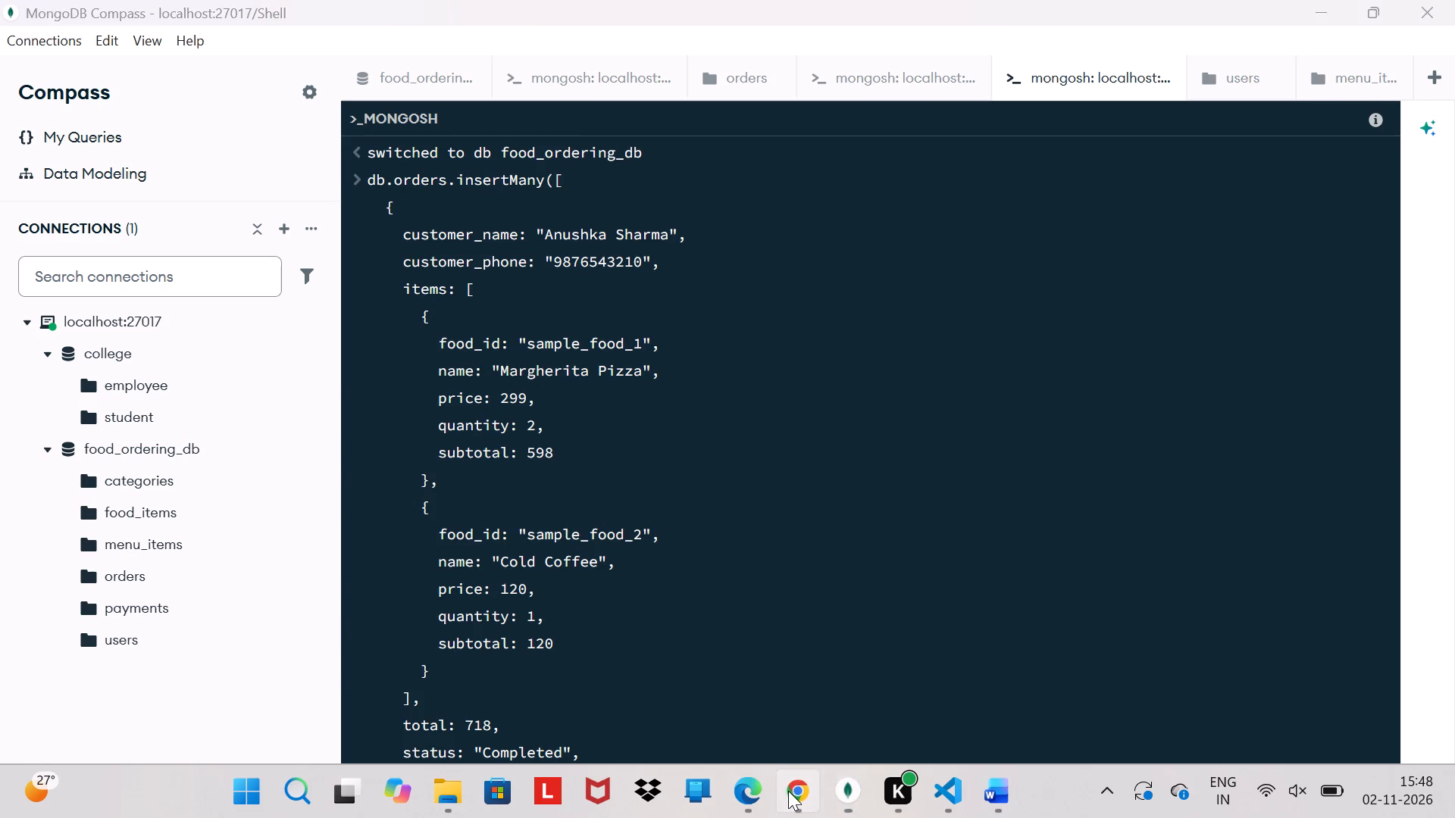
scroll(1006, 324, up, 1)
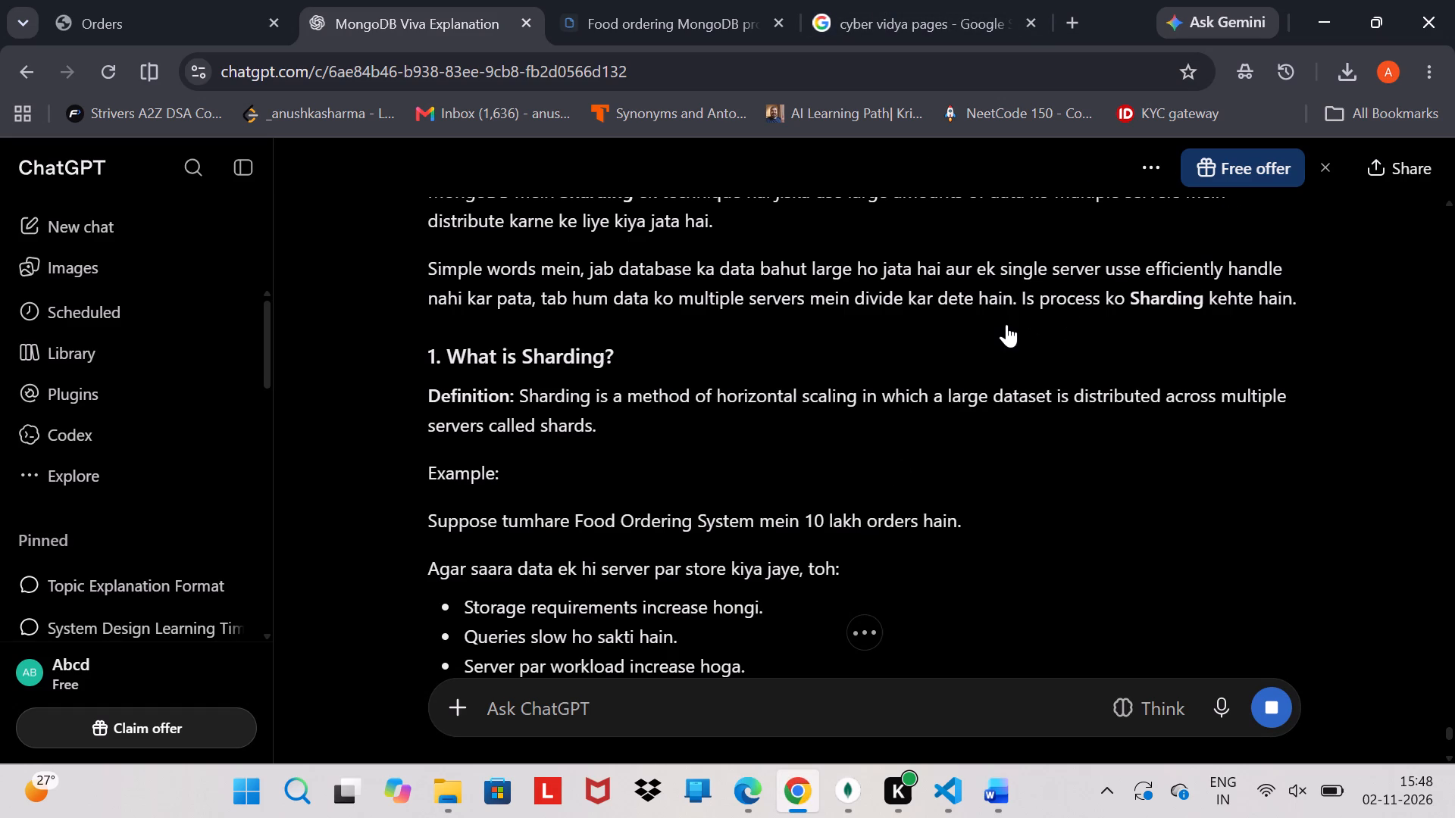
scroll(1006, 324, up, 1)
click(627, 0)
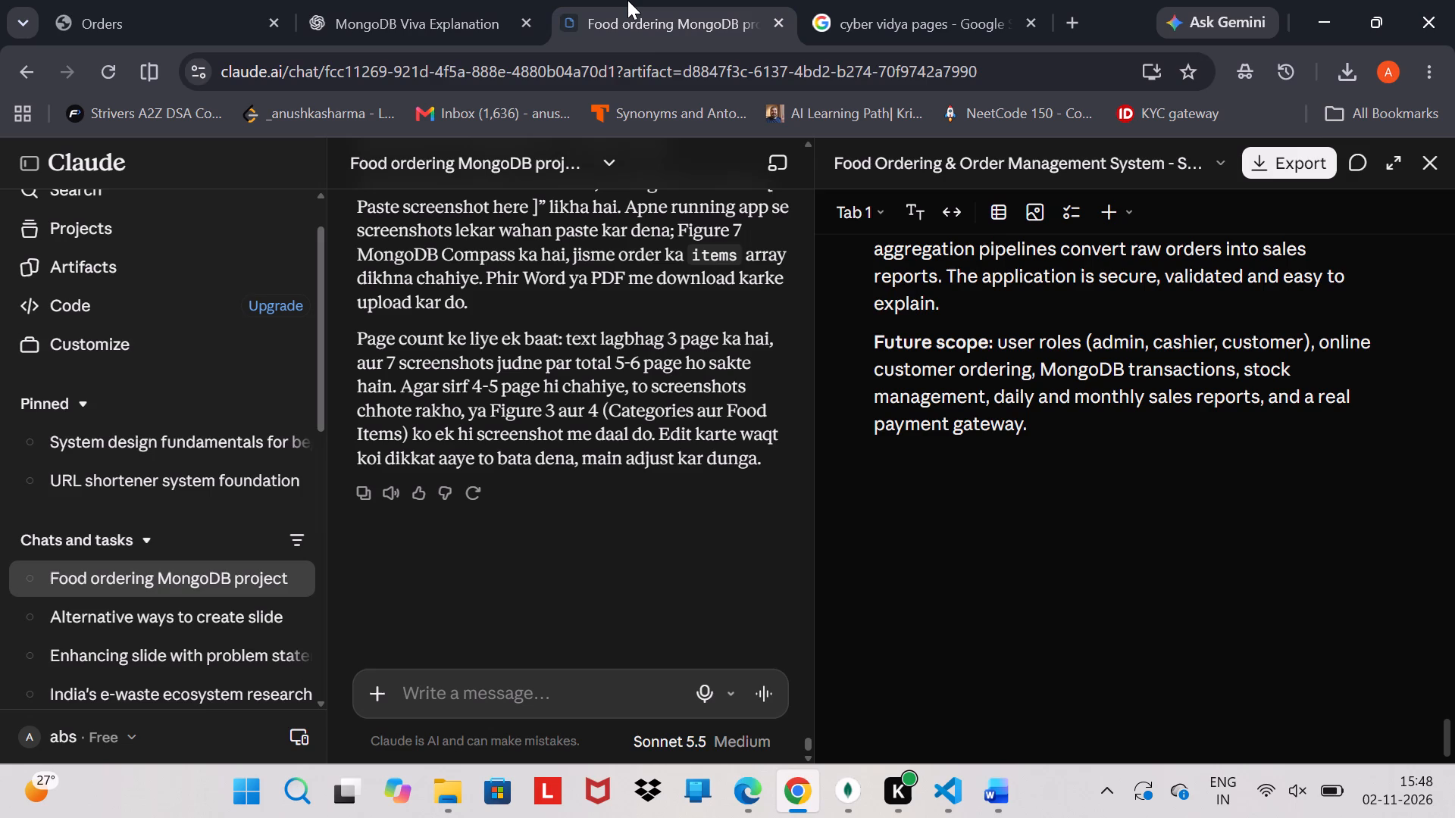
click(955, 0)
Return to the food-ordering app in Chrome and open its Payments page.
click(107, 0)
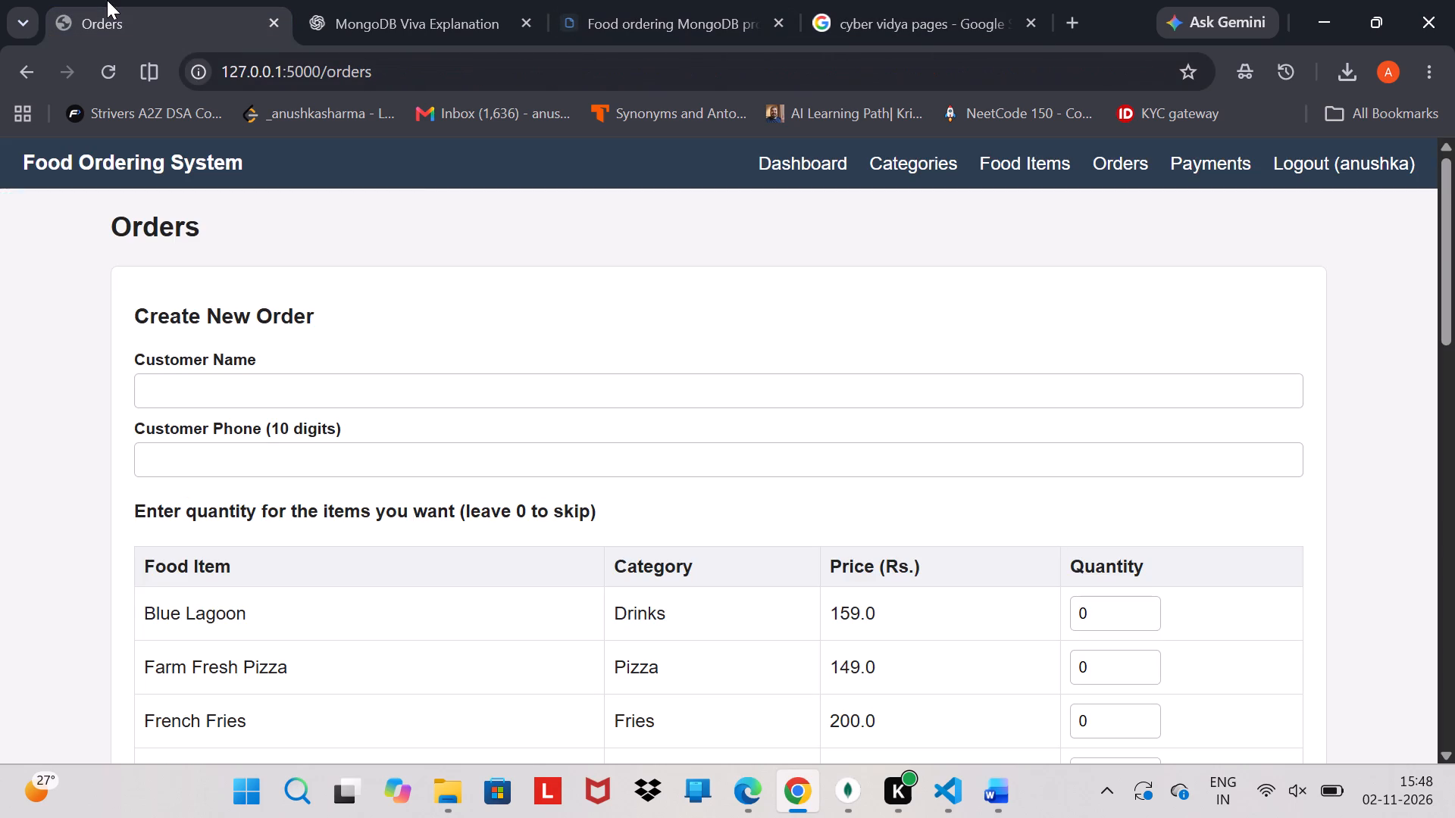
scroll(771, 353, up, 1)
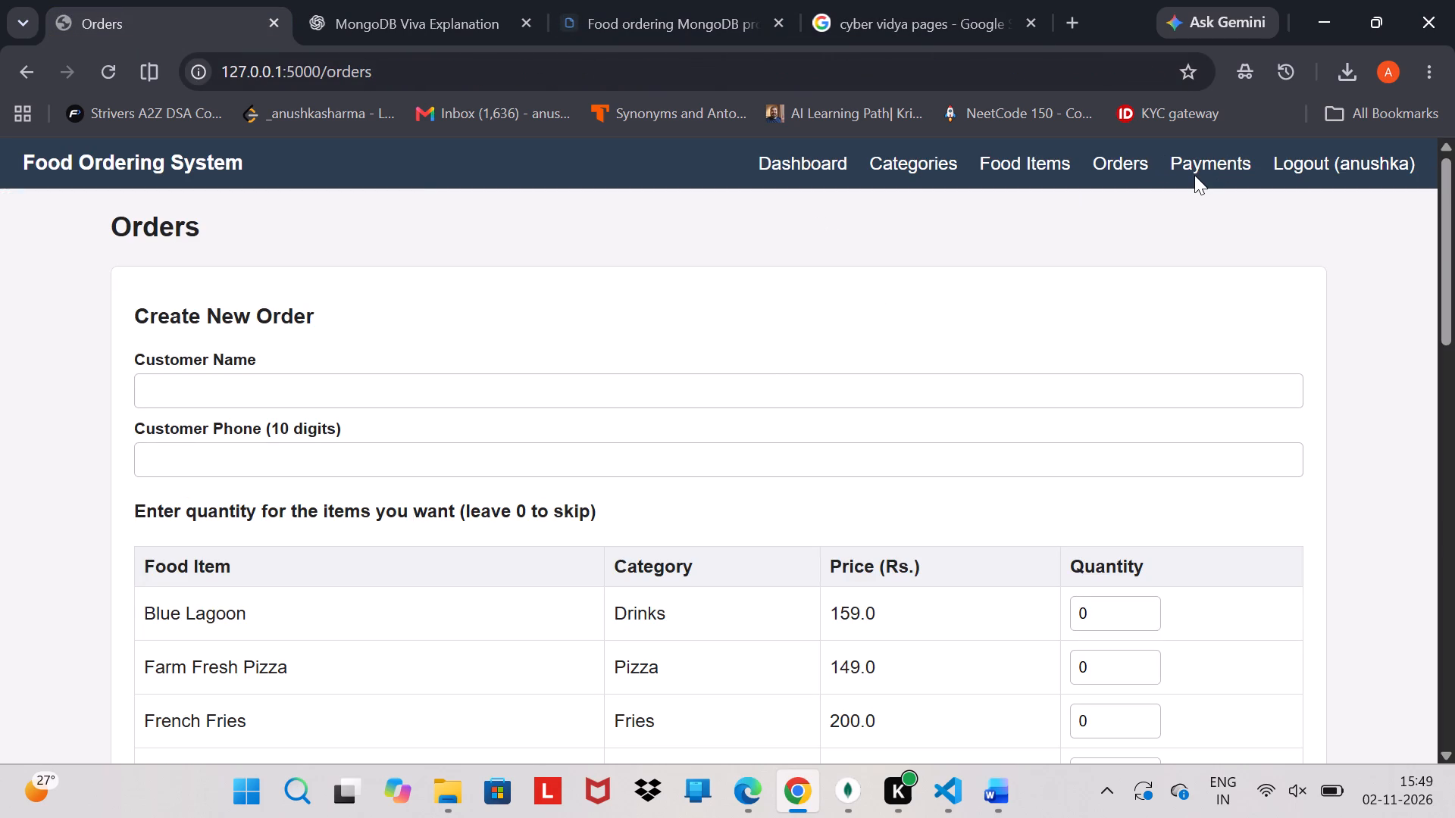
click(1194, 175)
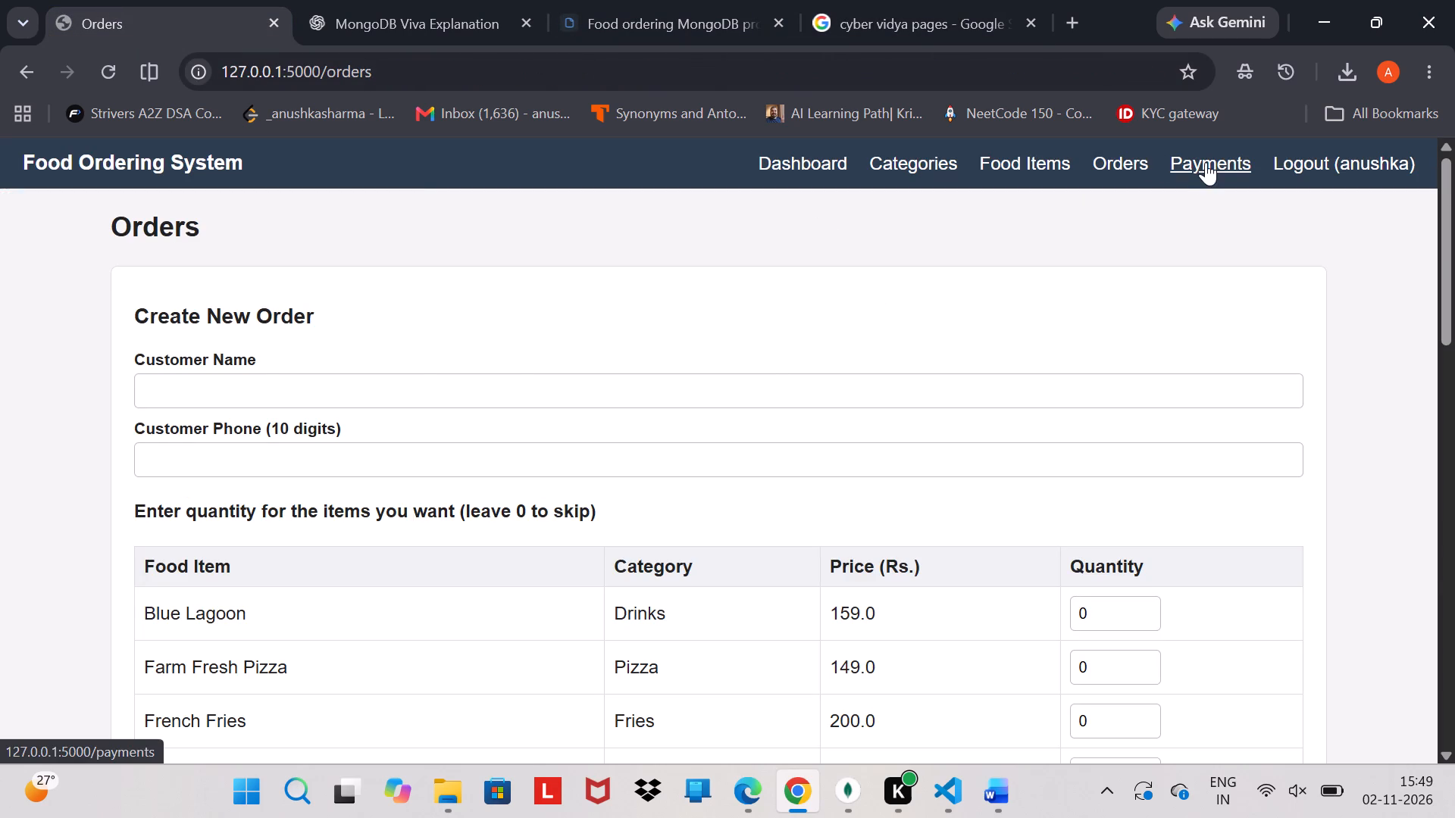
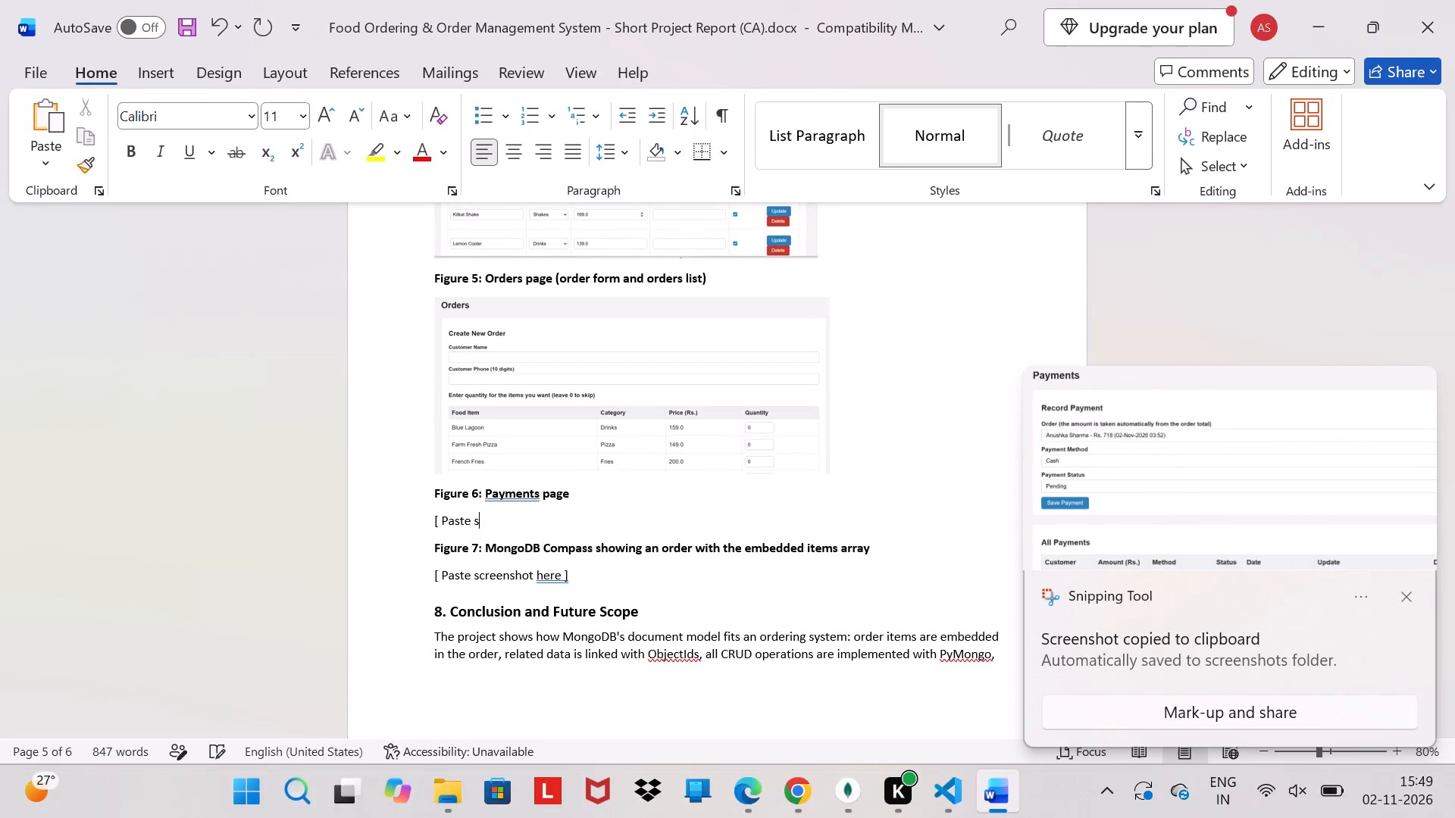
Replace the rest of the placeholder text under the Figure 6 caption with the captured Payments page screenshot.
key(BackSpace)
key(BackSpace)
key(BackSpace)
key(BackSpace)
key(BackSpace)
key(BackSpace)
key(BackSpace)
key(BackSpace)
key(BackSpace)
key(ctrl+v)
Shrink the Payments screenshot proportionally to a little under two-thirds of the text width so it fits beneath the Figure 6 caption.
click(646, 501)
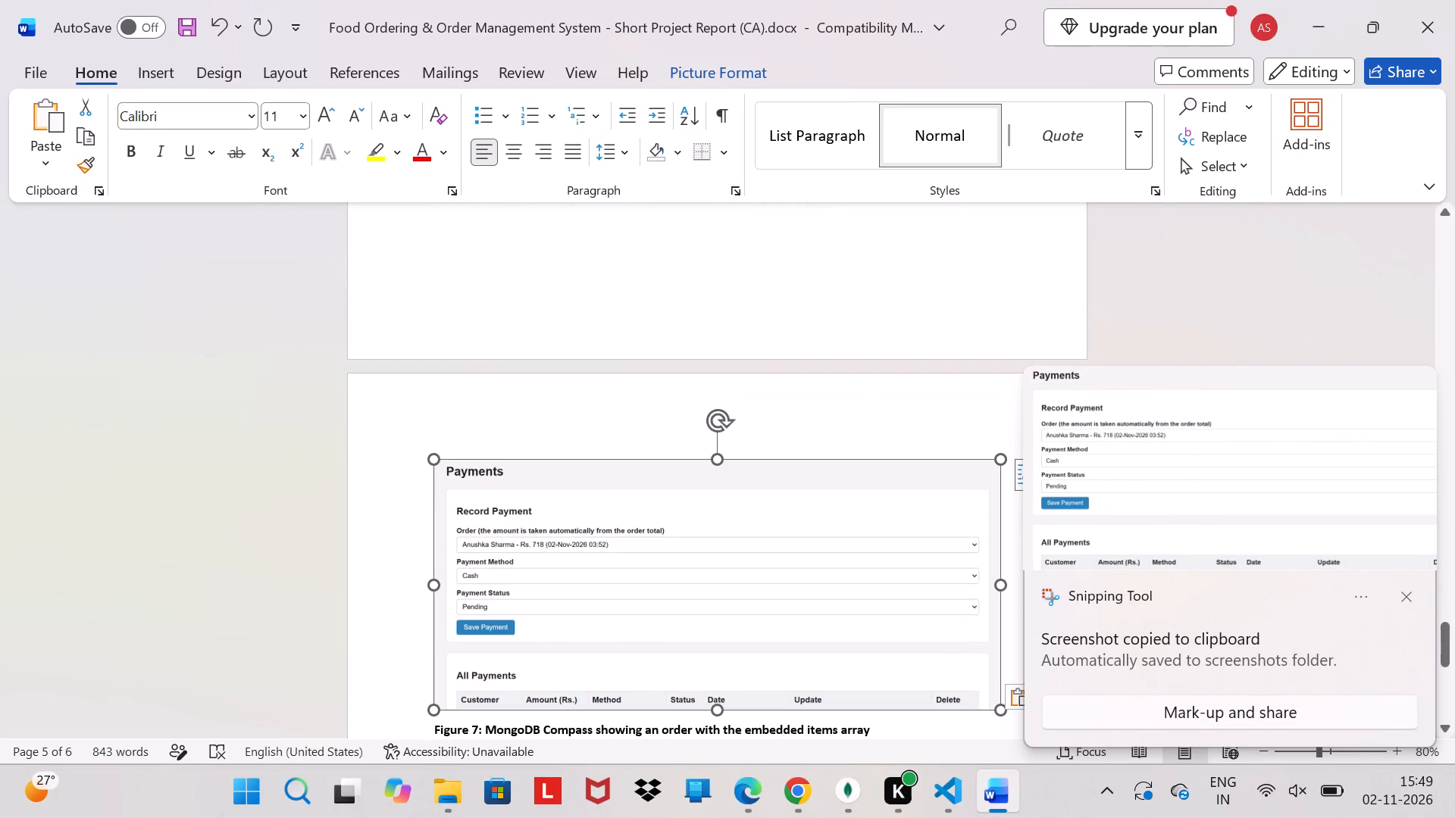
drag(997, 712, 671, 616)
scroll(806, 569, up, 1)
scroll(806, 649, down, 1)
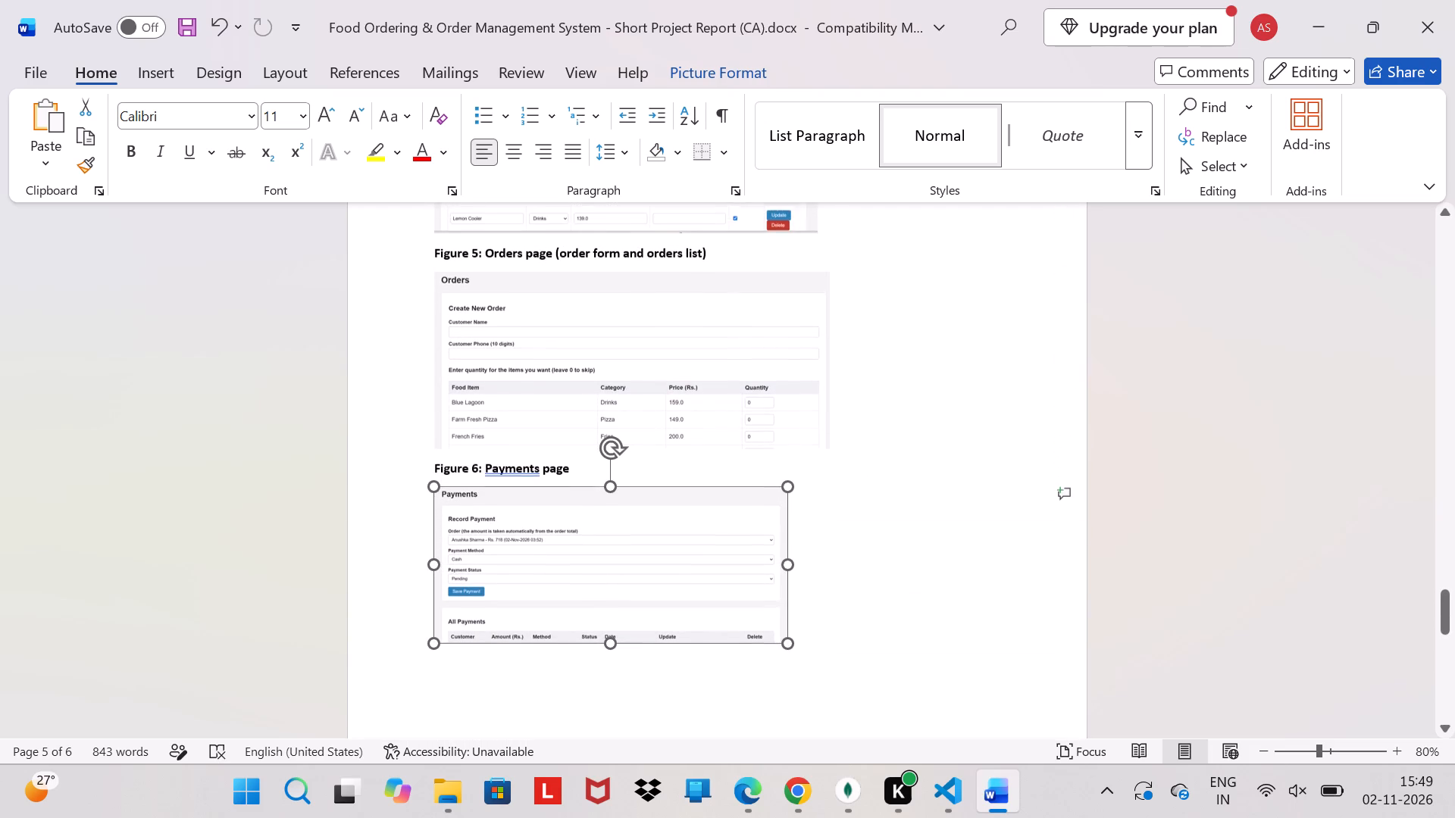
Switch to MongoDB Compass and capture the shell area showing the orders insertMany command with its embedded items array.
scroll(806, 649, down, 1)
scroll(806, 649, up, 1)
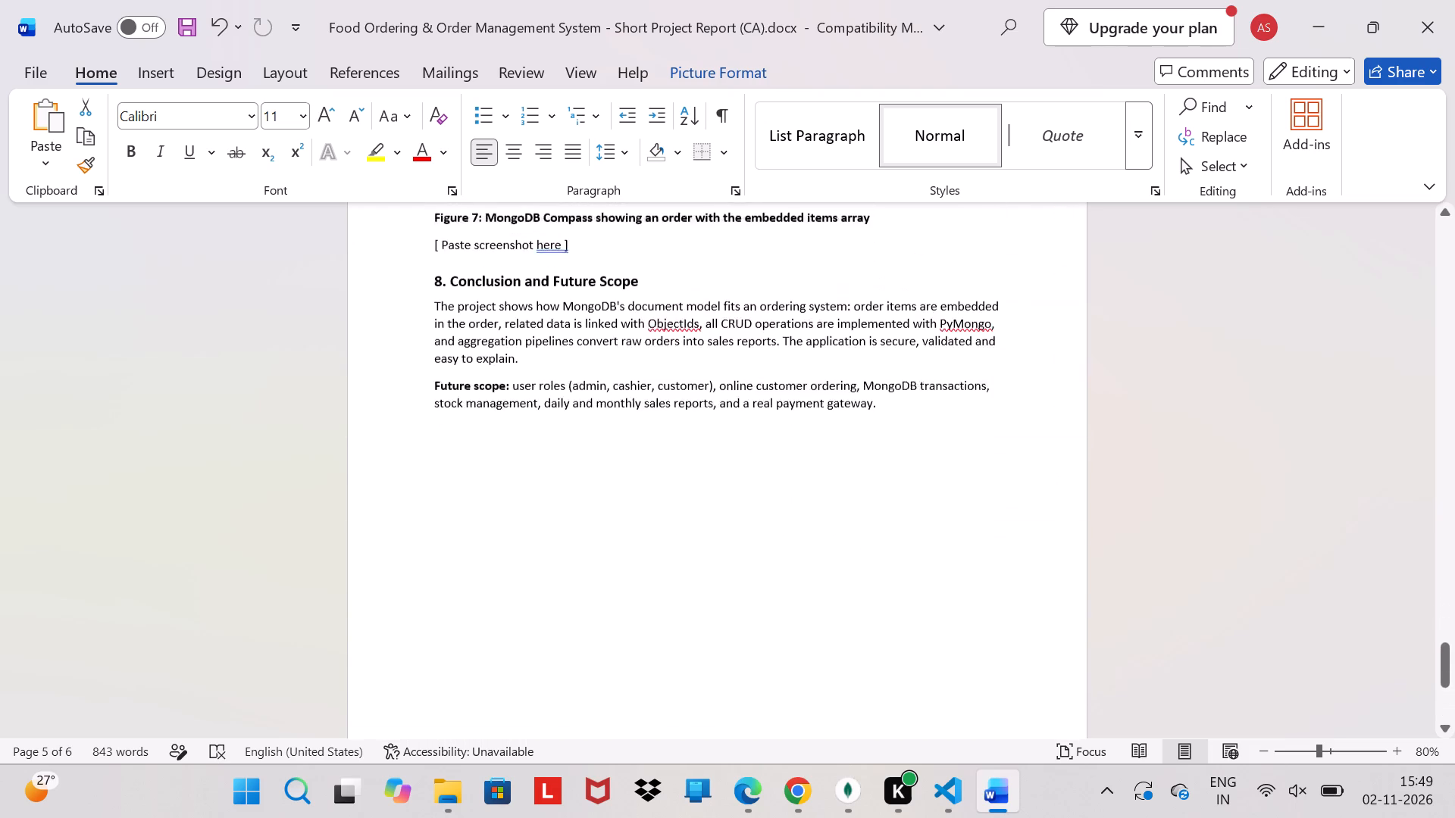
scroll(806, 649, up, 2)
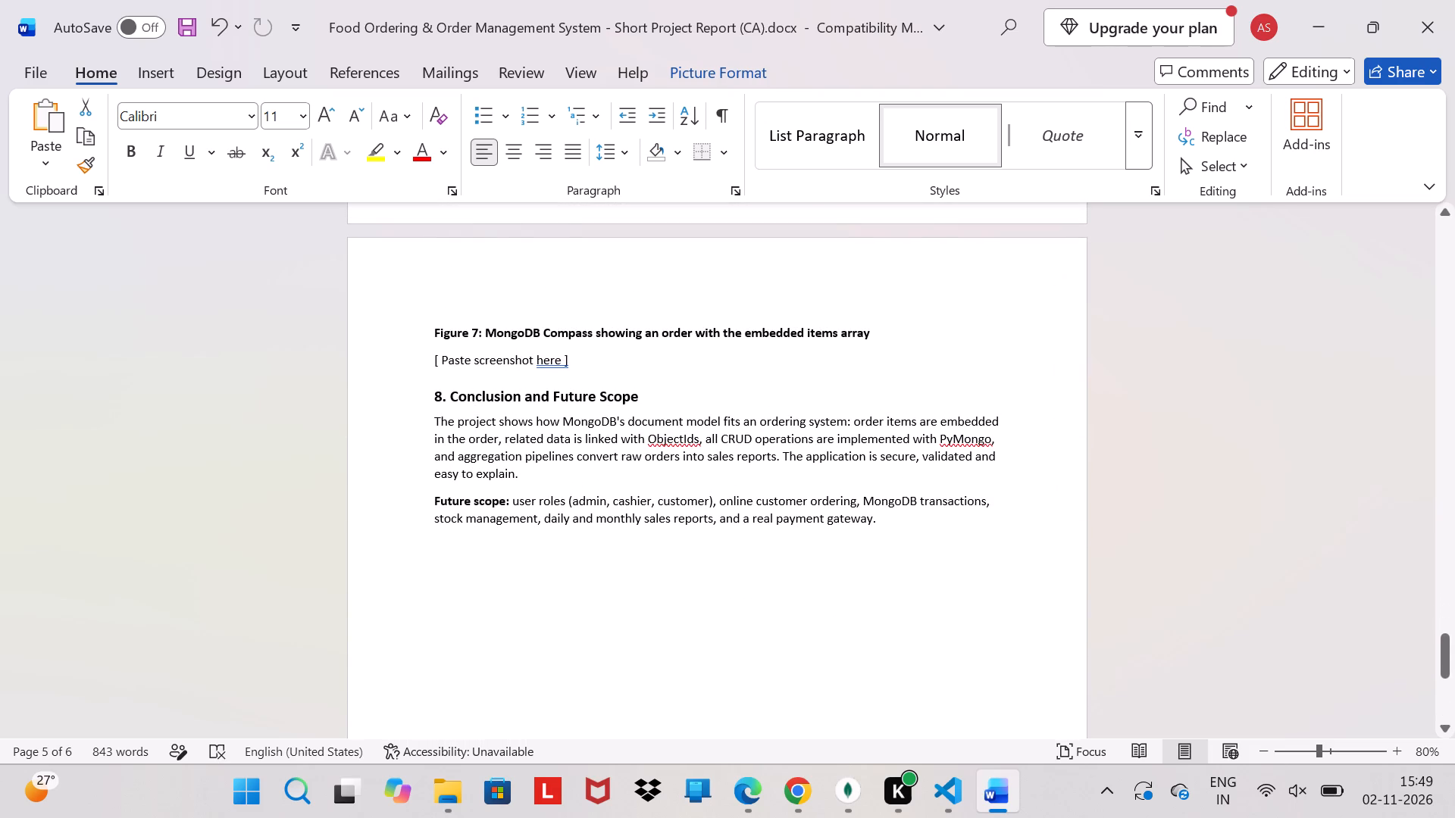
click(862, 795)
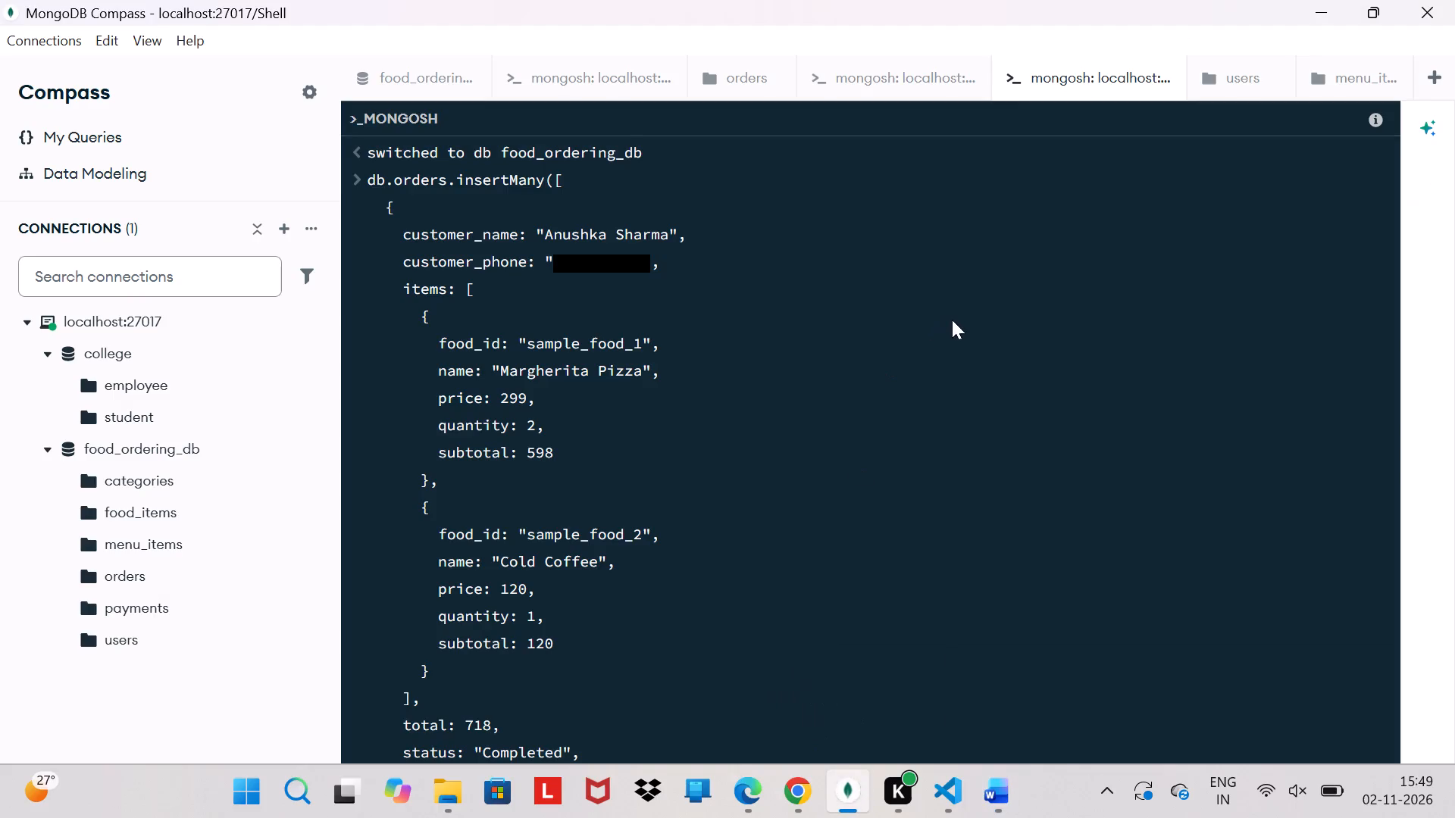
scroll(952, 320, up, 1)
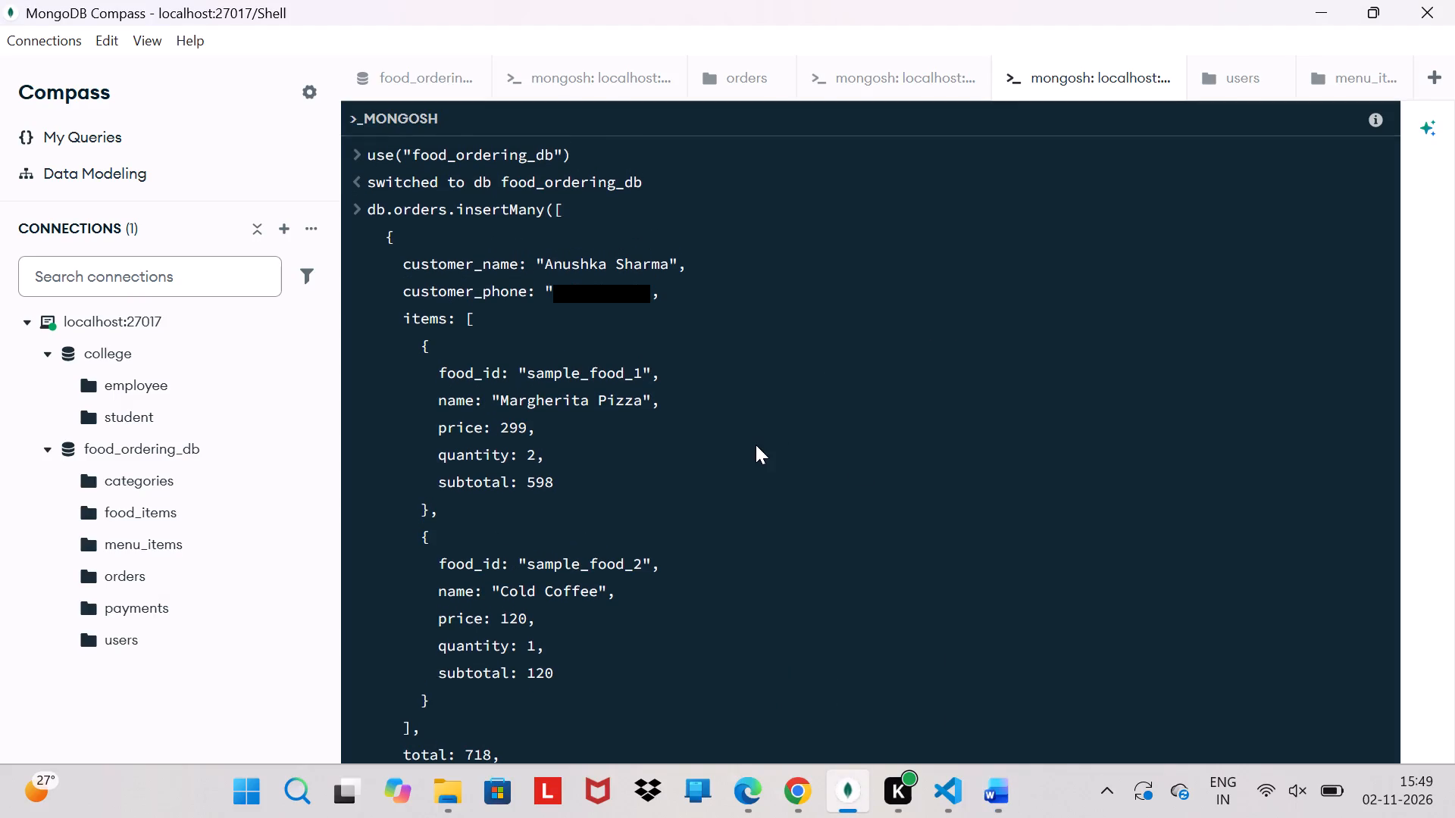
key(Print)
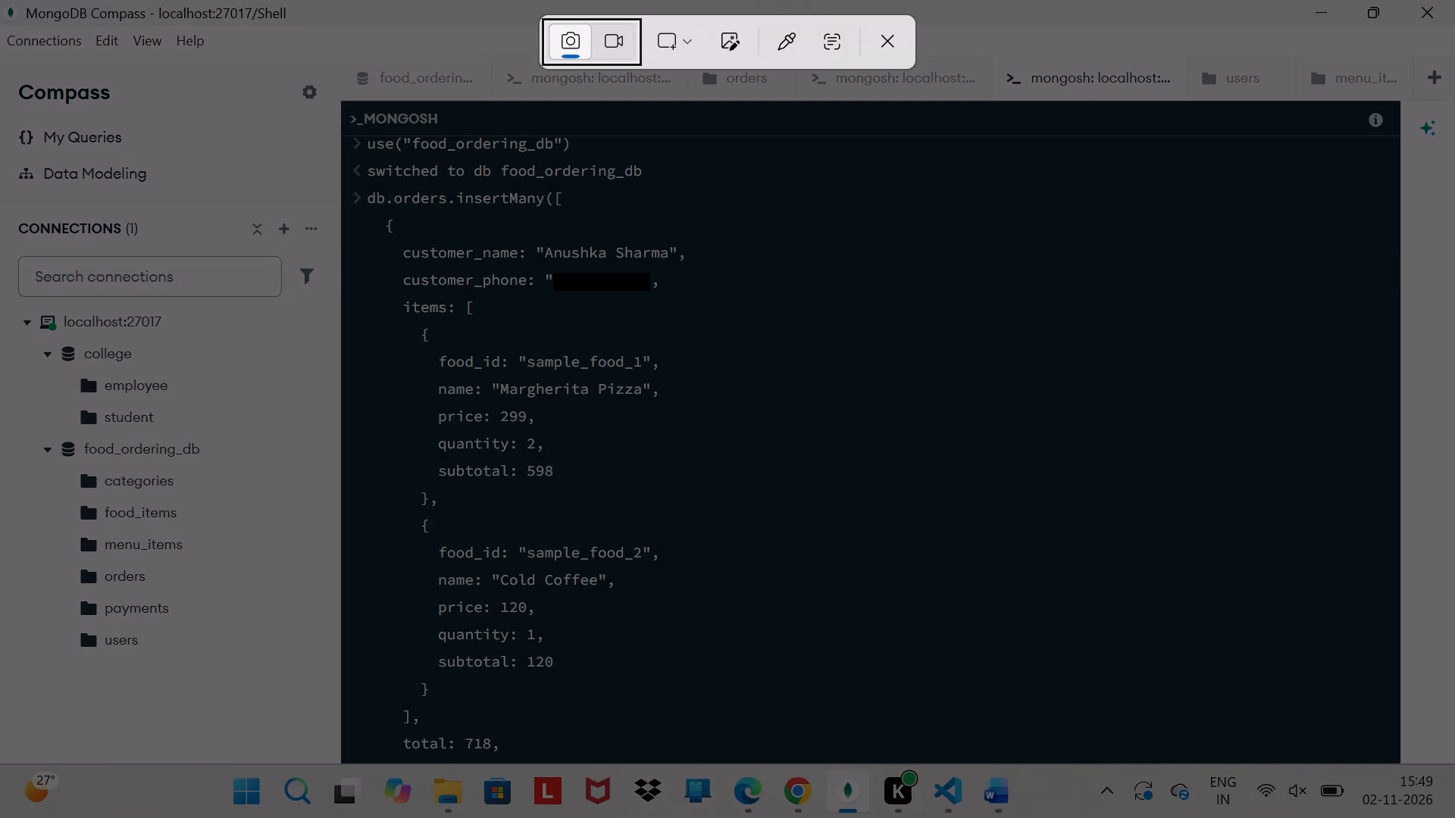
drag(346, 141, 1047, 756)
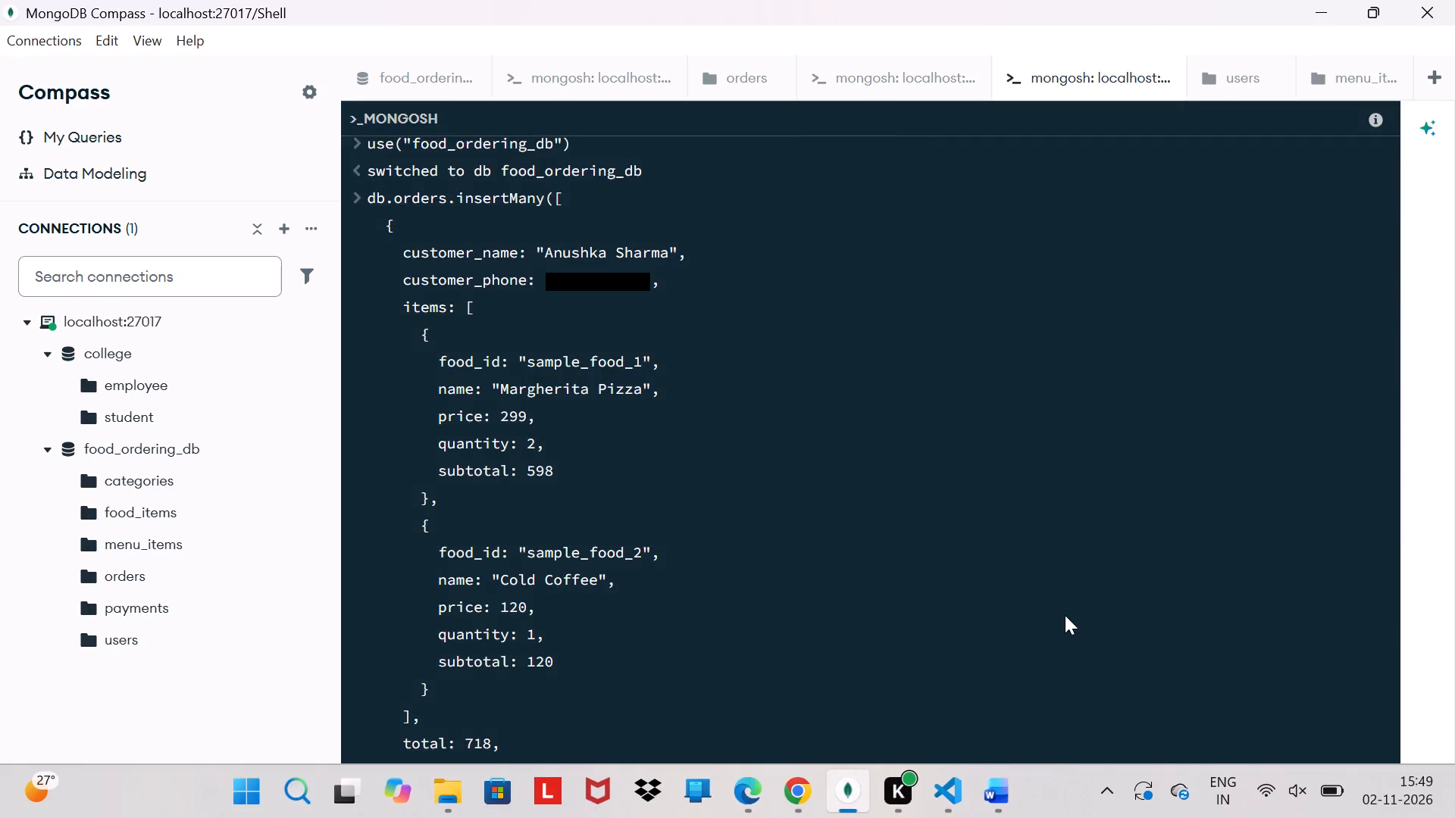
Return to the Word report and replace the placeholder under the Figure 7 caption with the captured Compass shell screenshot.
click(994, 798)
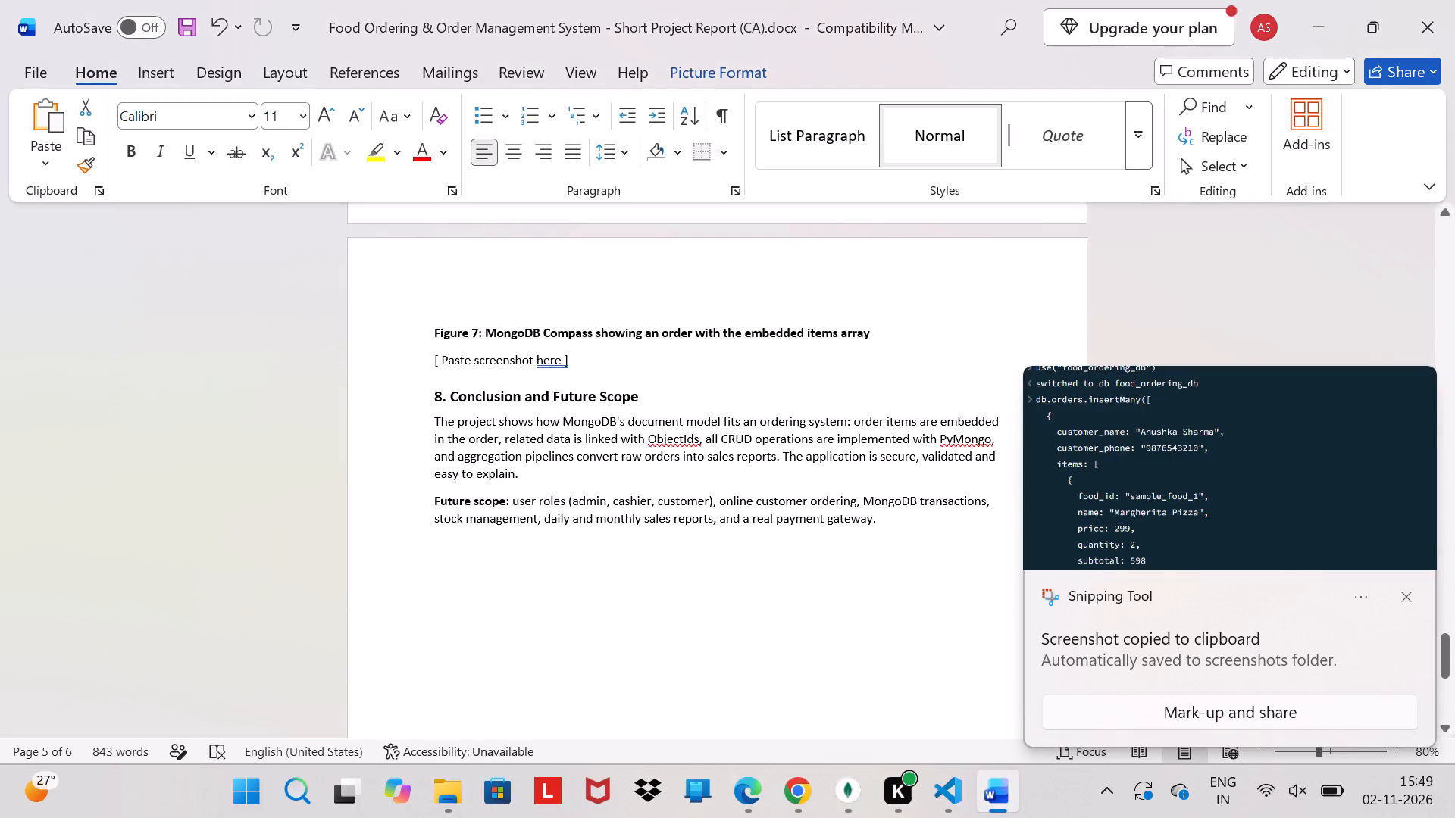
click(579, 369)
key(BackSpace)
key(BackSpace)
key(BackSpace)
key(BackSpace)
key(BackSpace)
key(BackSpace)
key(BackSpace)
key(BackSpace)
key(BackSpace)
key(BackSpace)
key(BackSpace)
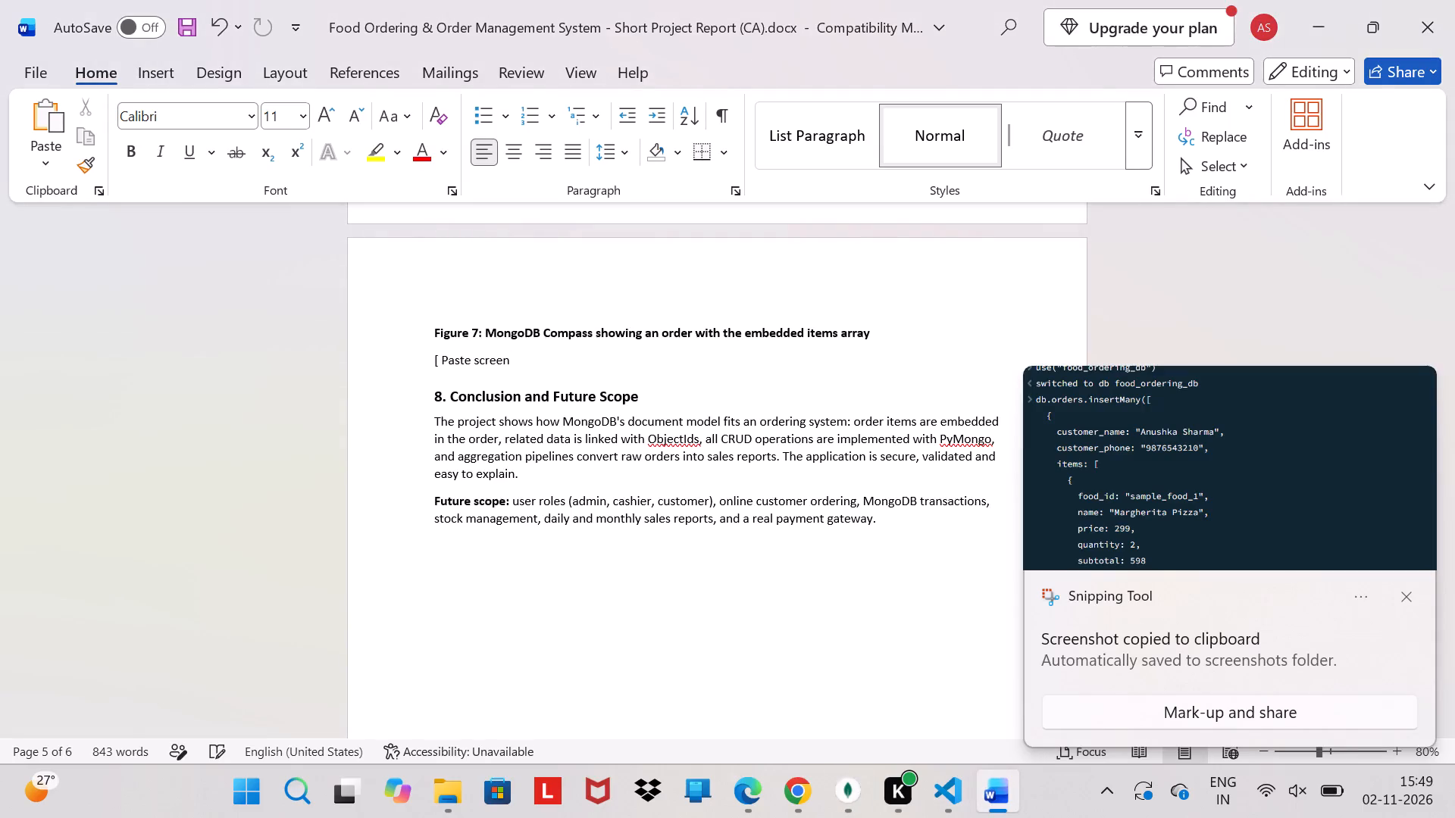
key(BackSpace)
key(BackSpace)
key(BackSpace)
key(BackSpace)
key(BackSpace)
key(BackSpace)
key(BackSpace)
key(BackSpace)
key(BackSpace)
key(BackSpace)
key(BackSpace)
key(BackSpace)
key(BackSpace)
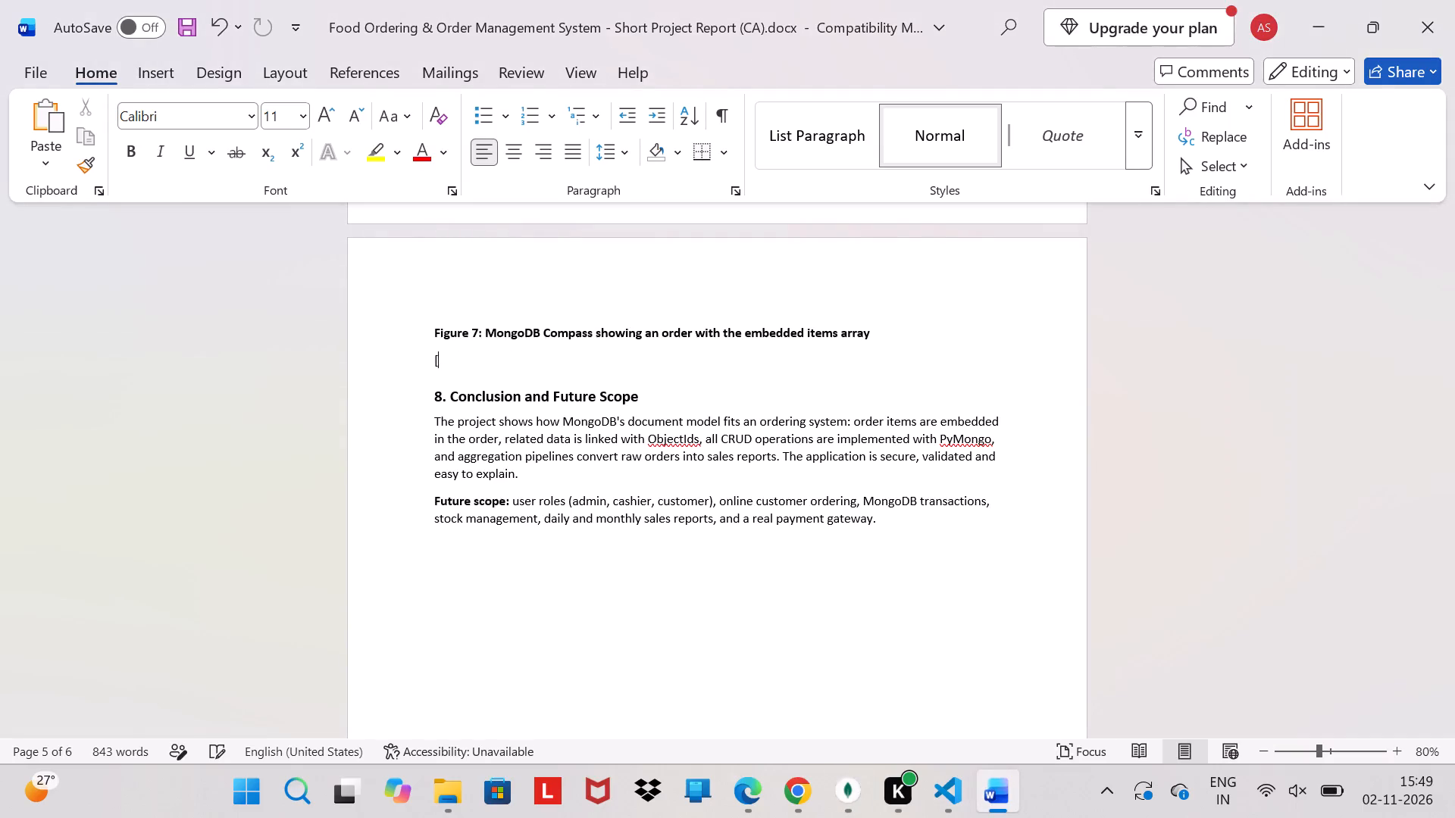
key(BackSpace)
key(ctrl+v)
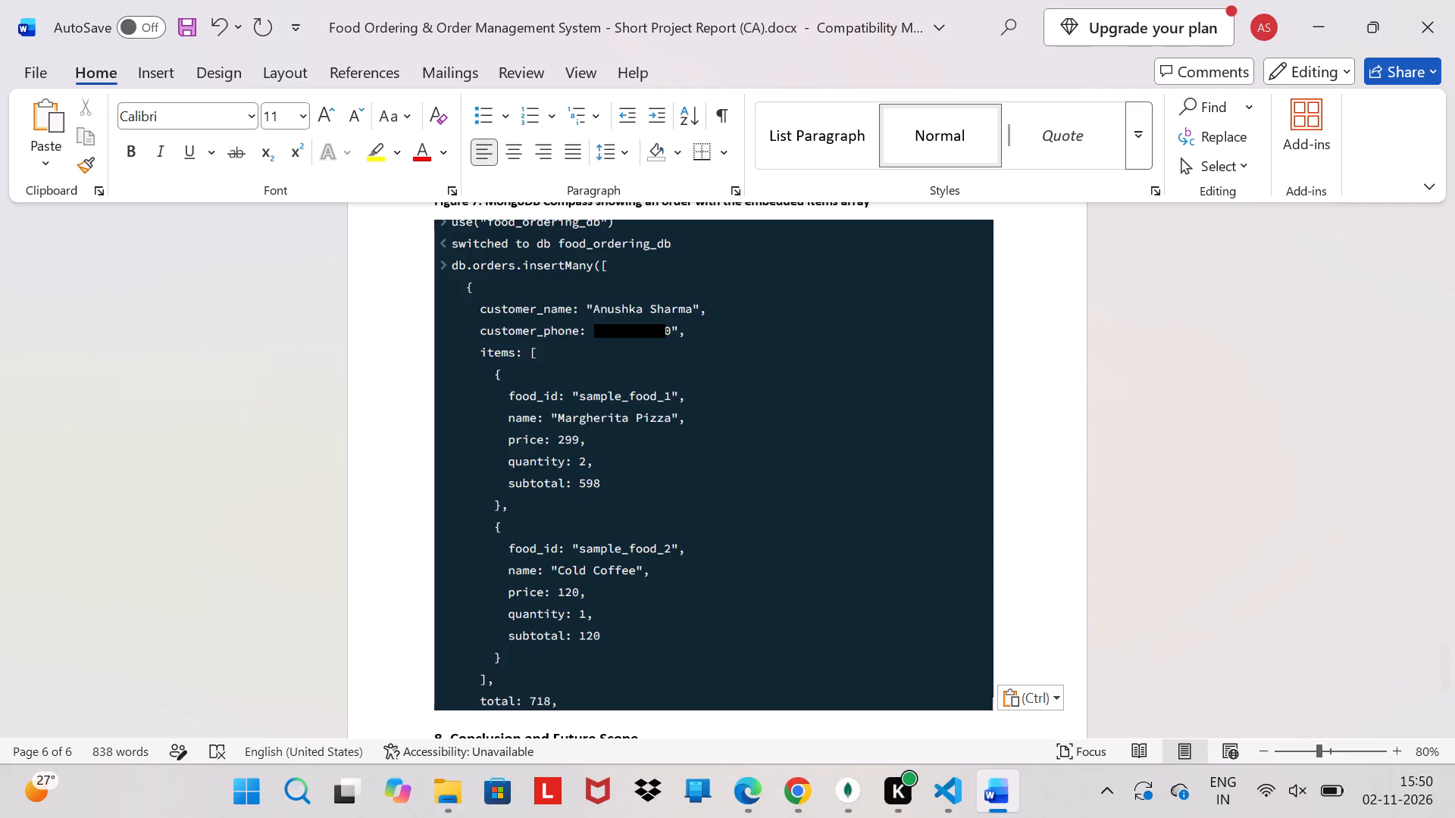
Shrink the Compass shell screenshot under Figure 7 proportionally to about two-thirds of the text width.
click(726, 420)
scroll(726, 420, right, 1)
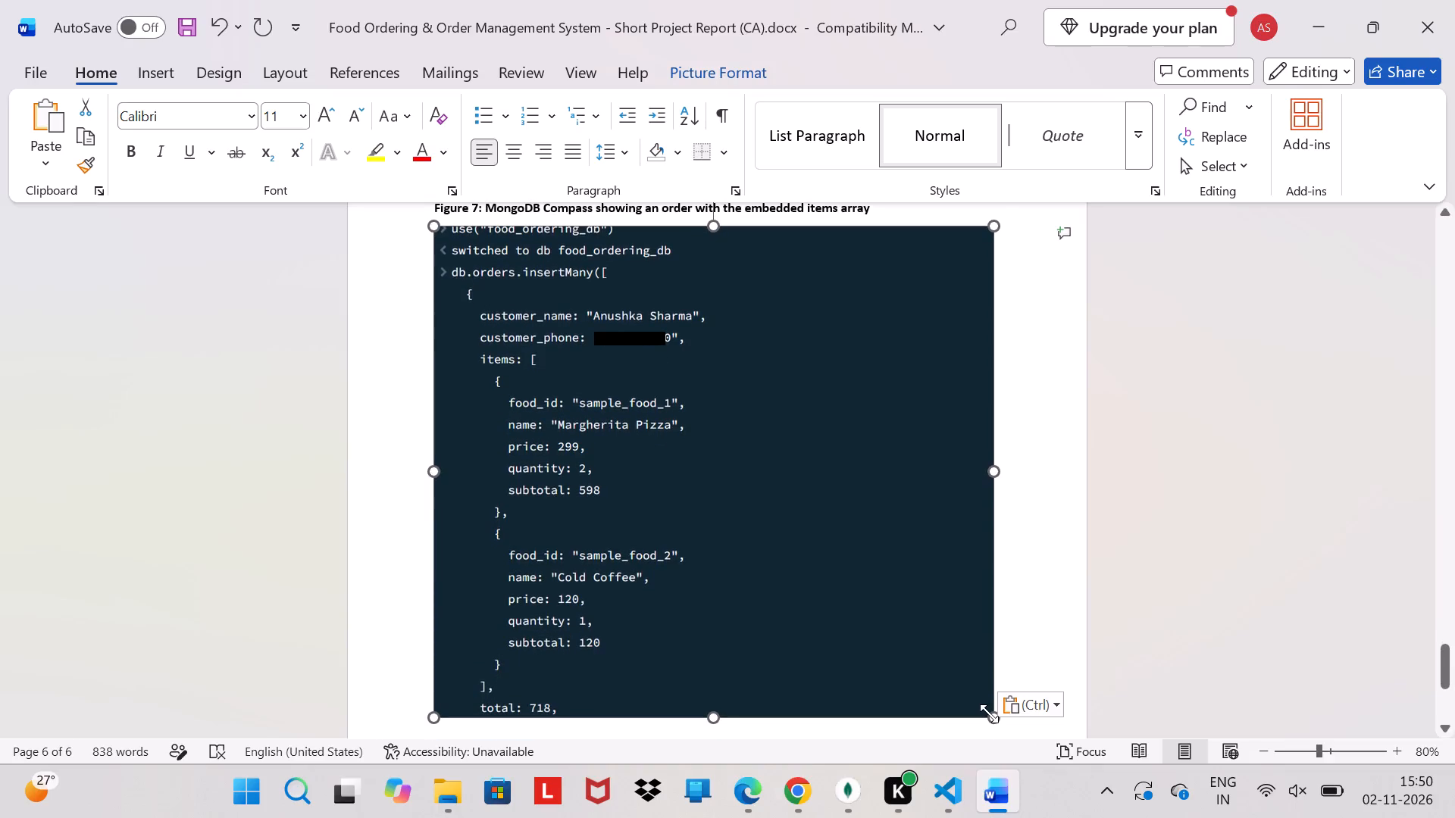
drag(993, 718, 856, 512)
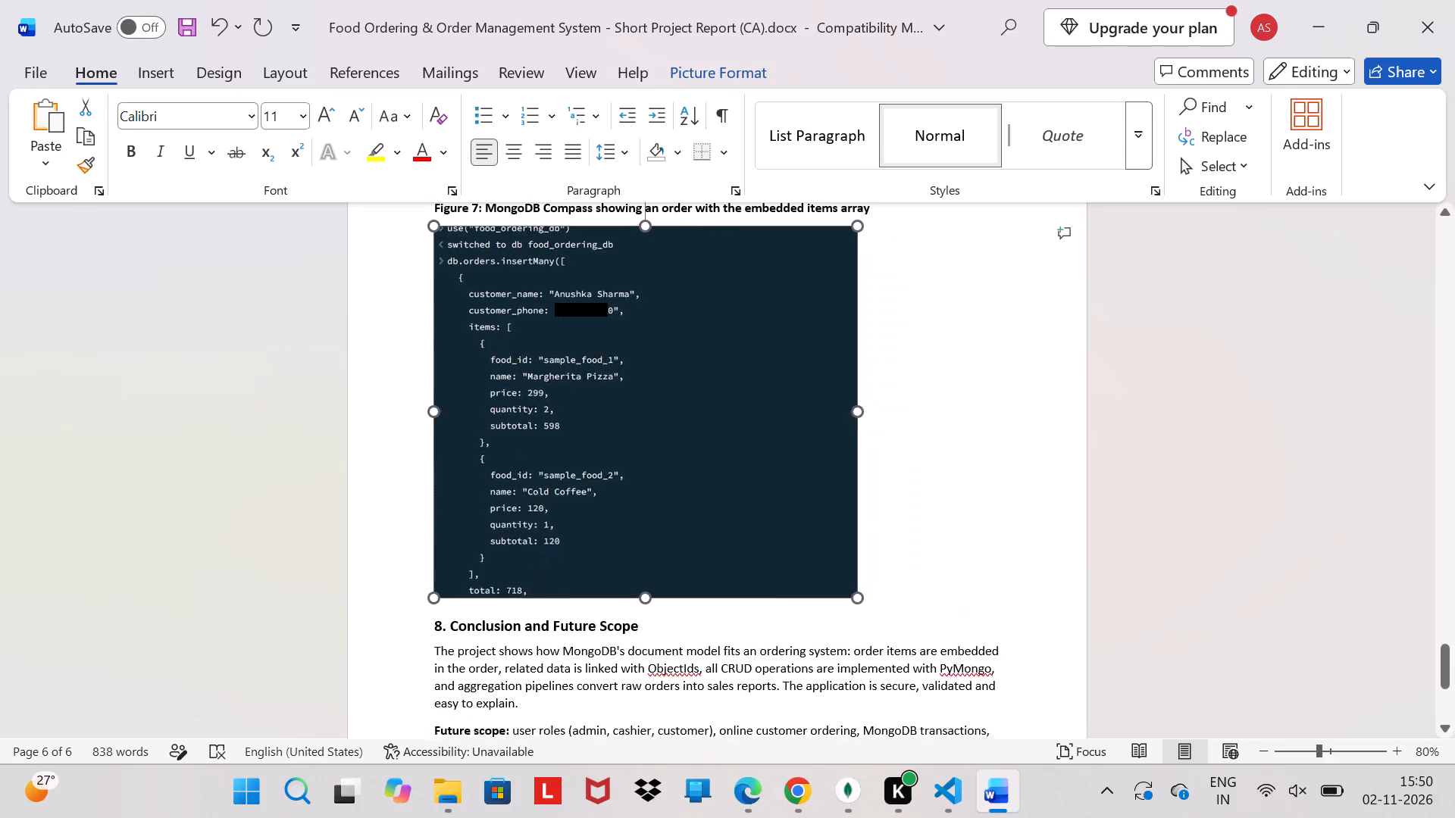
drag(856, 512, 815, 485)
Look over the report from the Conclusion and Future Scope section back to the title page.
scroll(943, 475, down, 3)
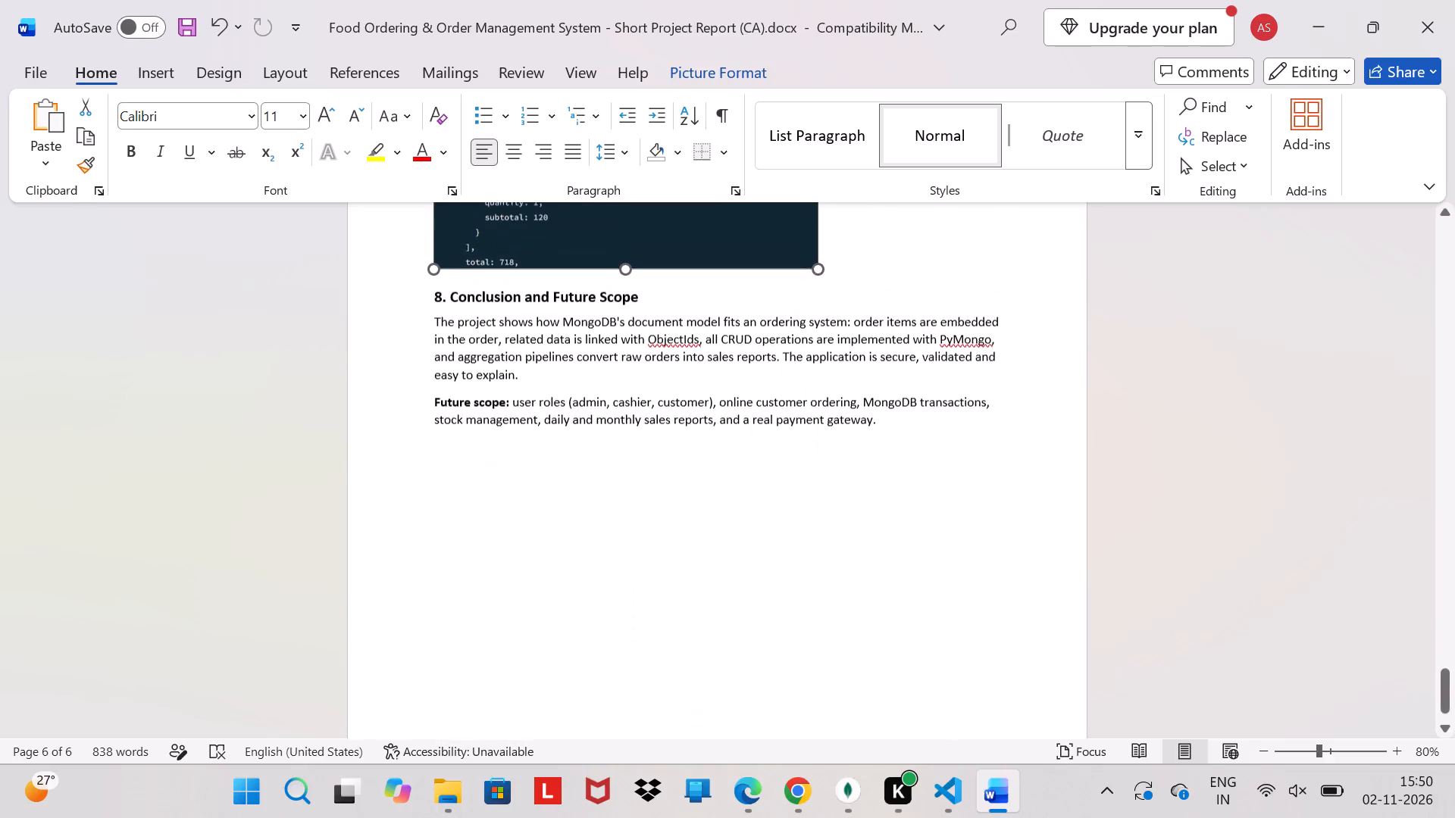
scroll(943, 475, down, 1)
scroll(943, 475, up, 7)
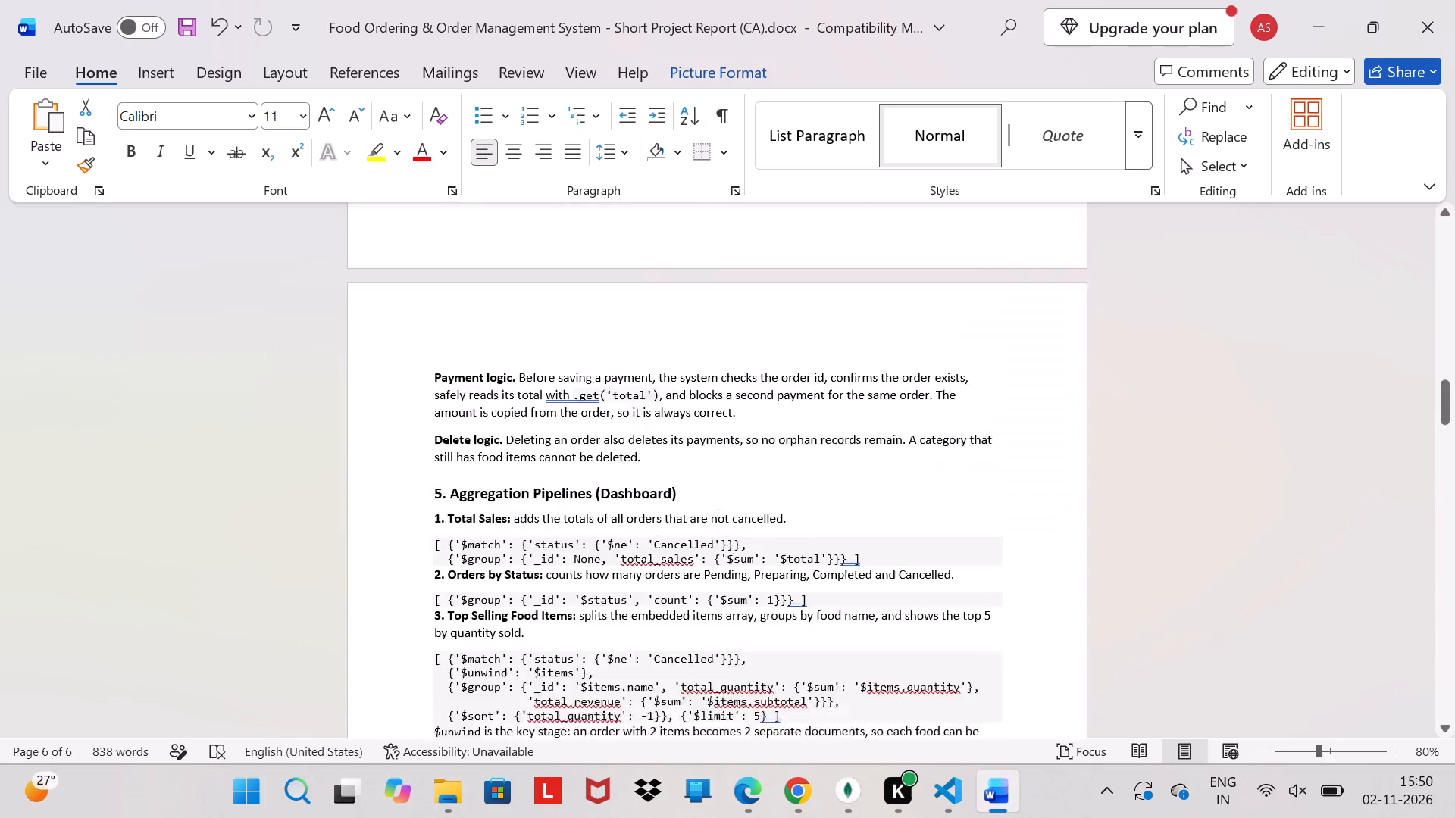
scroll(943, 475, up, 20)
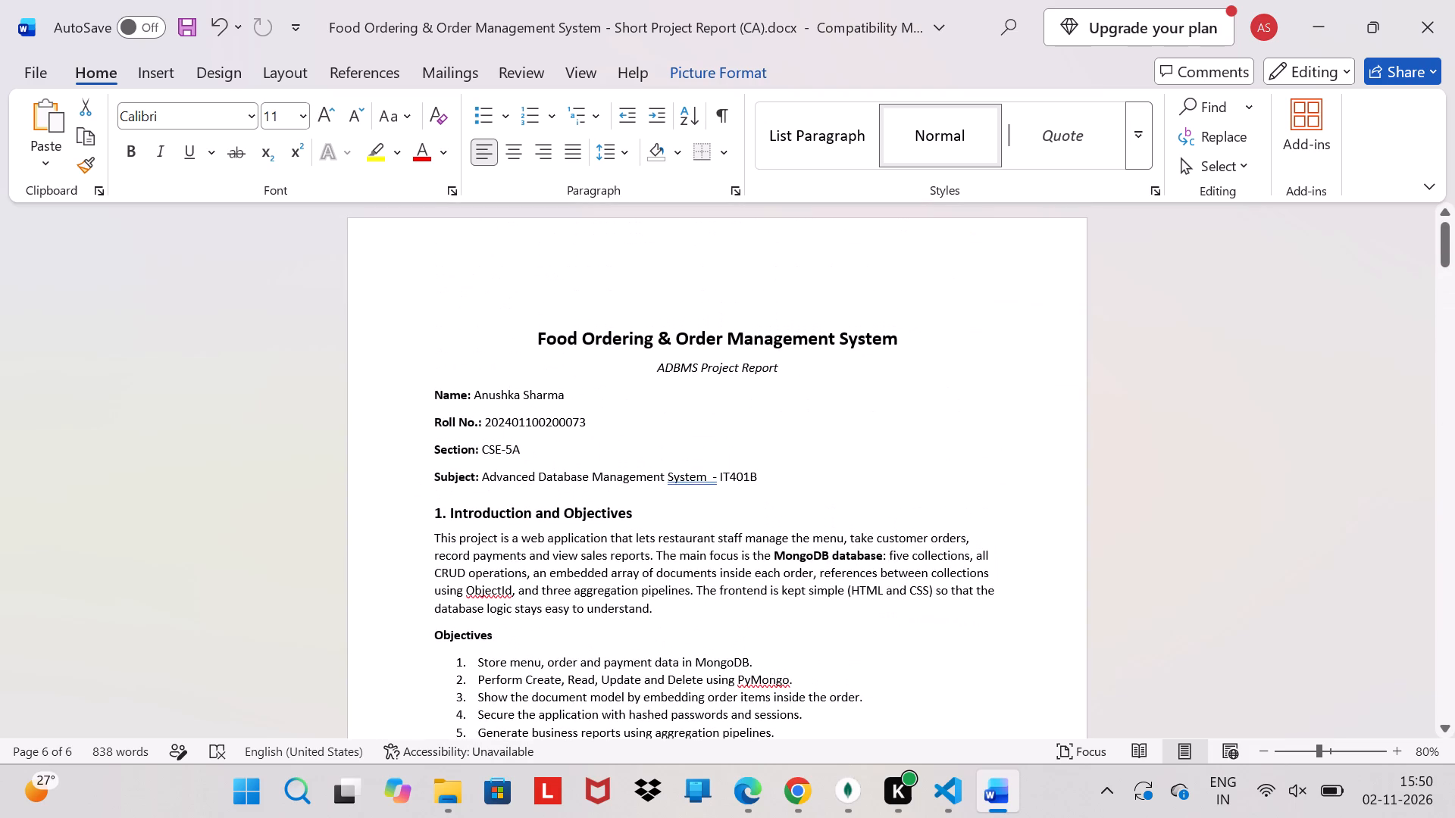
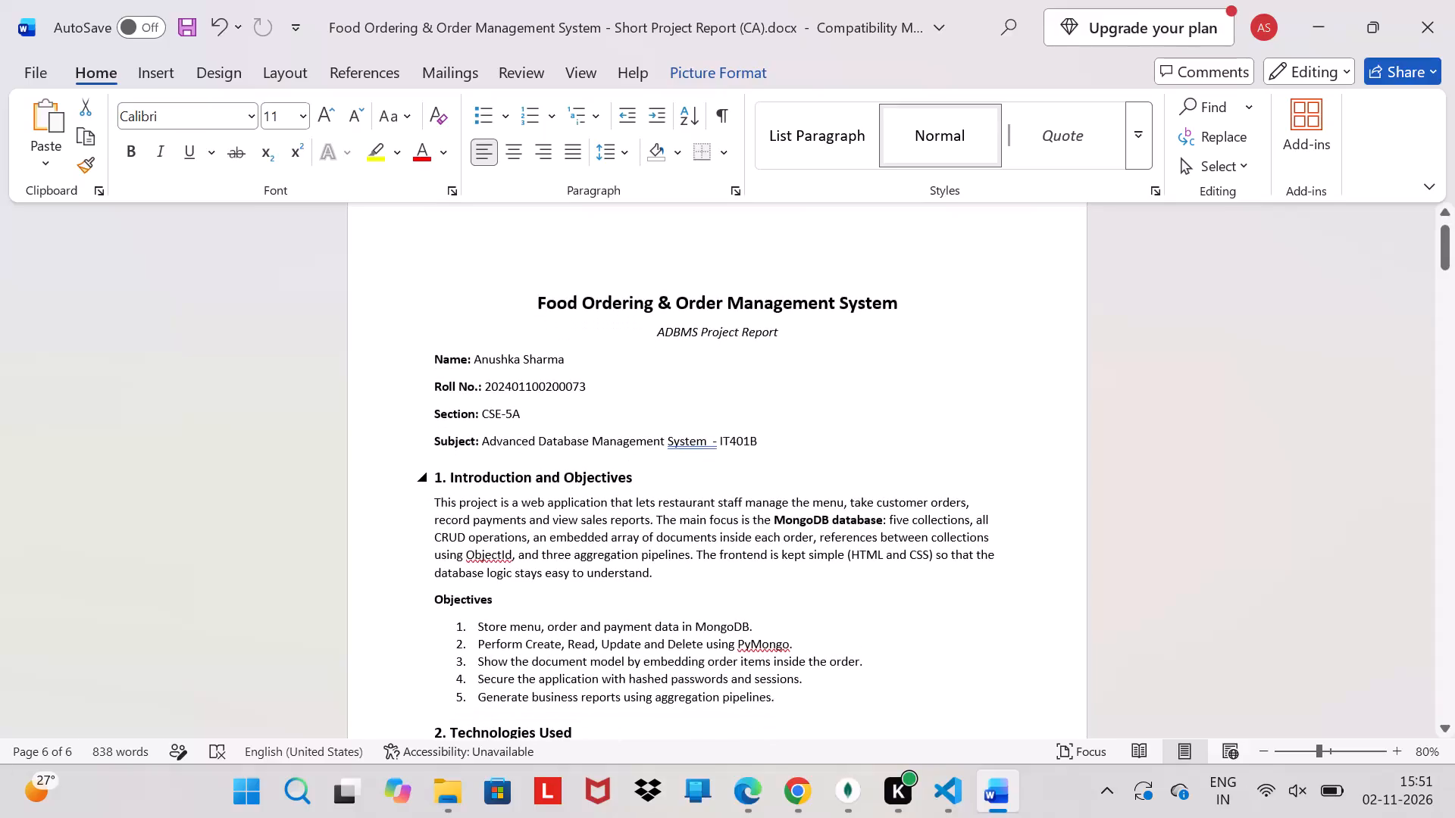
Look over the whole report, from the title page through the figure screenshots to the Conclusion and Future Scope section.
scroll(943, 475, down, 18)
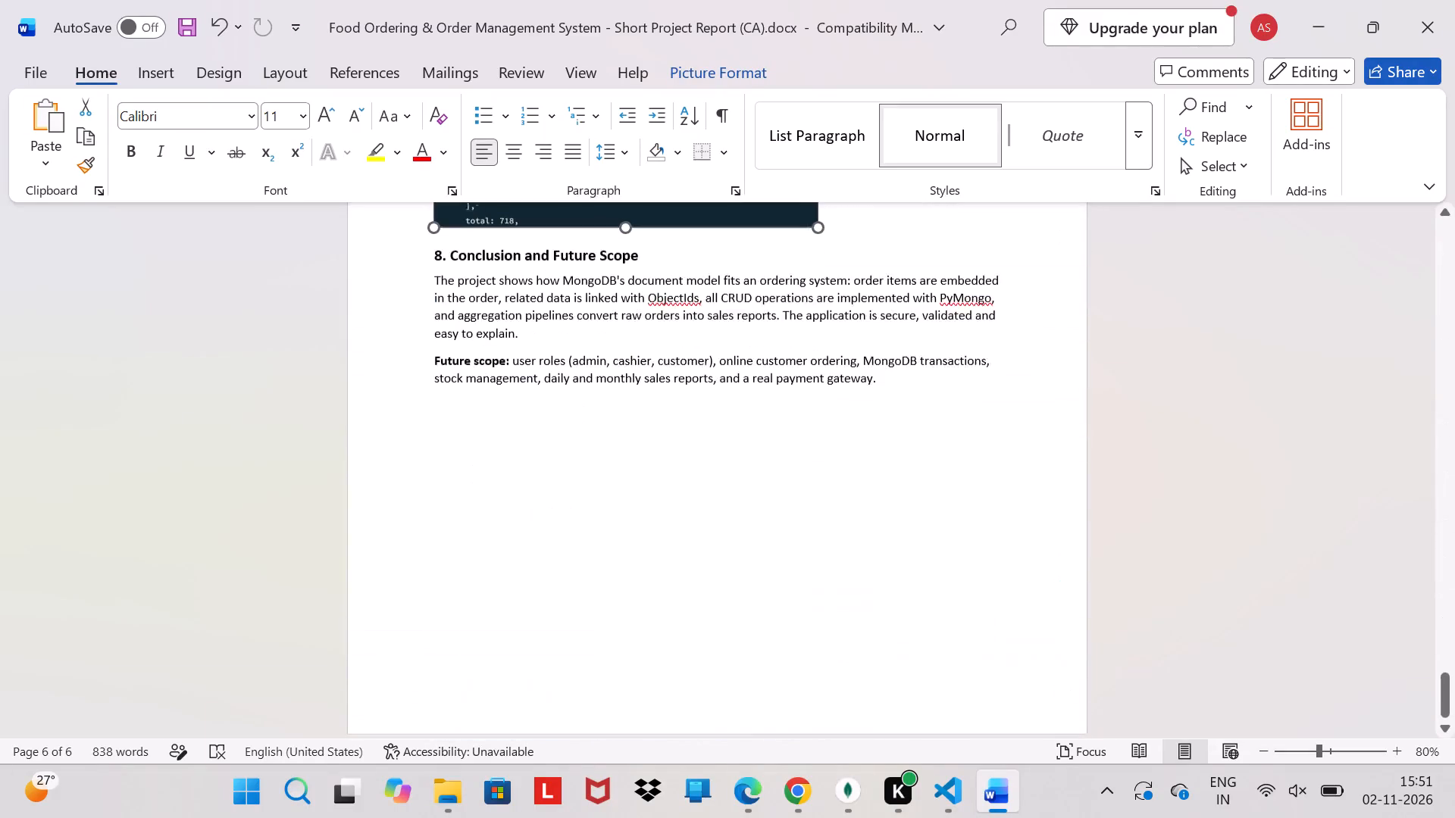
scroll(943, 475, up, 10)
ctrl+scroll(943, 475, up, 1)
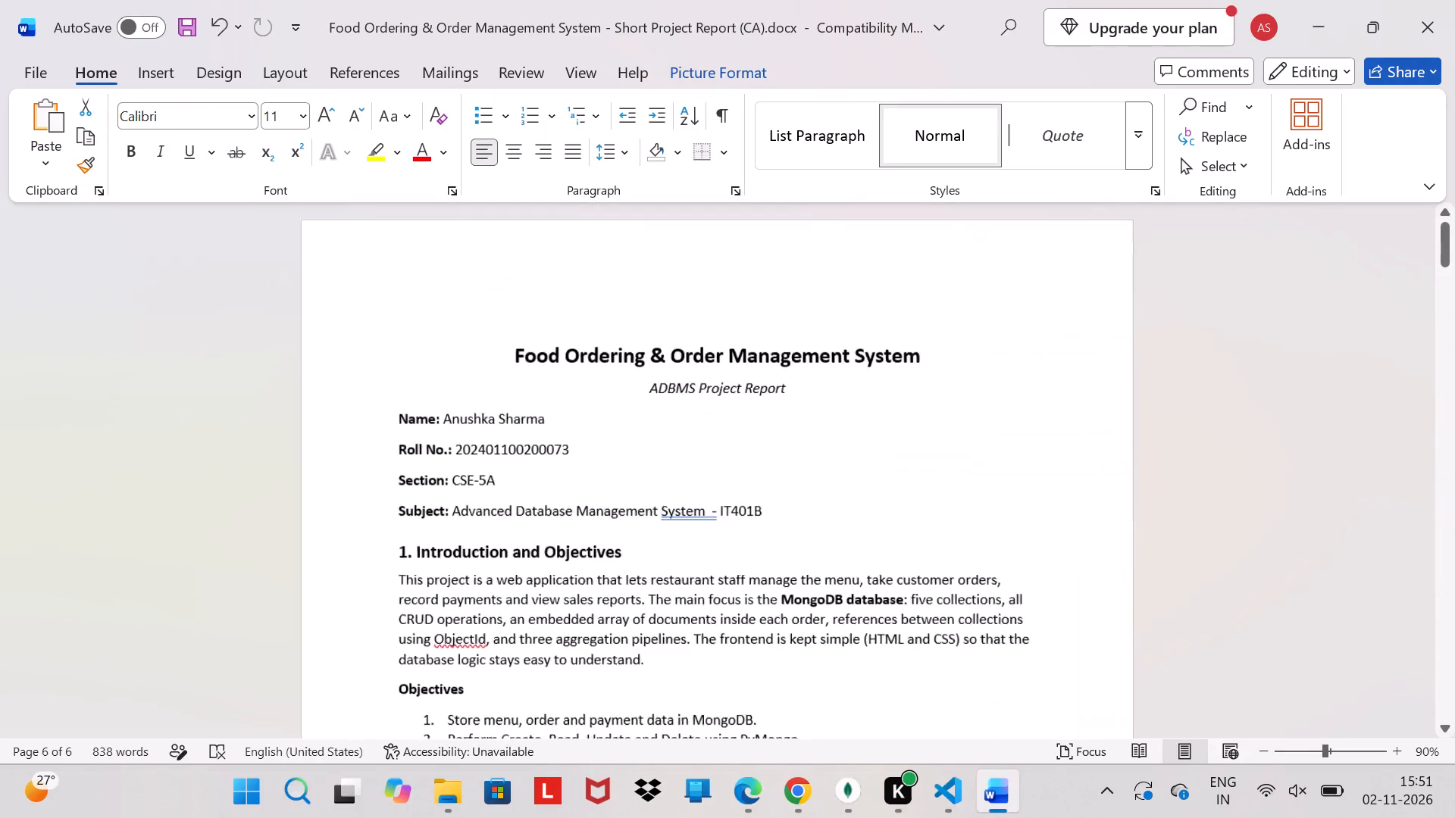
scroll(943, 475, down, 4)
ctrl+scroll(552, 343, up, 1)
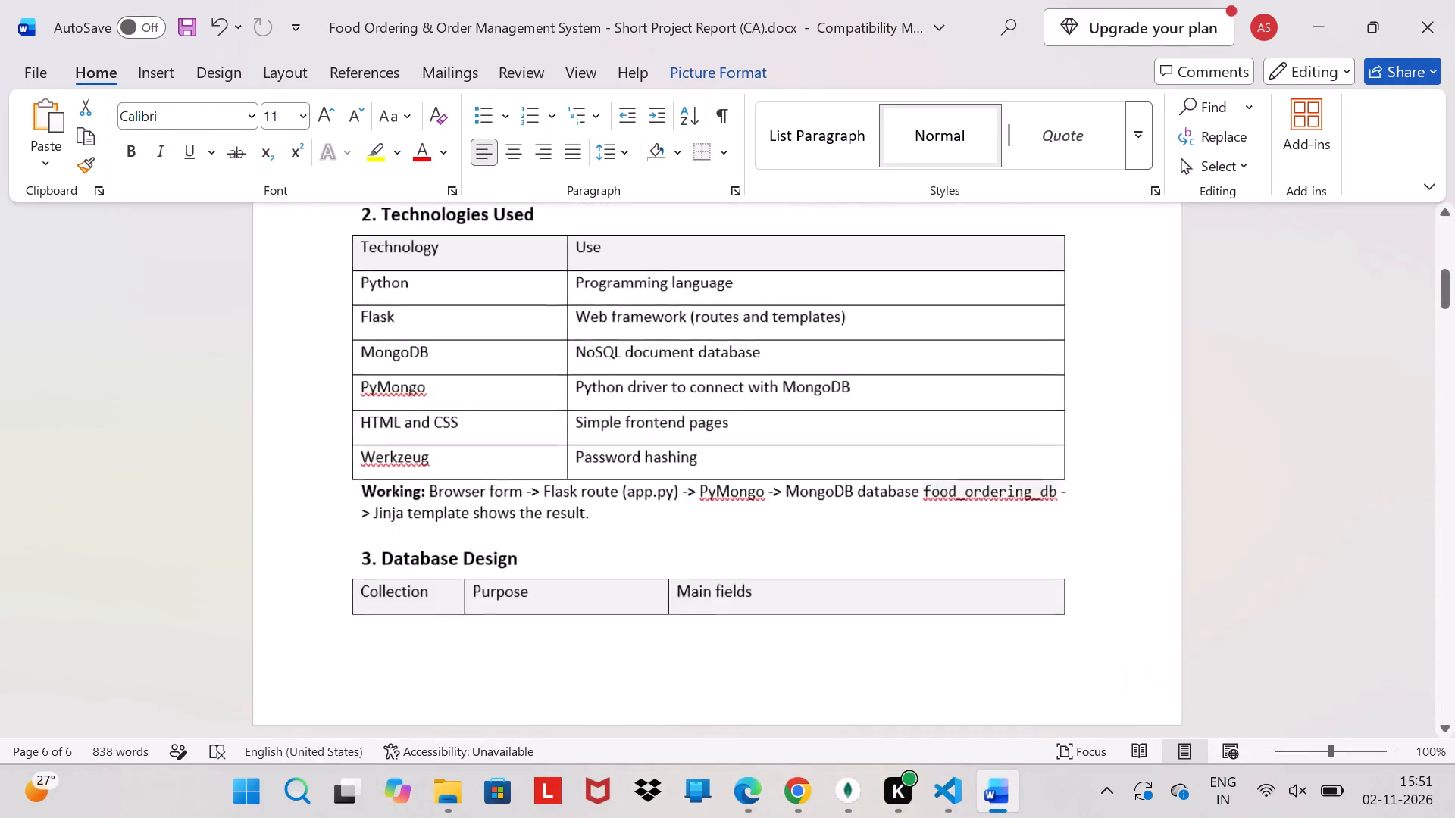
ctrl+scroll(552, 343, down, 3)
scroll(552, 343, down, 7)
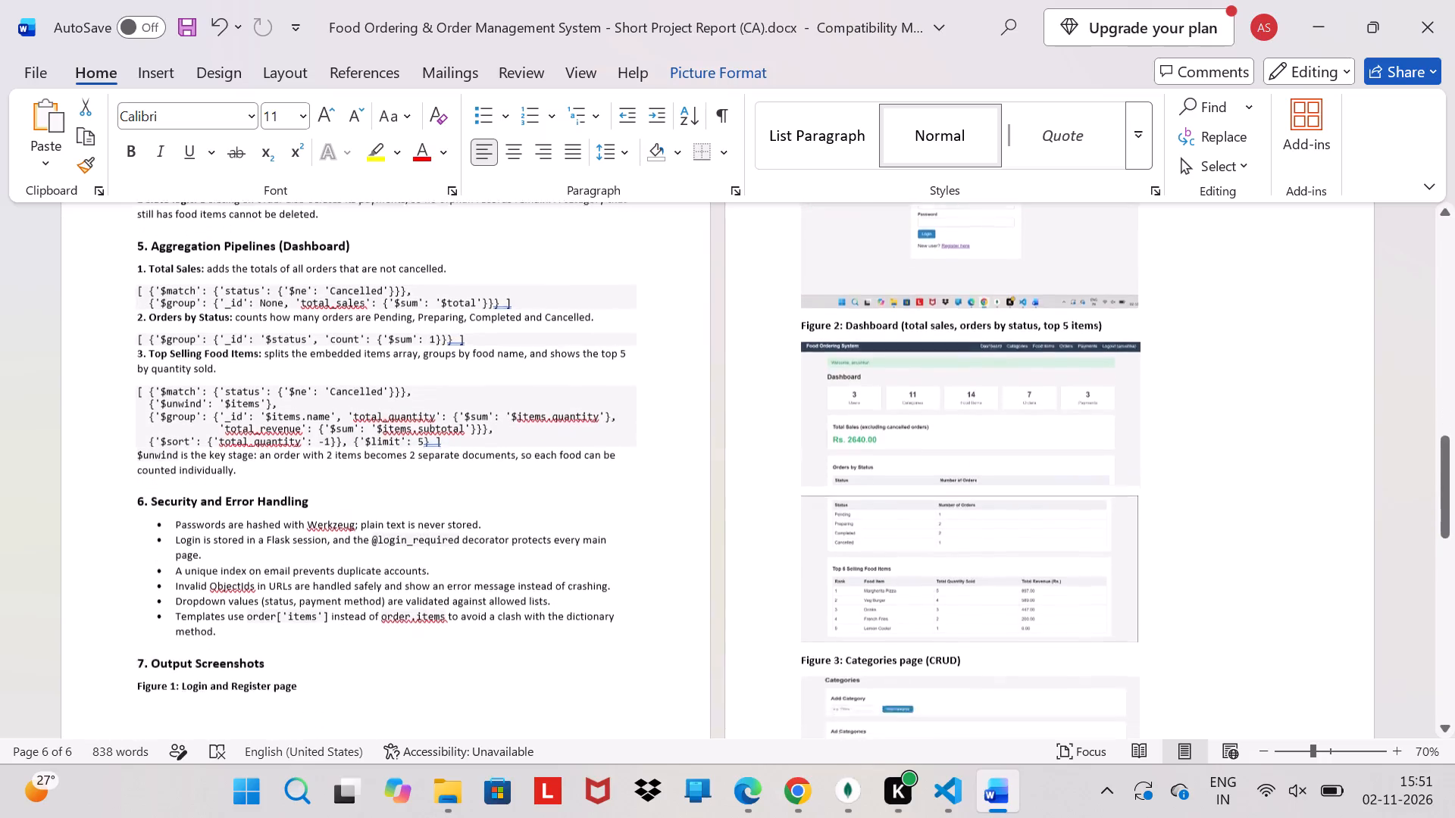
scroll(552, 343, down, 10)
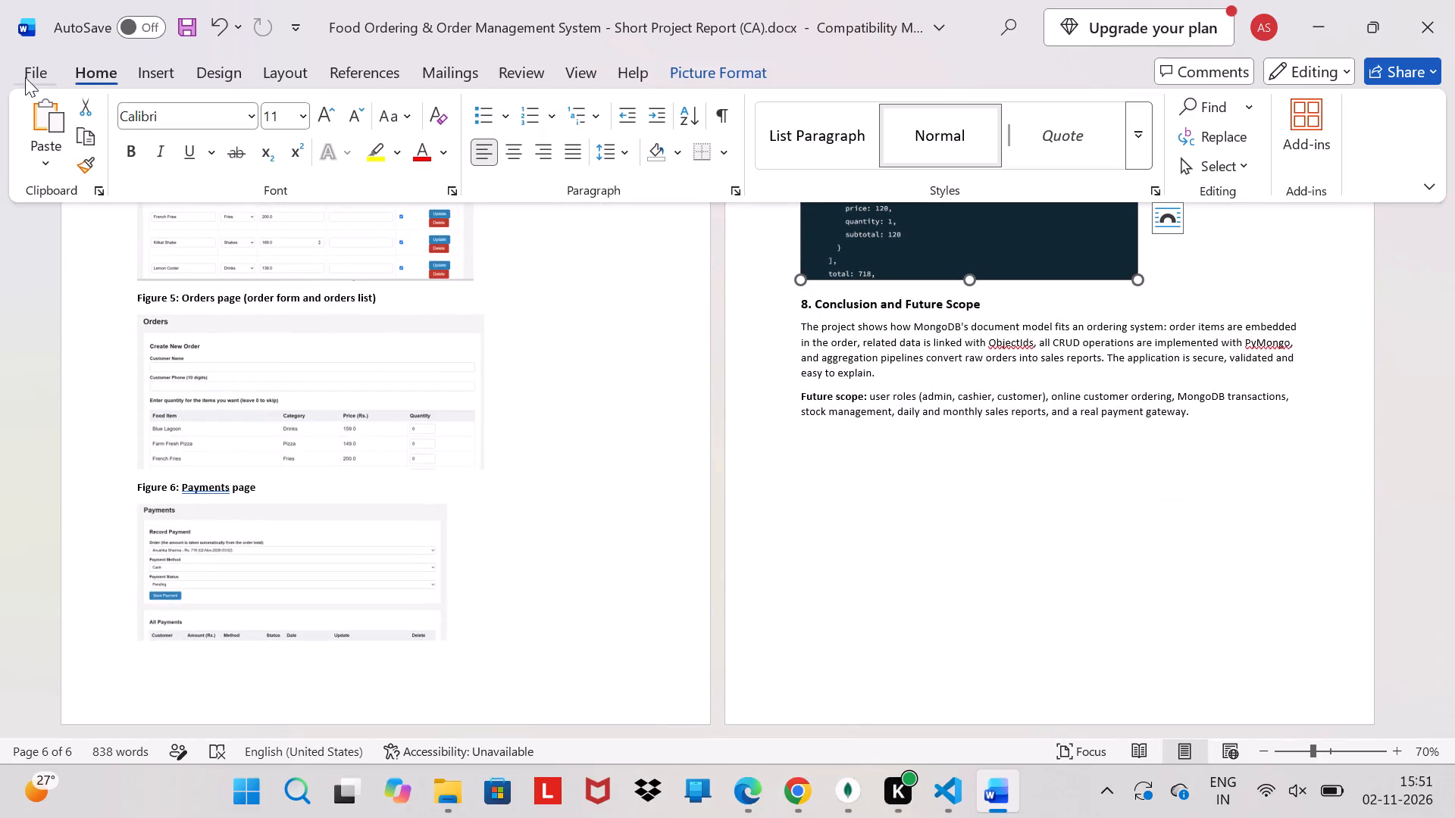
Save the report as a PDF named CA2-adbms in the Downloads folder.
click(20, 76)
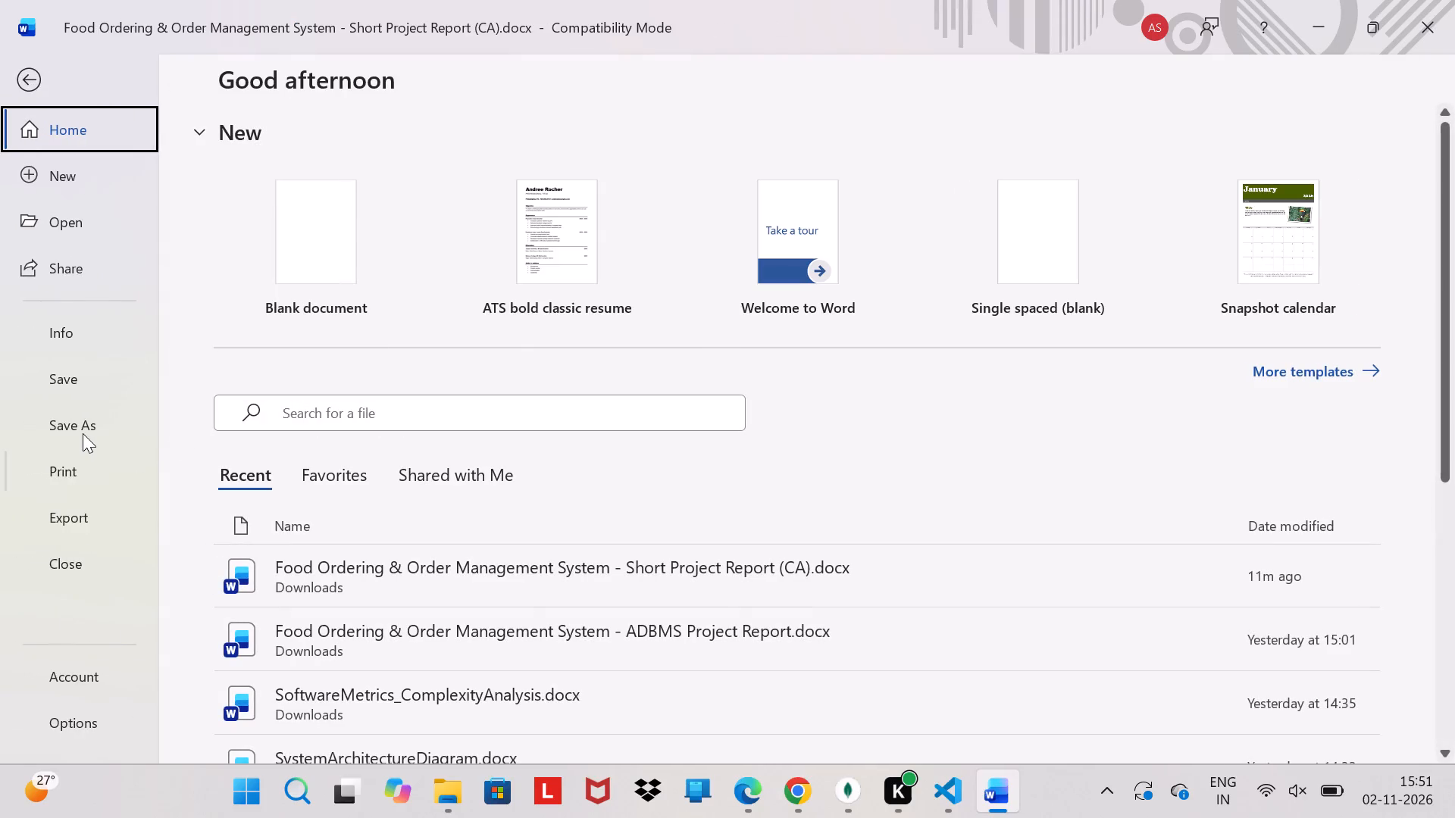
click(83, 433)
click(720, 273)
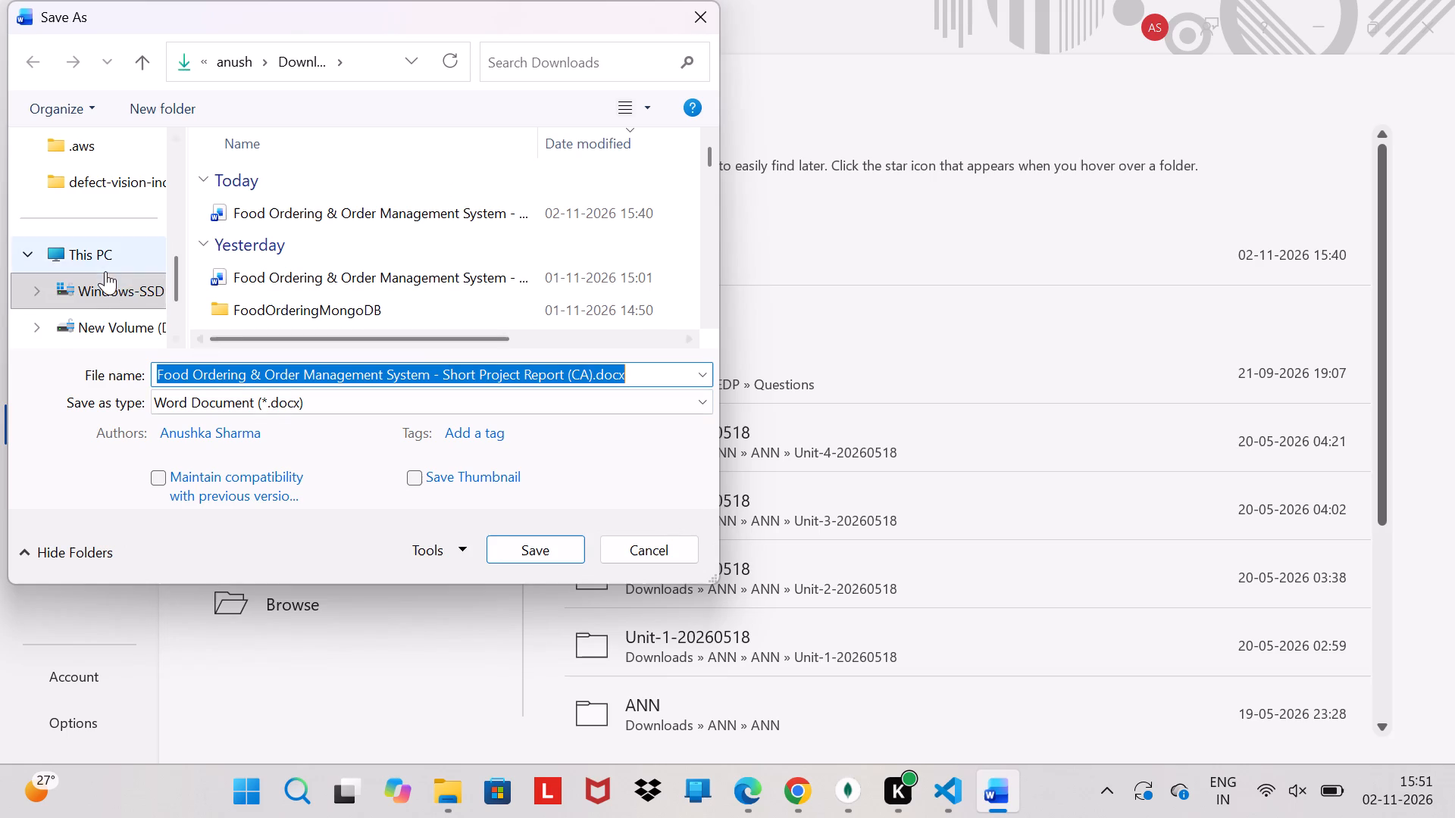
scroll(105, 271, up, 6)
click(116, 329)
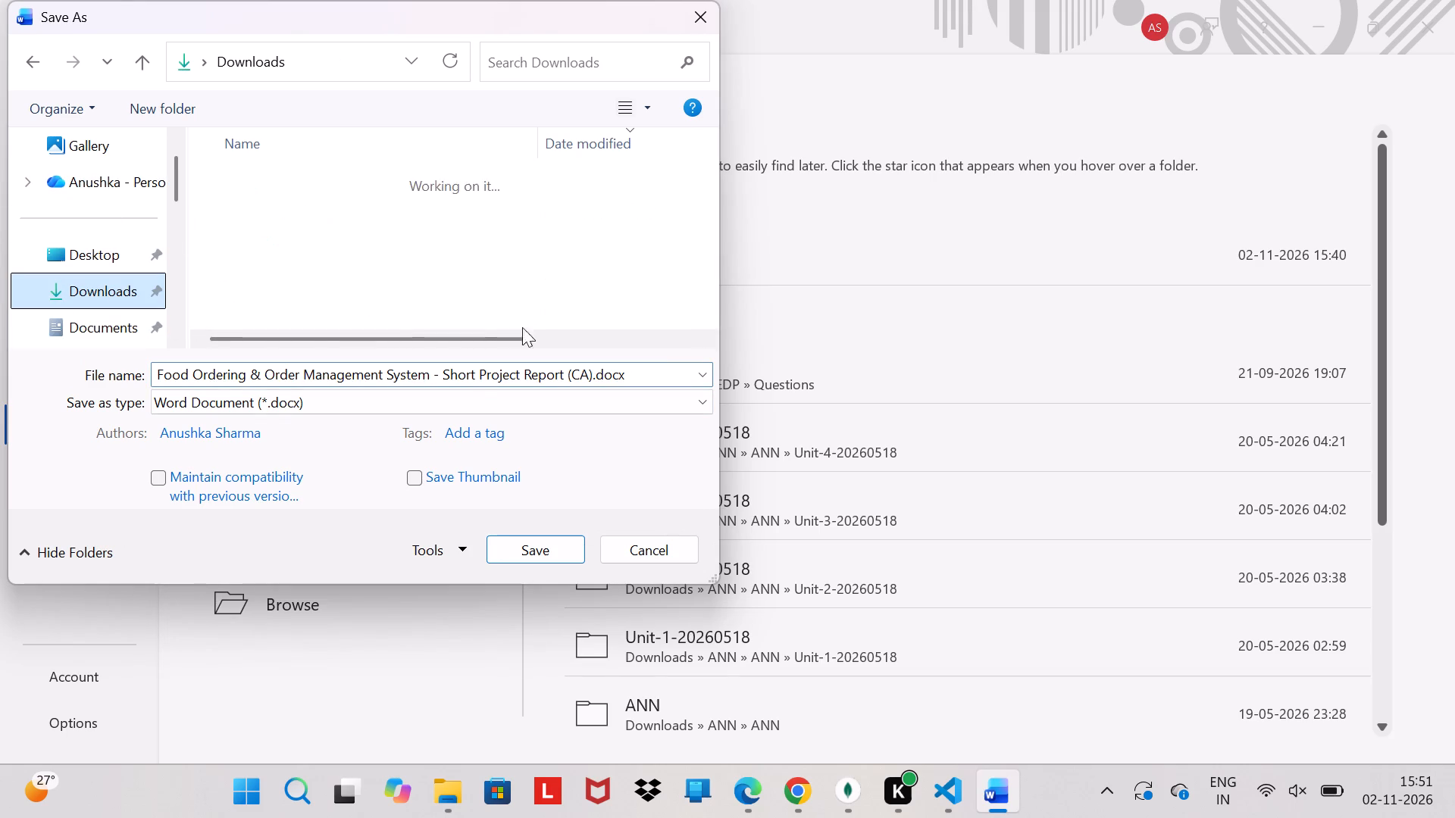
click(593, 375)
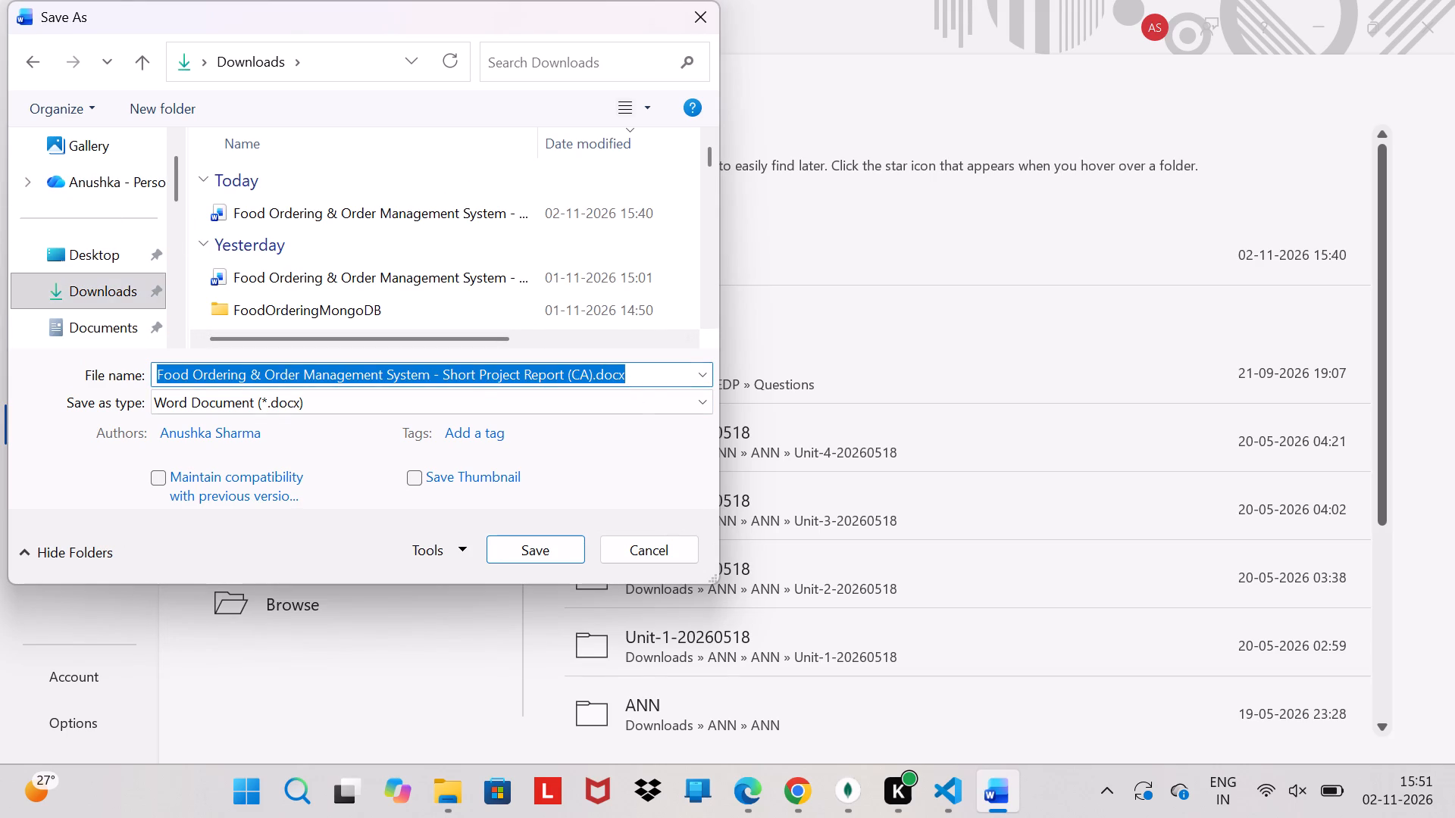
click(630, 374)
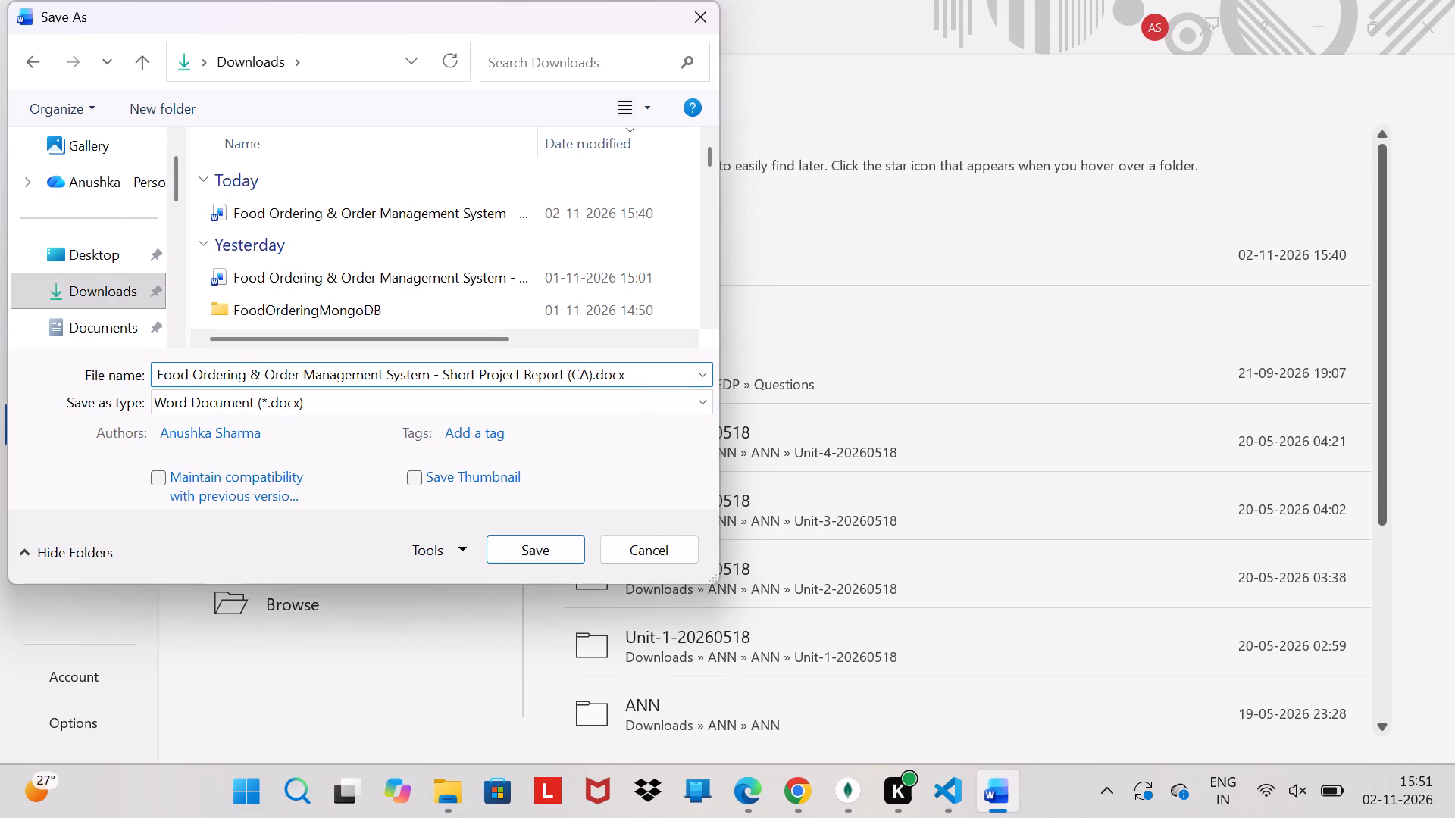
drag(636, 371, 164, 402)
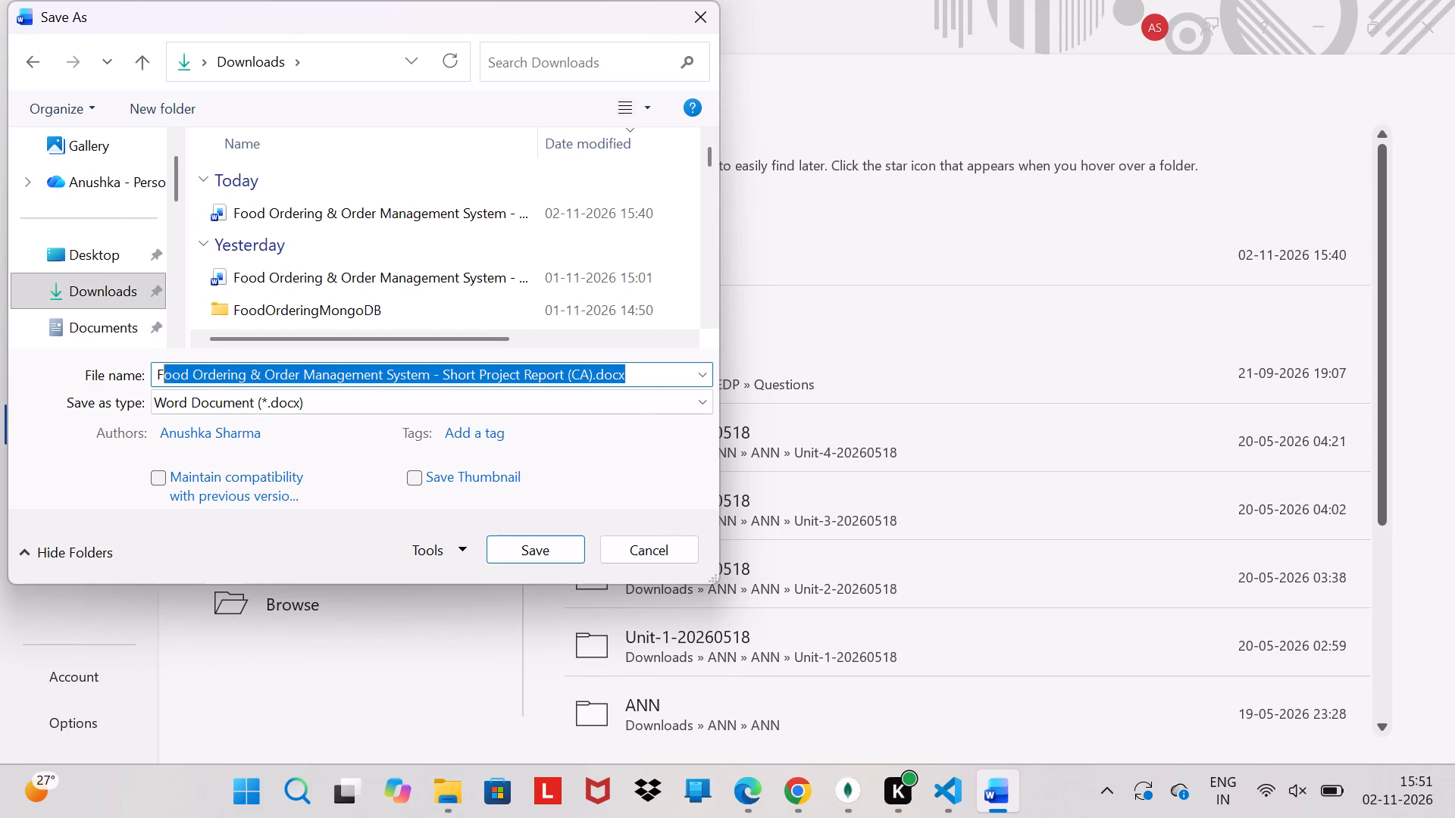
drag(164, 402, 124, 384)
key(BackSpace)
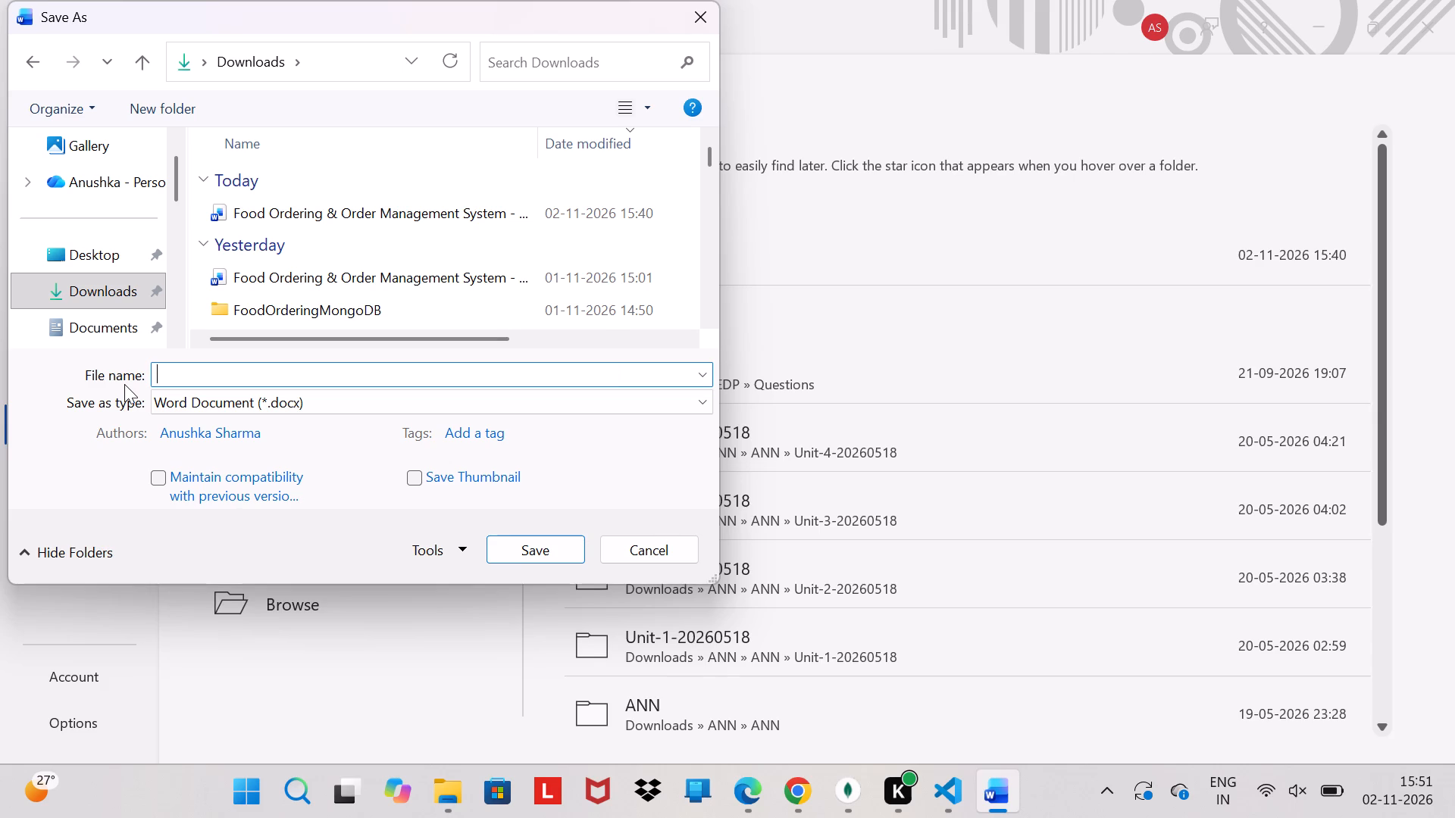
text(CA)
text(@-)
key(BackSpace)
key(BackSpace)
text(2-)
text(ad)
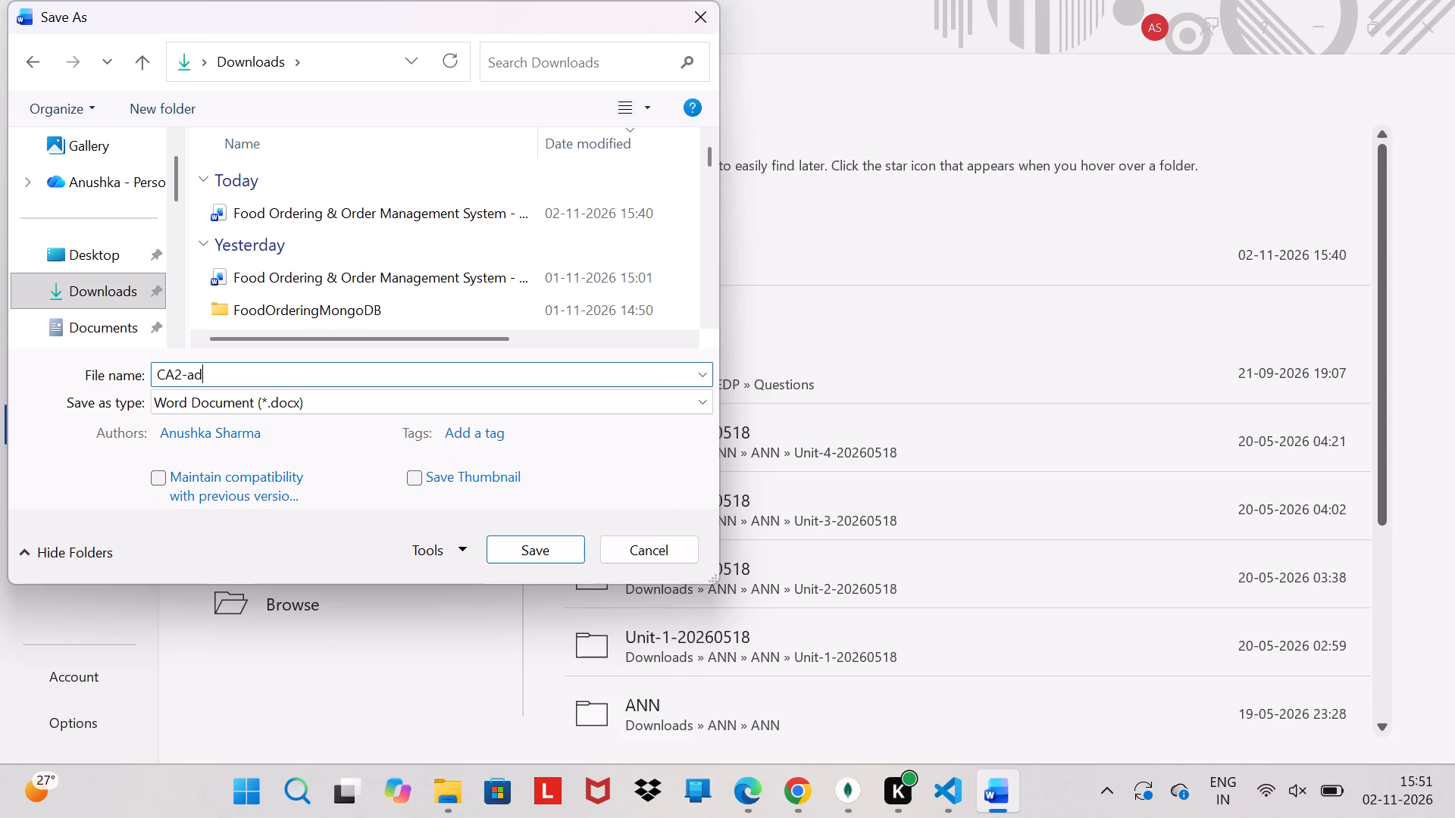
text(bms)
click(232, 401)
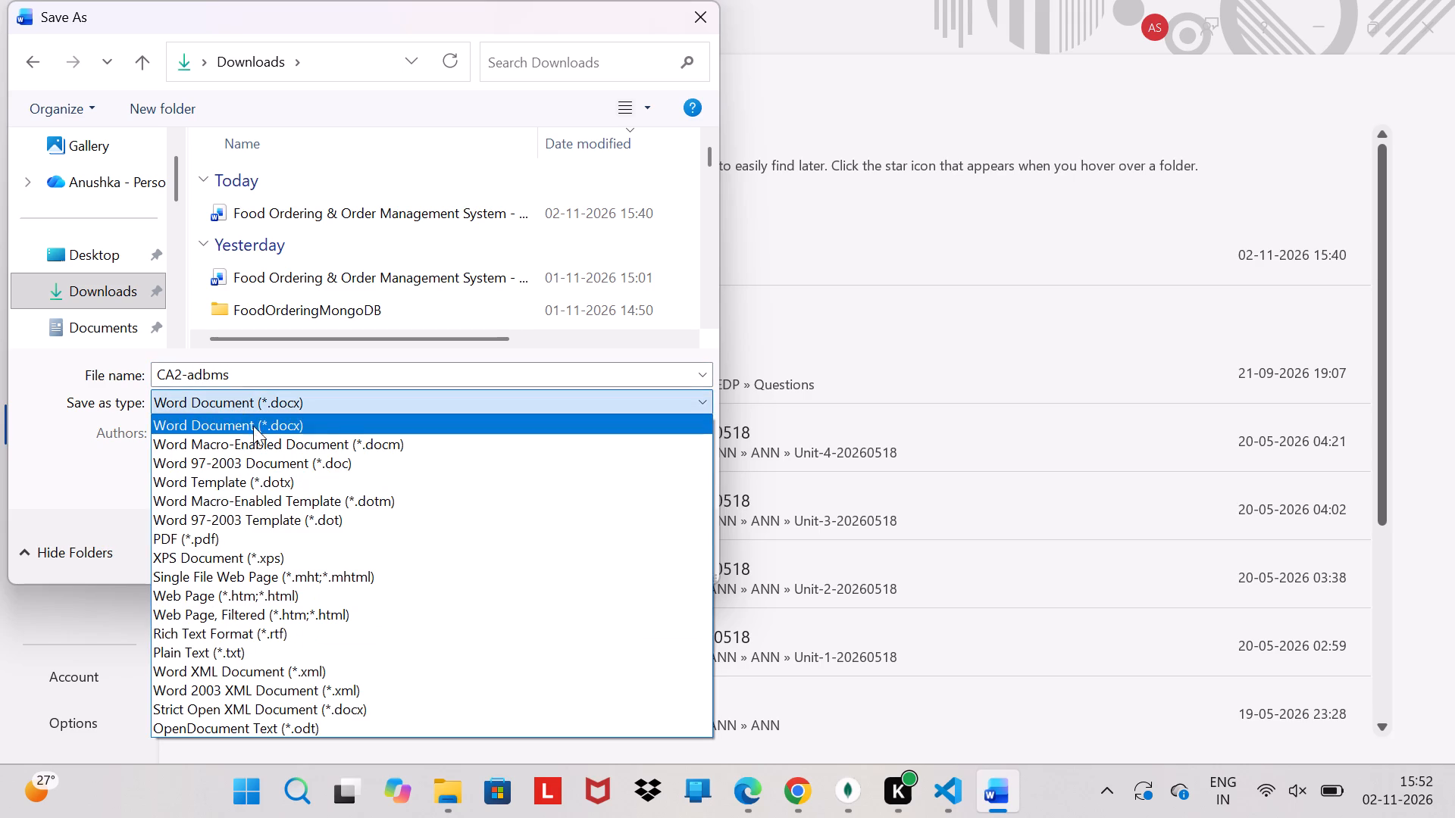
click(246, 540)
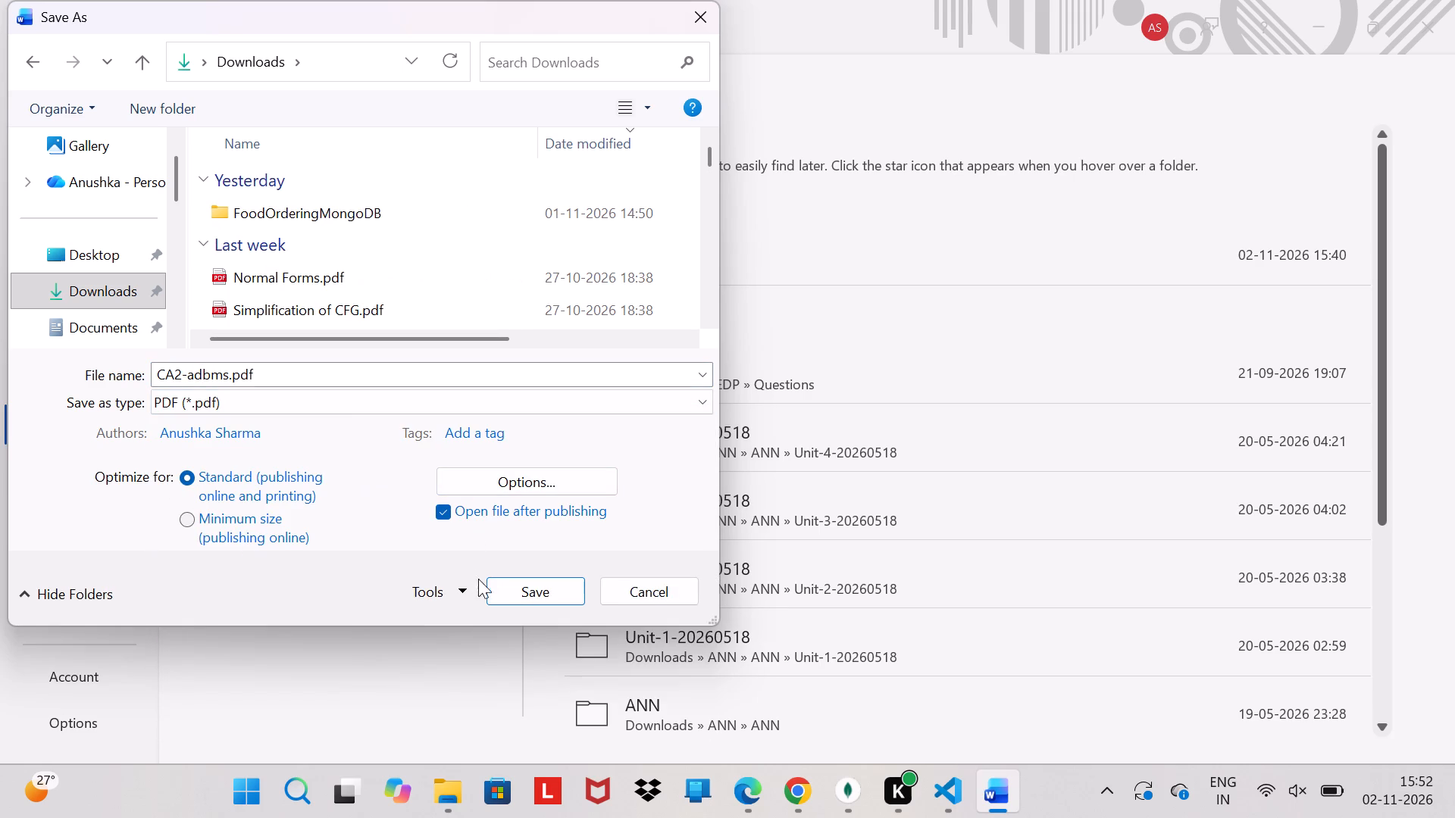
click(514, 590)
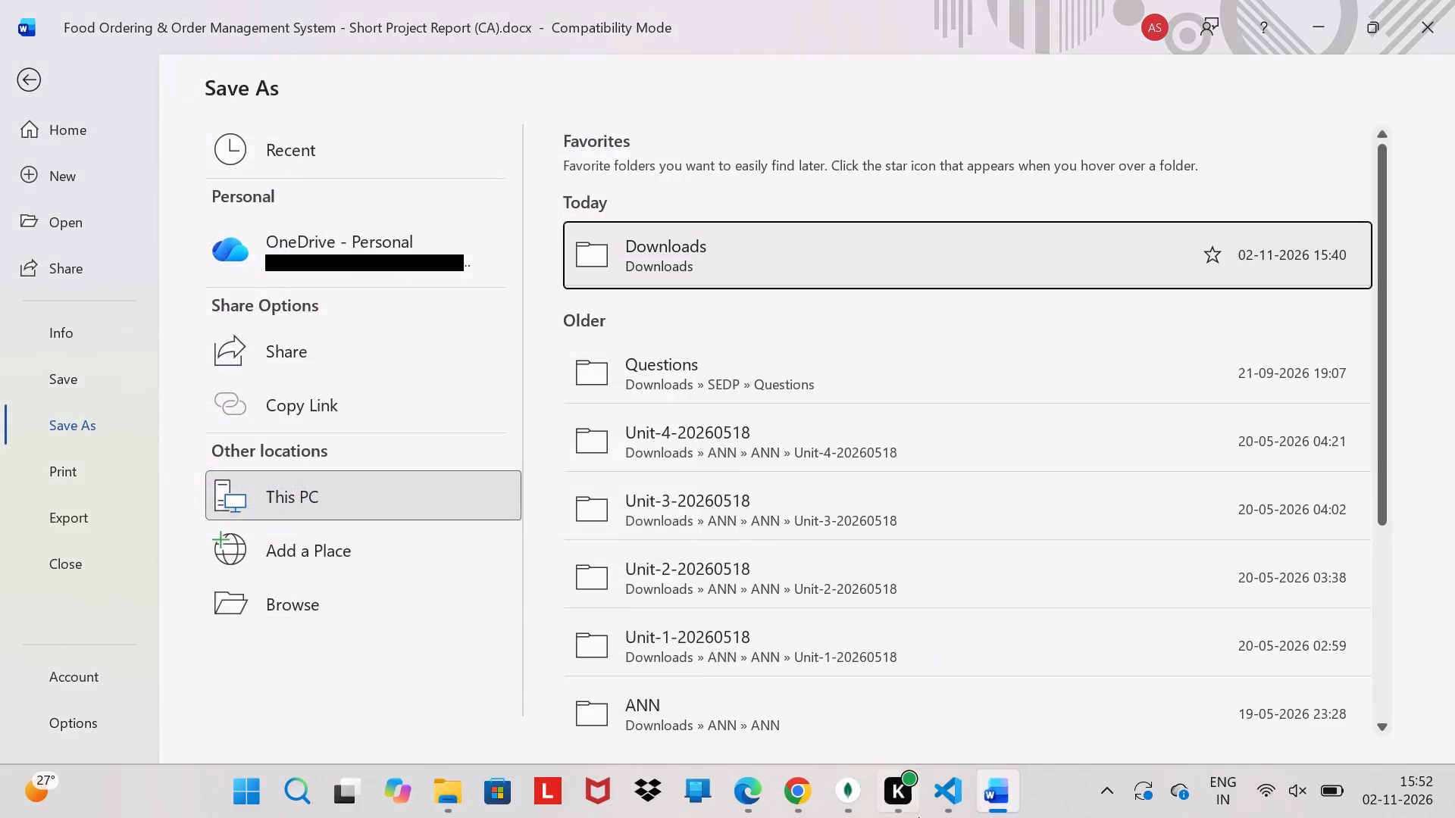
Switch to Microsoft Edge and search the web for "kiet lms moodle" in the empty new tab.
click(753, 799)
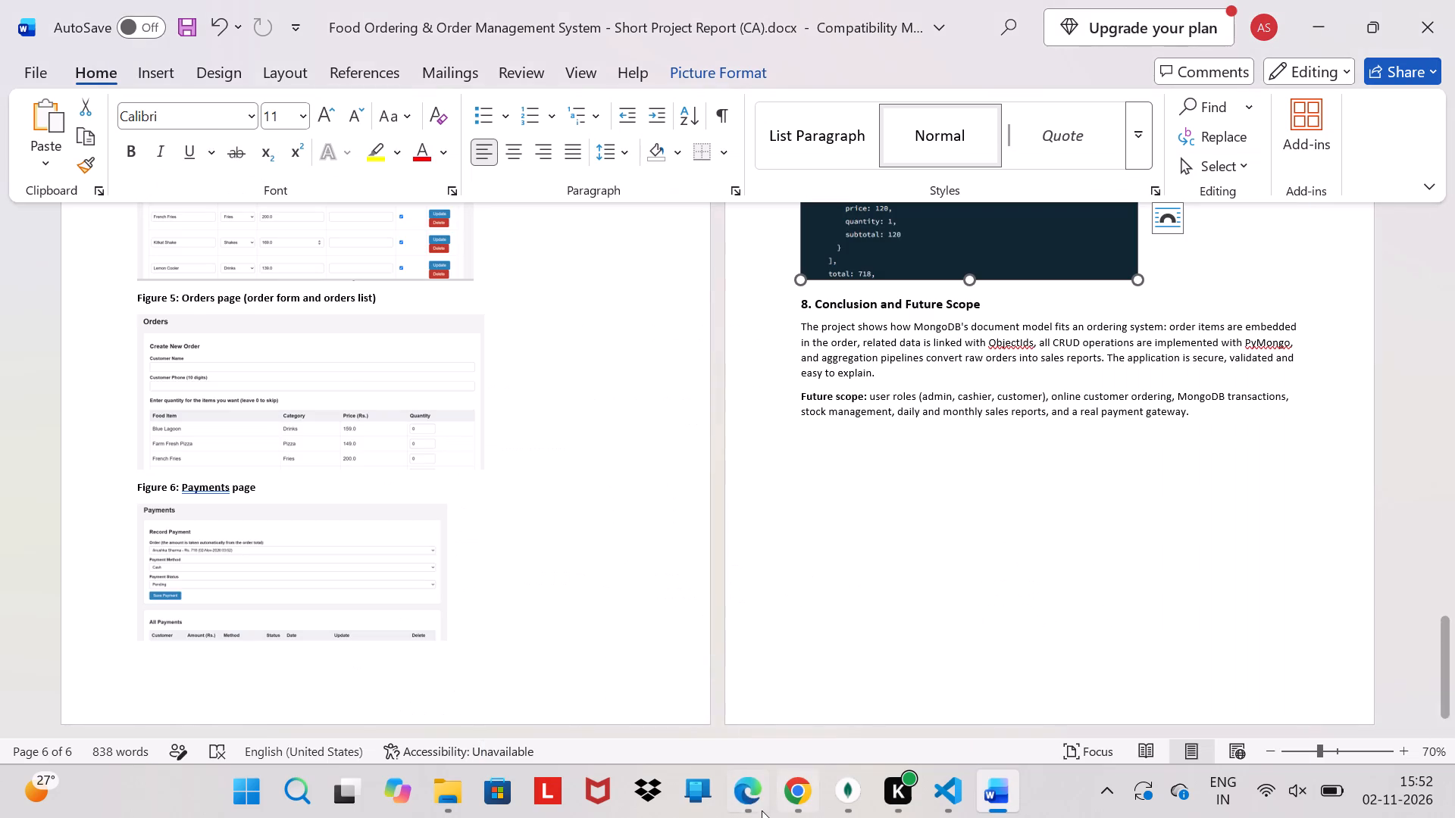
click(758, 811)
click(927, 0)
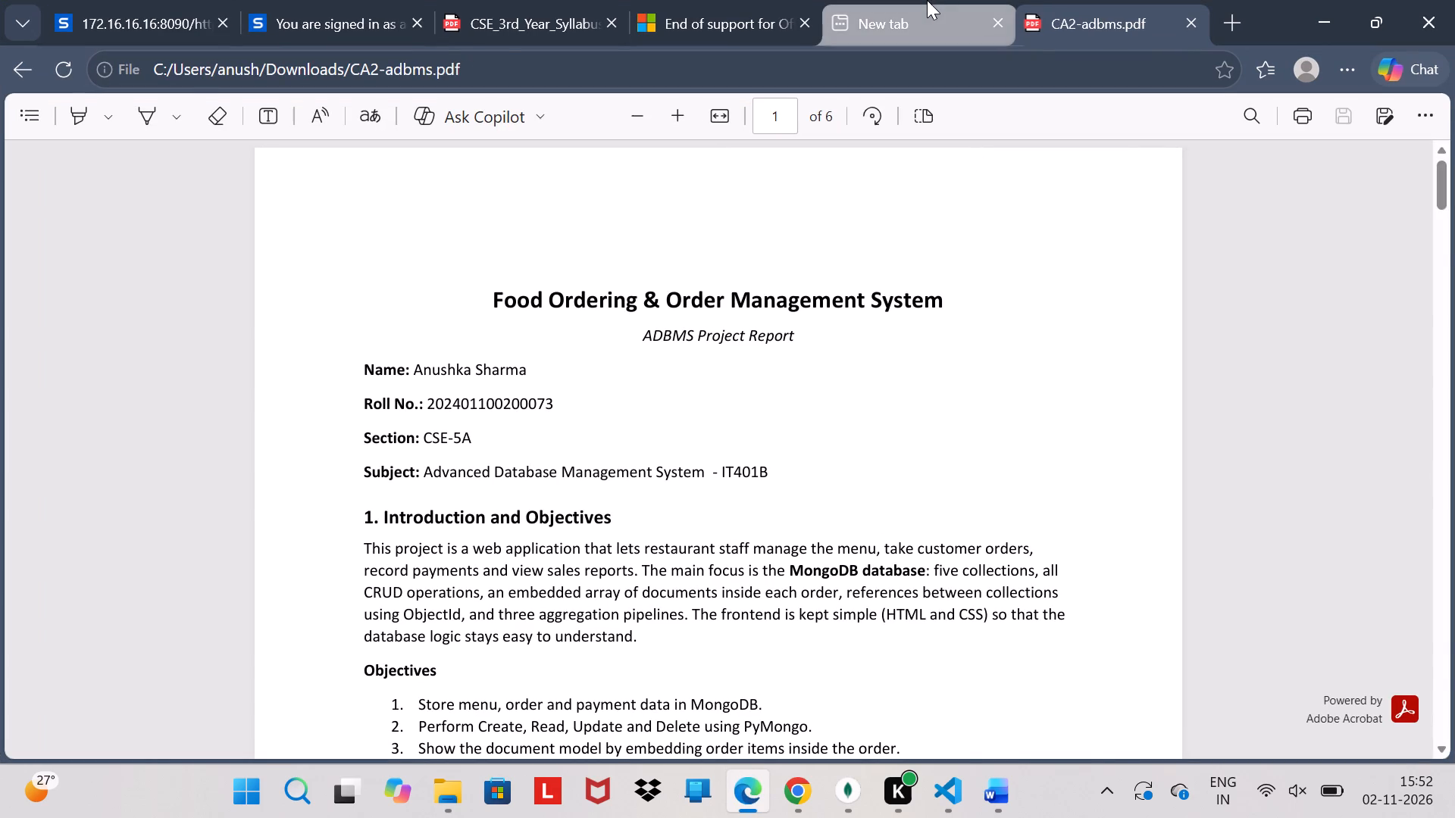
key(BackSpace)
key(BackSpace)
key(BackSpace)
key(BackSpace)
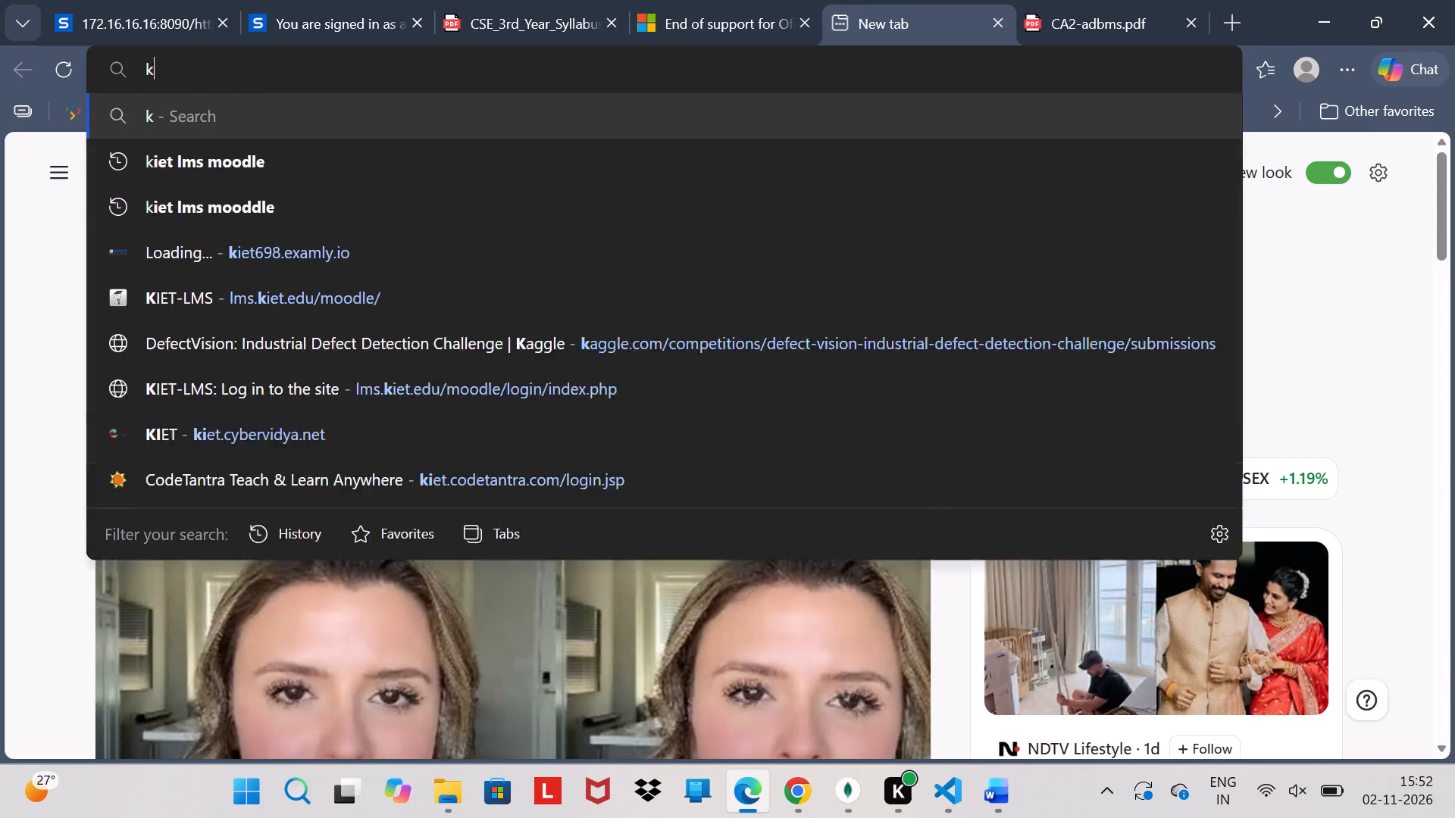
key(BackSpace)
text(kiet lms moodle)
key(Return)
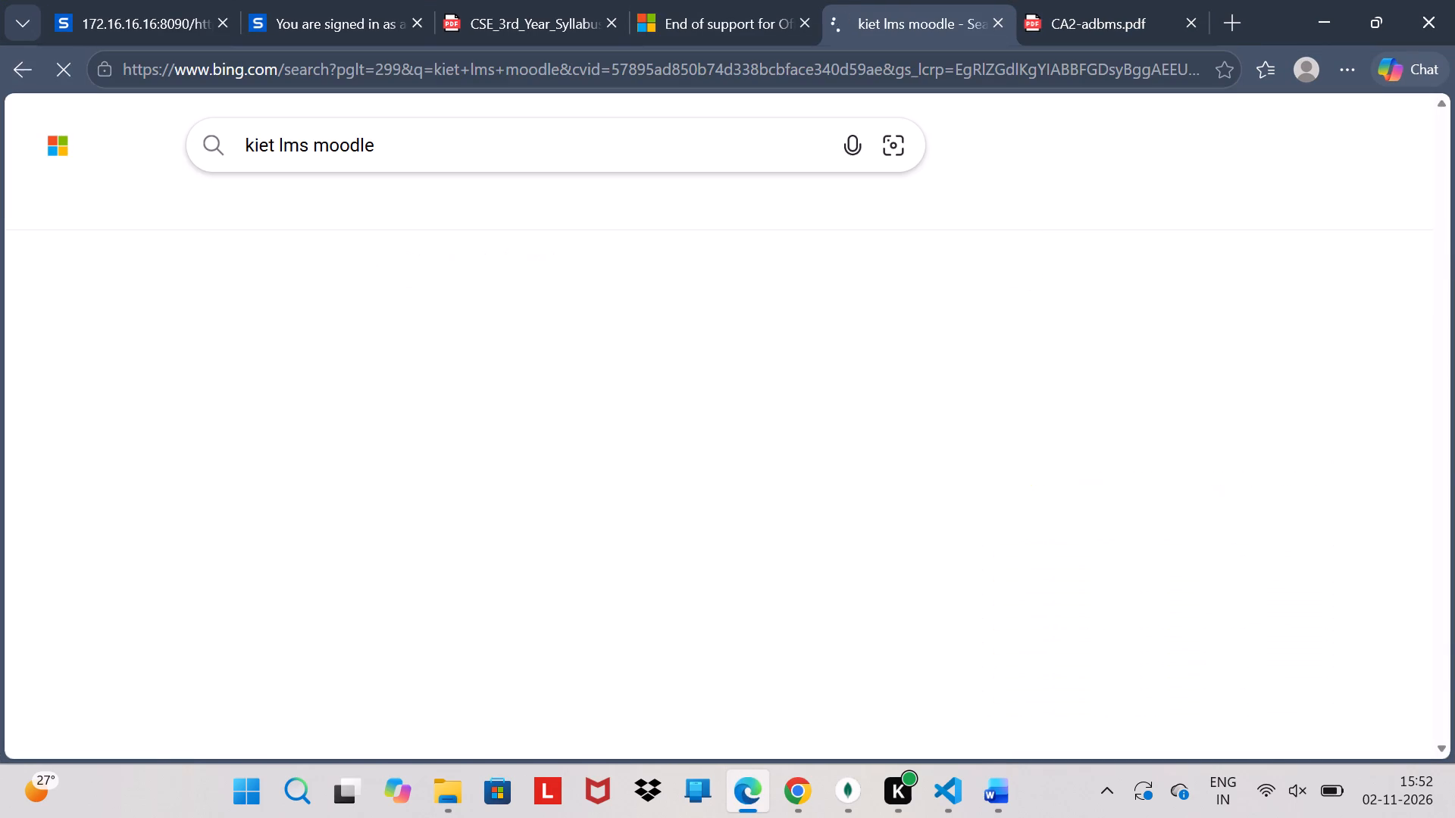
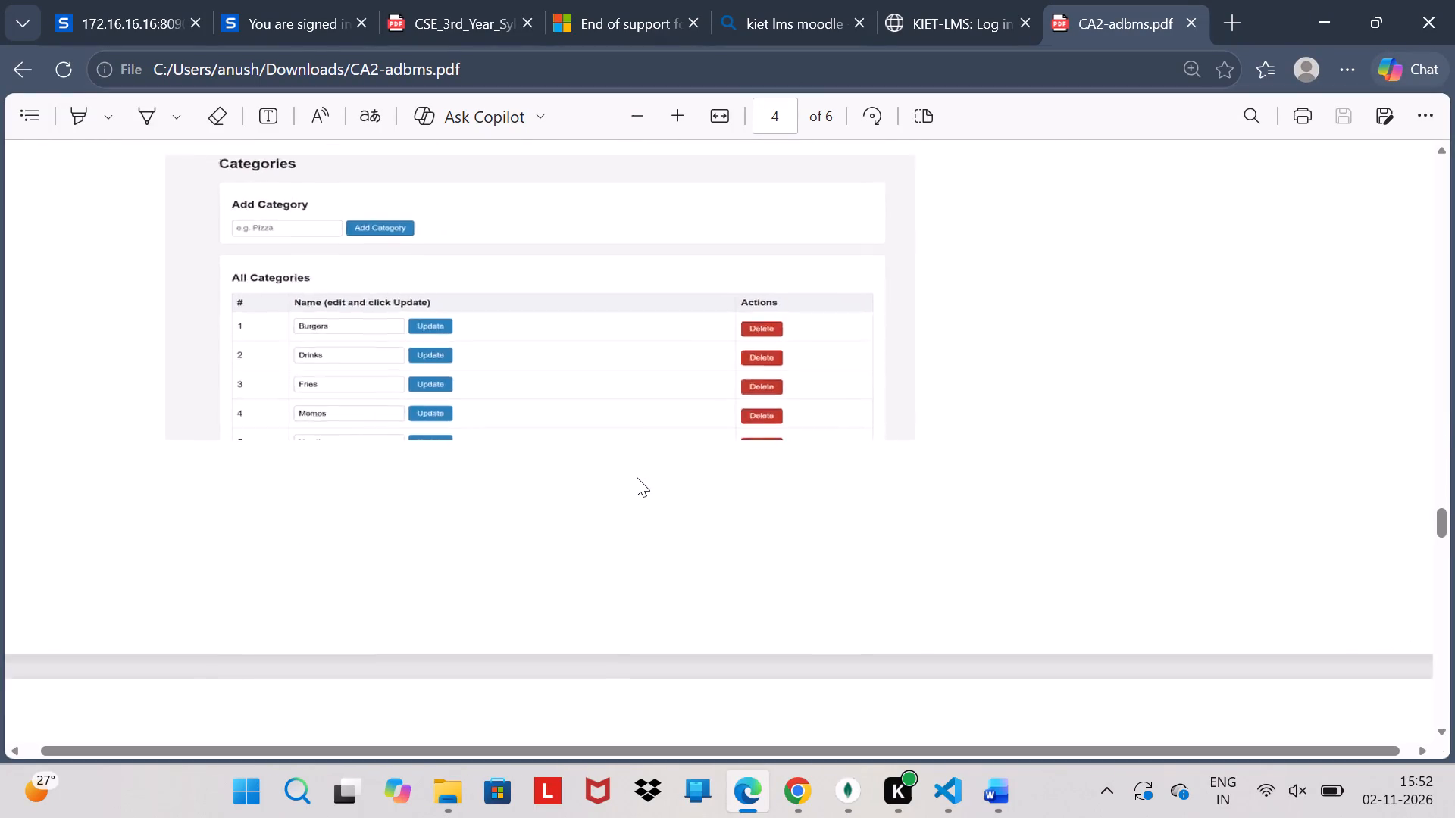
Check the remaining pages of the exported CA2-adbms PDF, through to the Future scope paragraph on the last page.
scroll(637, 477, down, 10)
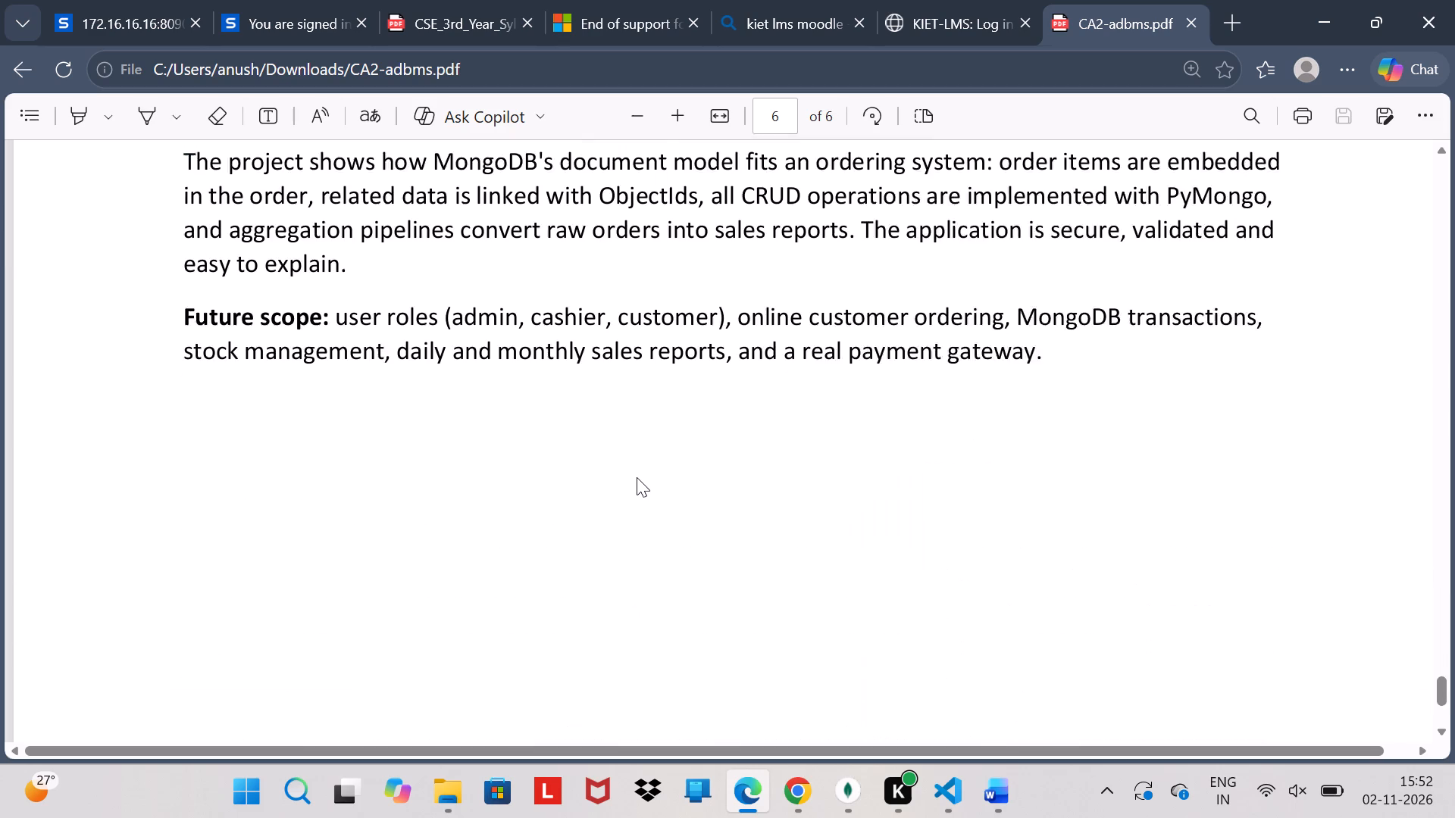
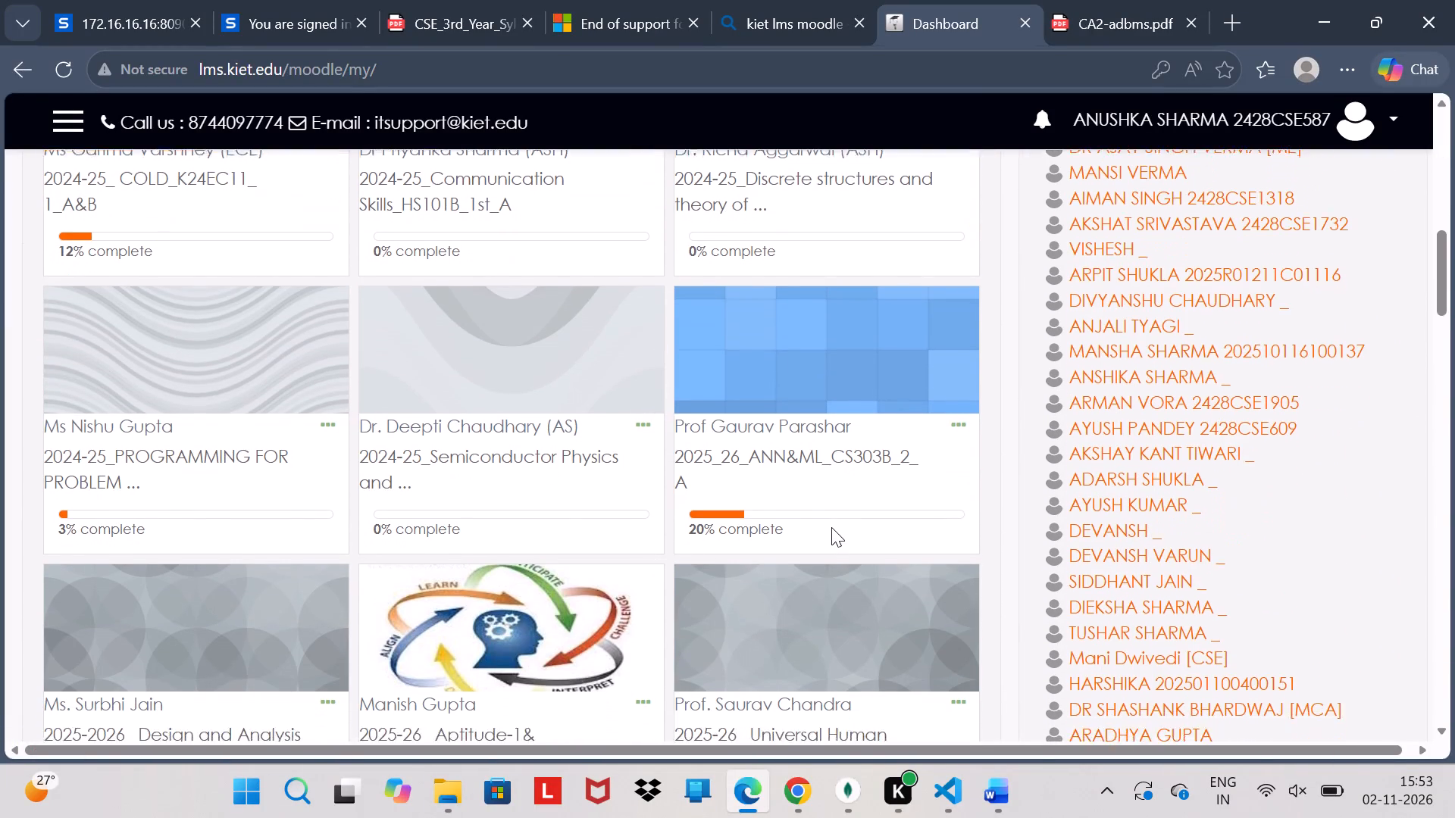
Find the CA2 Certificate deadline in the dashboard timeline and open that Advance Databases assignment.
scroll(831, 527, down, 3)
scroll(831, 527, up, 2)
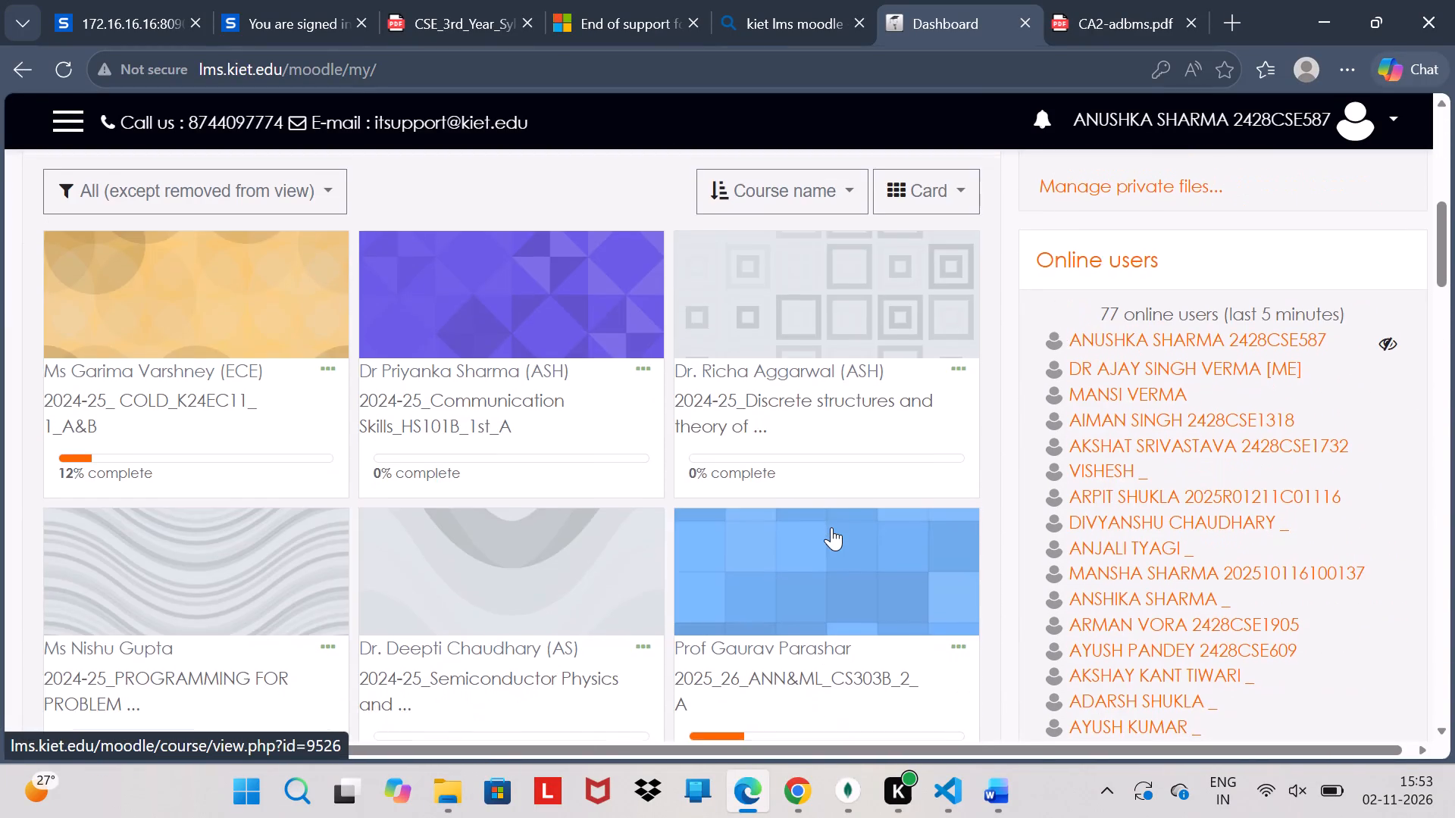
scroll(831, 527, up, 3)
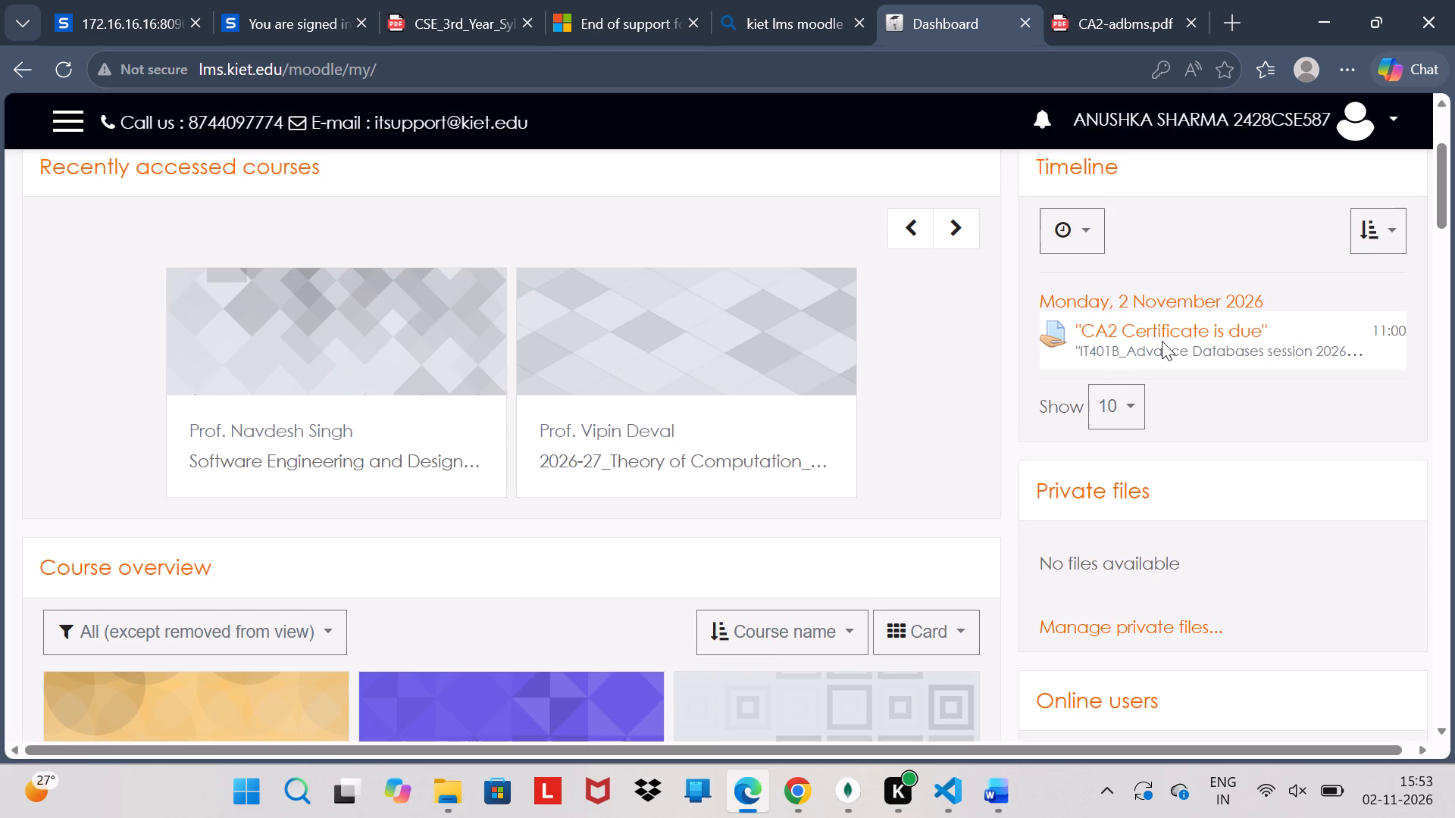
scroll(1162, 341, up, 1)
click(1187, 348)
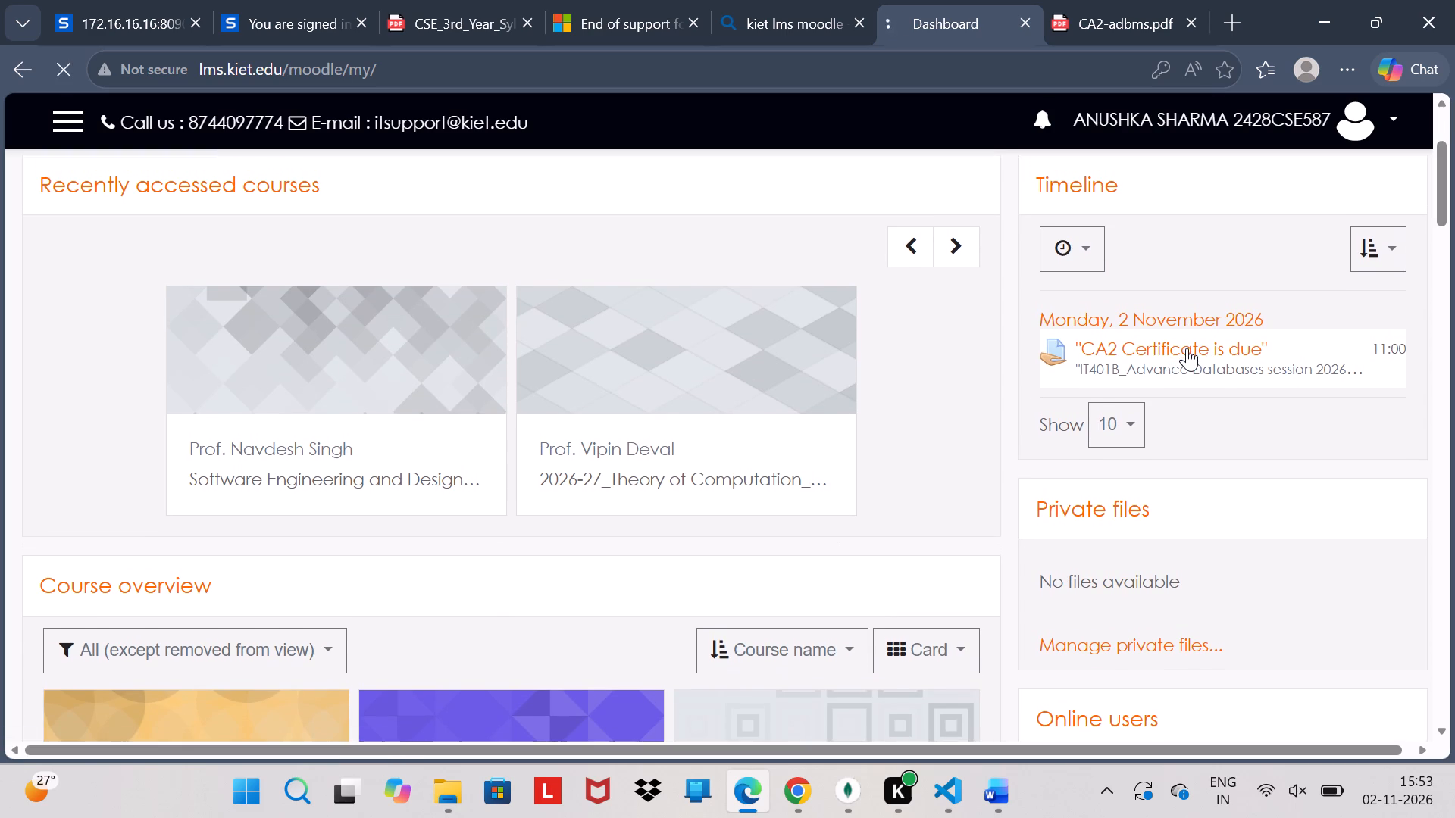
Examine the CA2 Certificate assignment page for its submission status, due date and any way to submit work.
scroll(726, 407, down, 1)
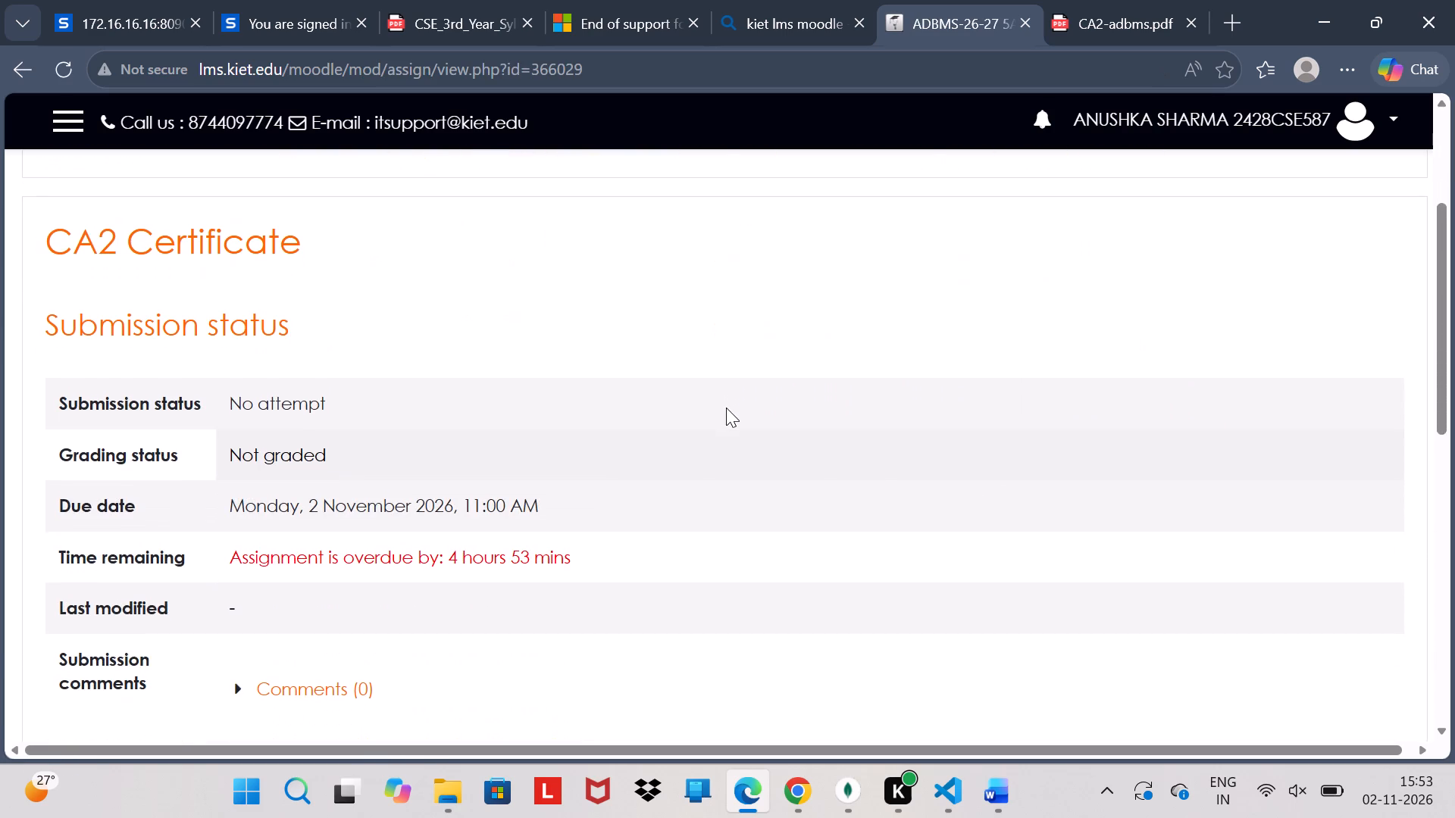
scroll(726, 407, down, 1)
scroll(536, 573, down, 3)
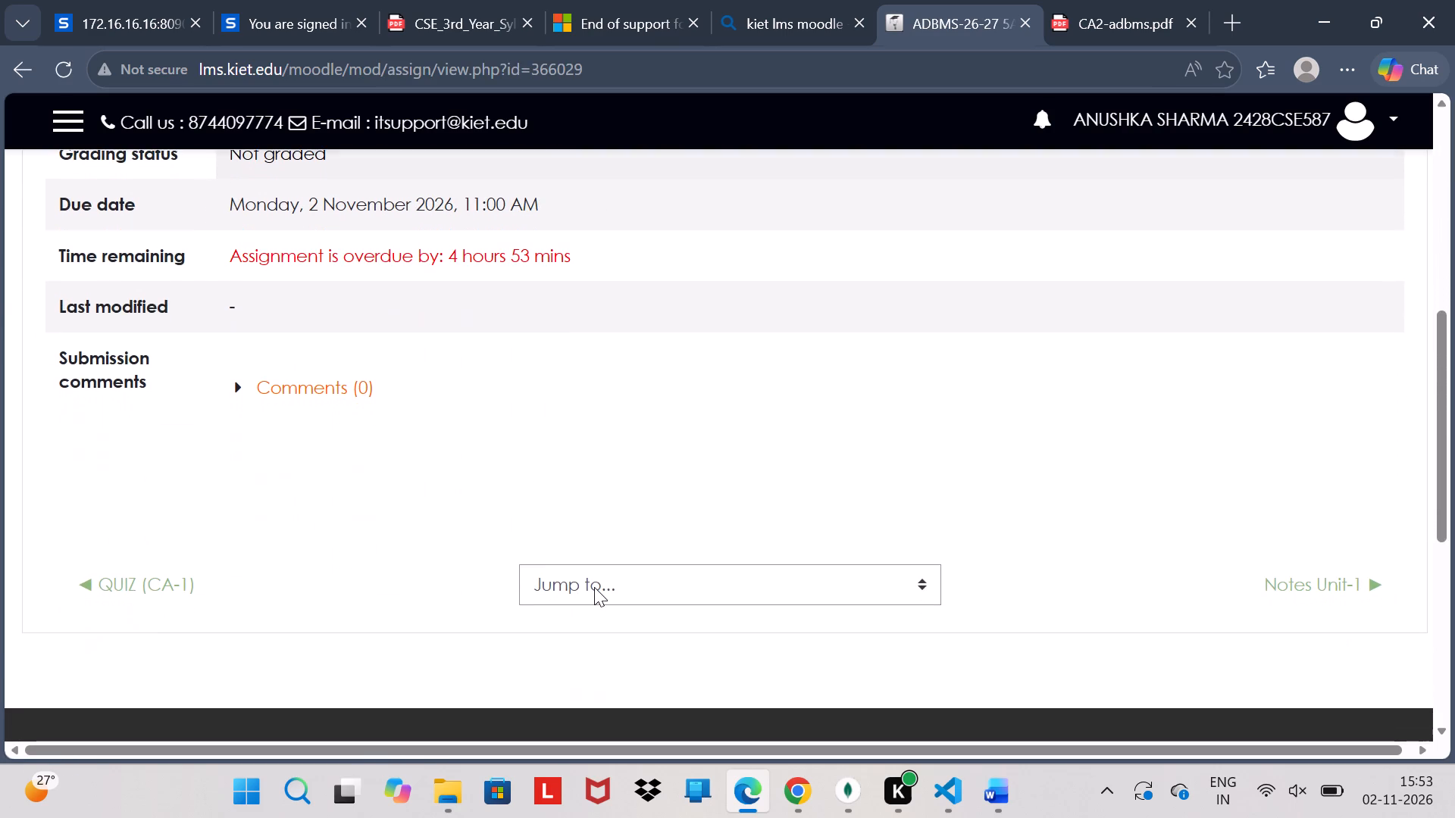
scroll(543, 345, up, 1)
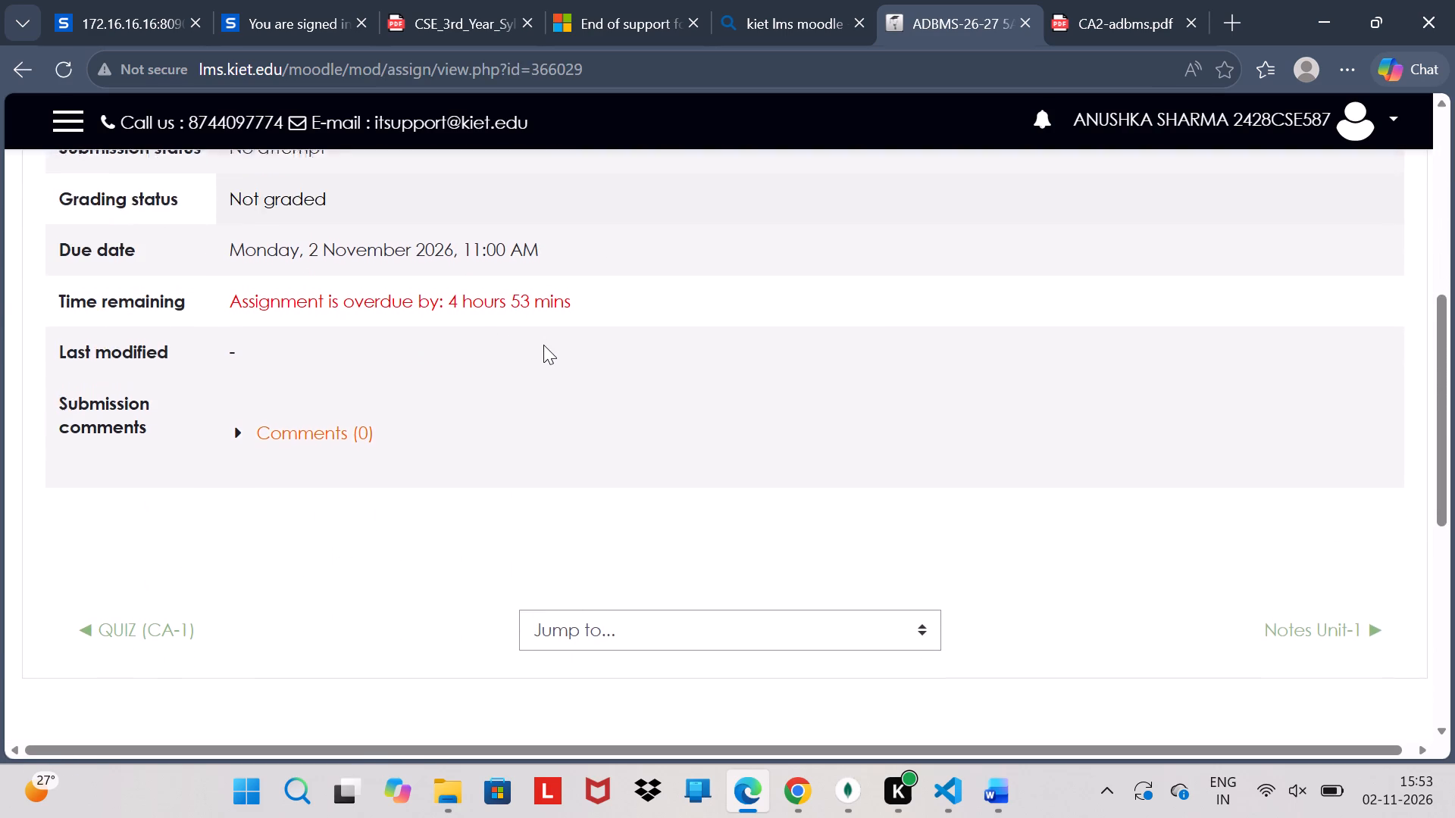
scroll(543, 345, up, 1)
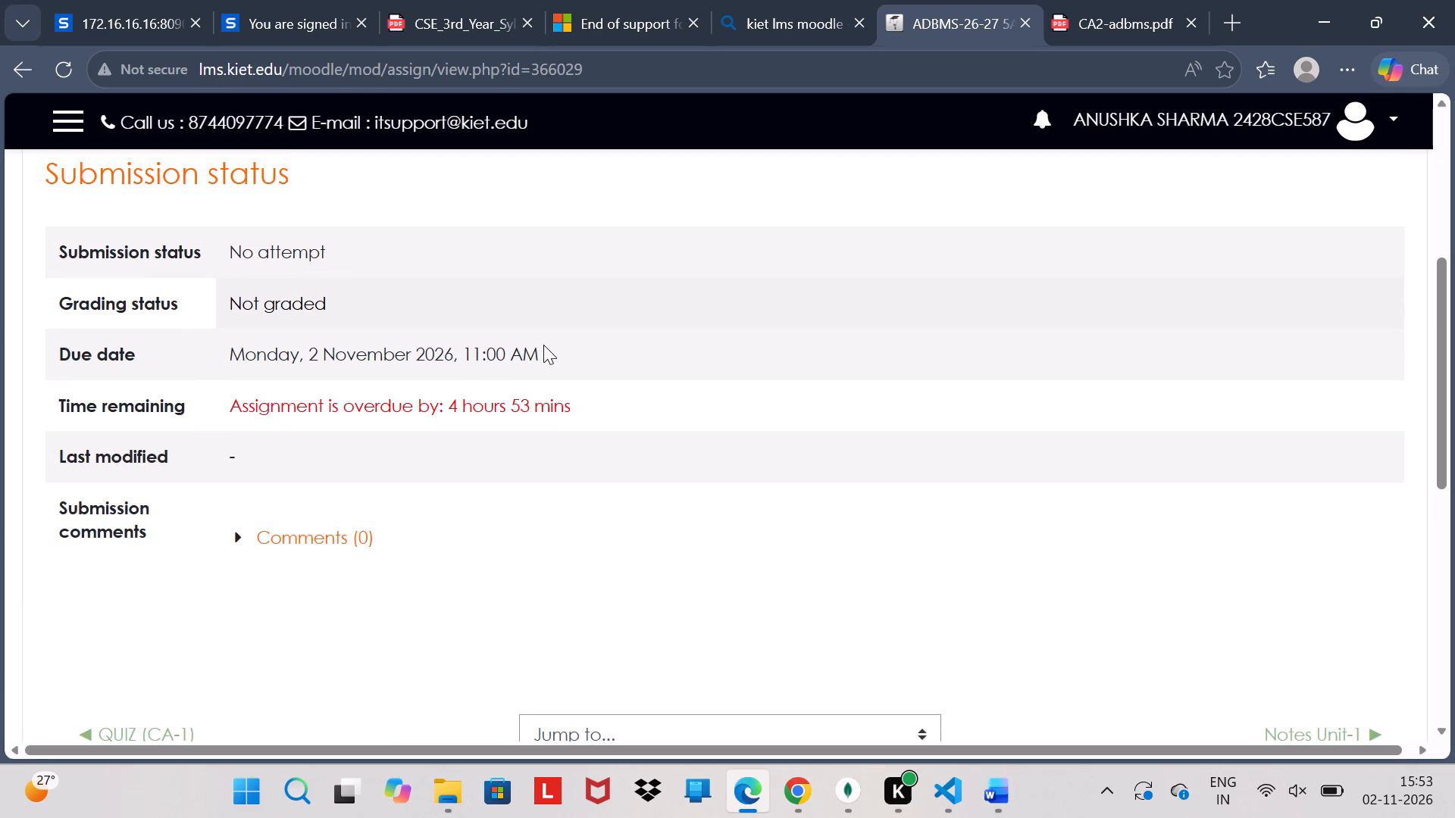
scroll(543, 345, up, 2)
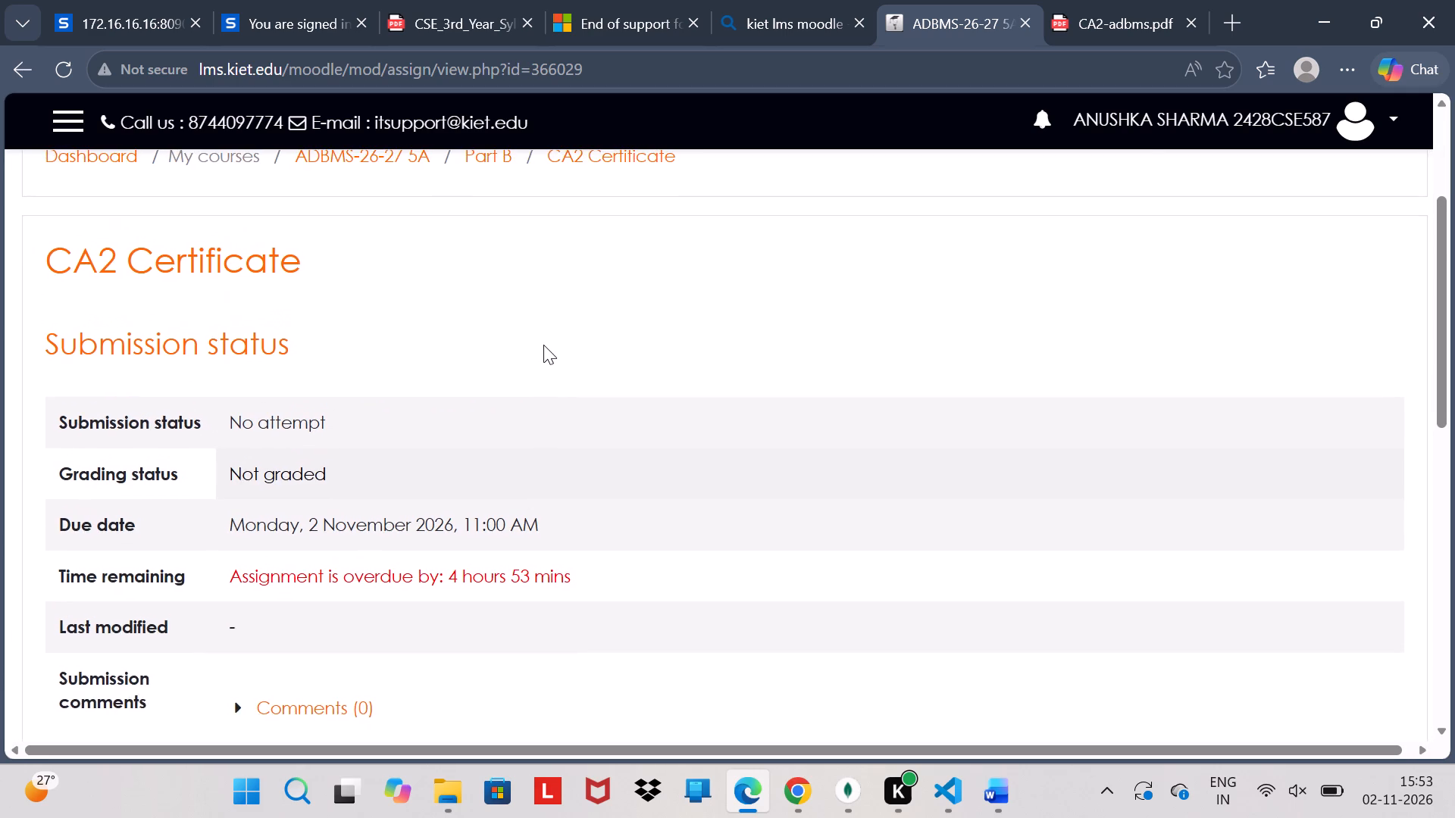
scroll(543, 345, up, 1)
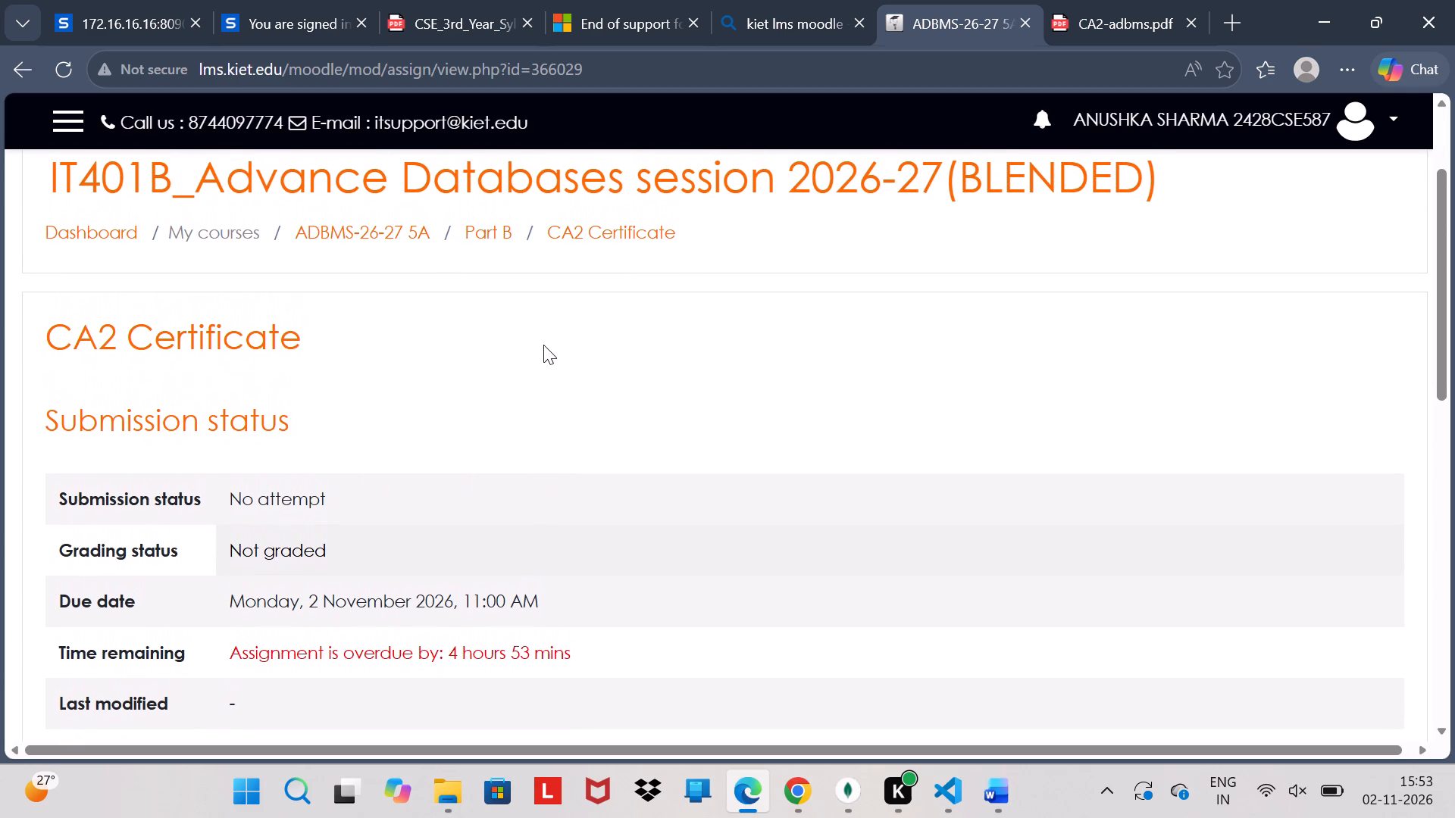
scroll(543, 345, down, 3)
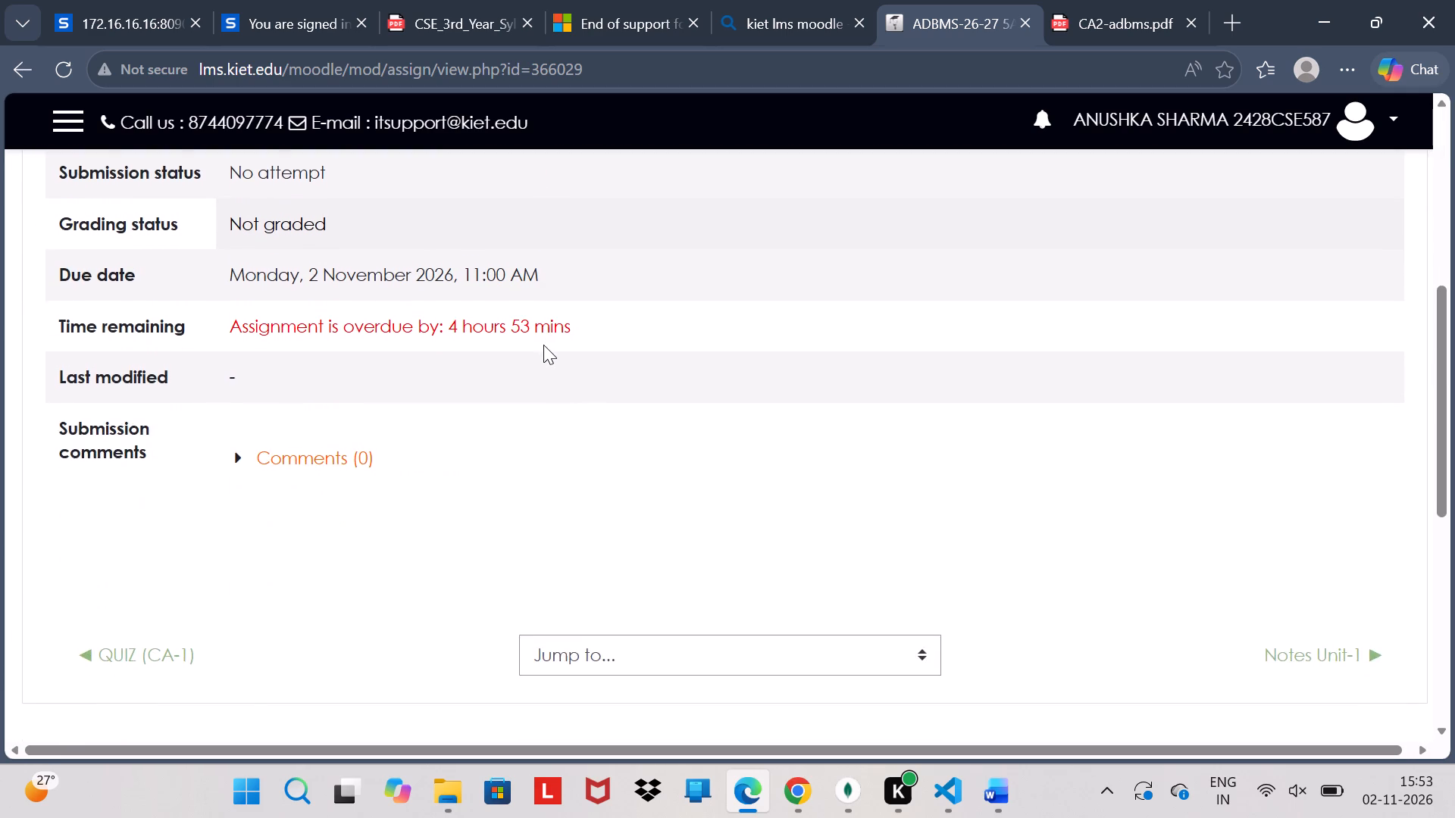
scroll(543, 345, down, 1)
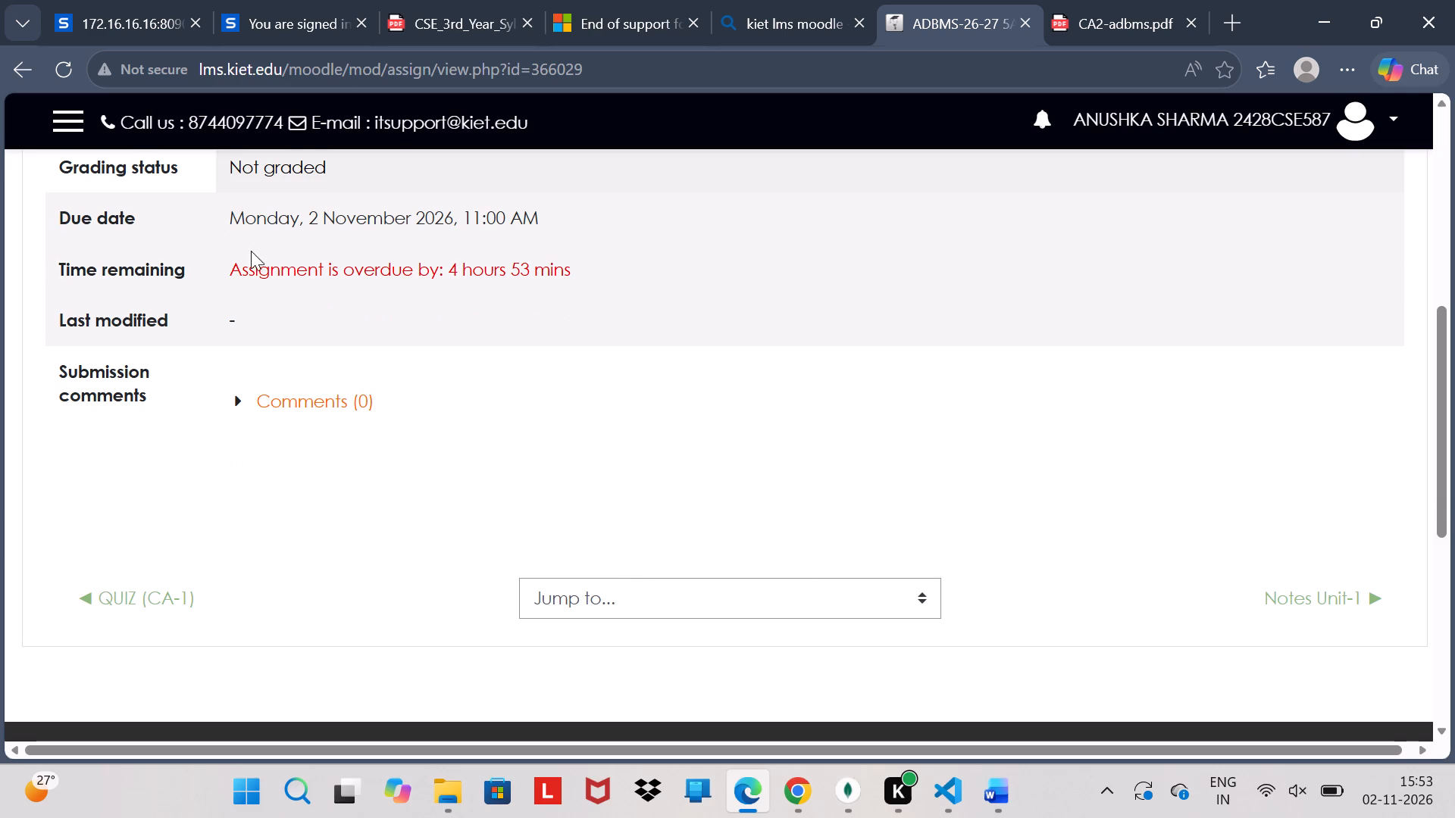
Go to Part B of the ADBMS-26-27 5A course and look through its activities and labs for the CA2 submission entry.
scroll(262, 267, up, 2)
click(502, 286)
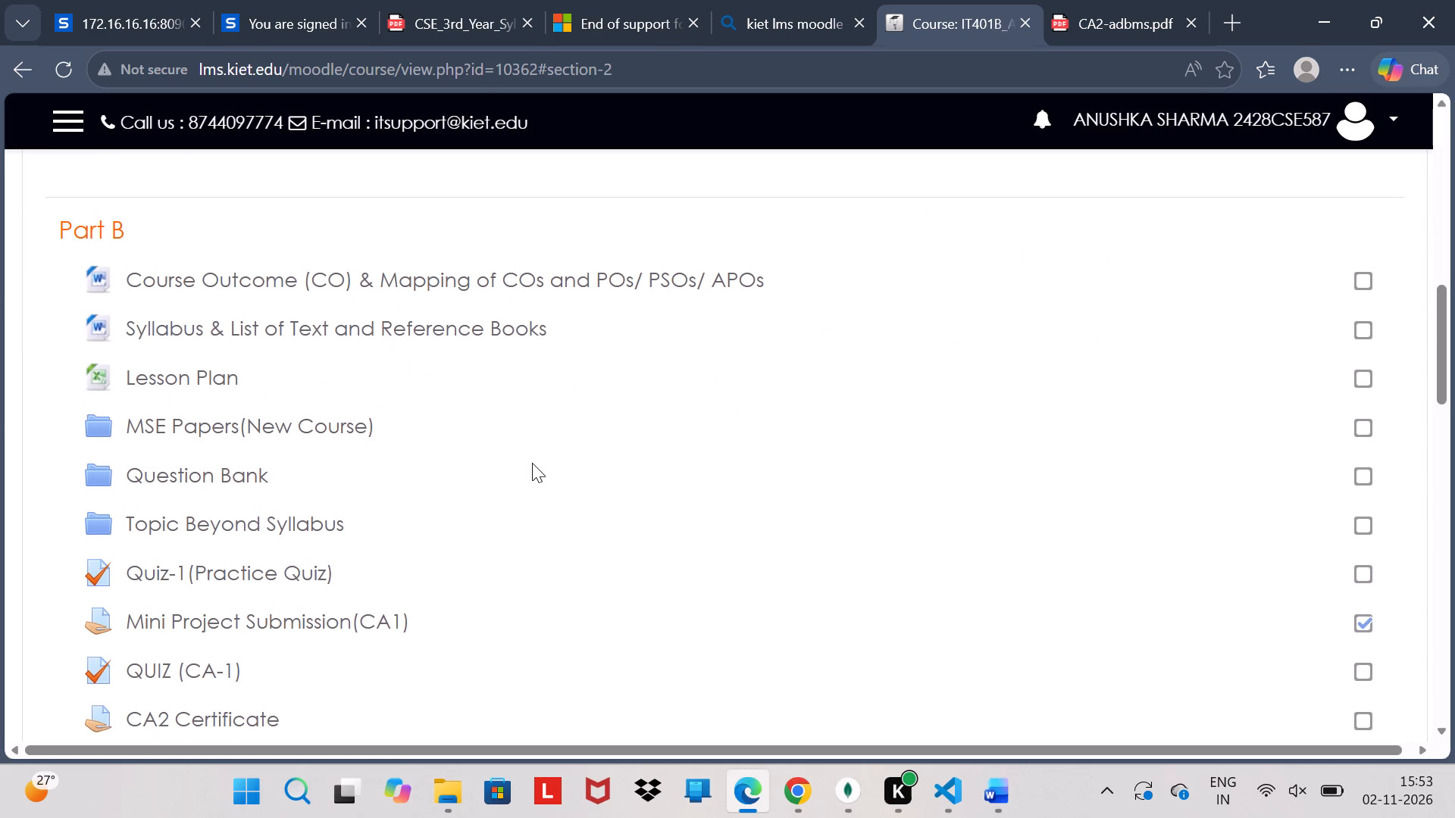
scroll(532, 463, down, 1)
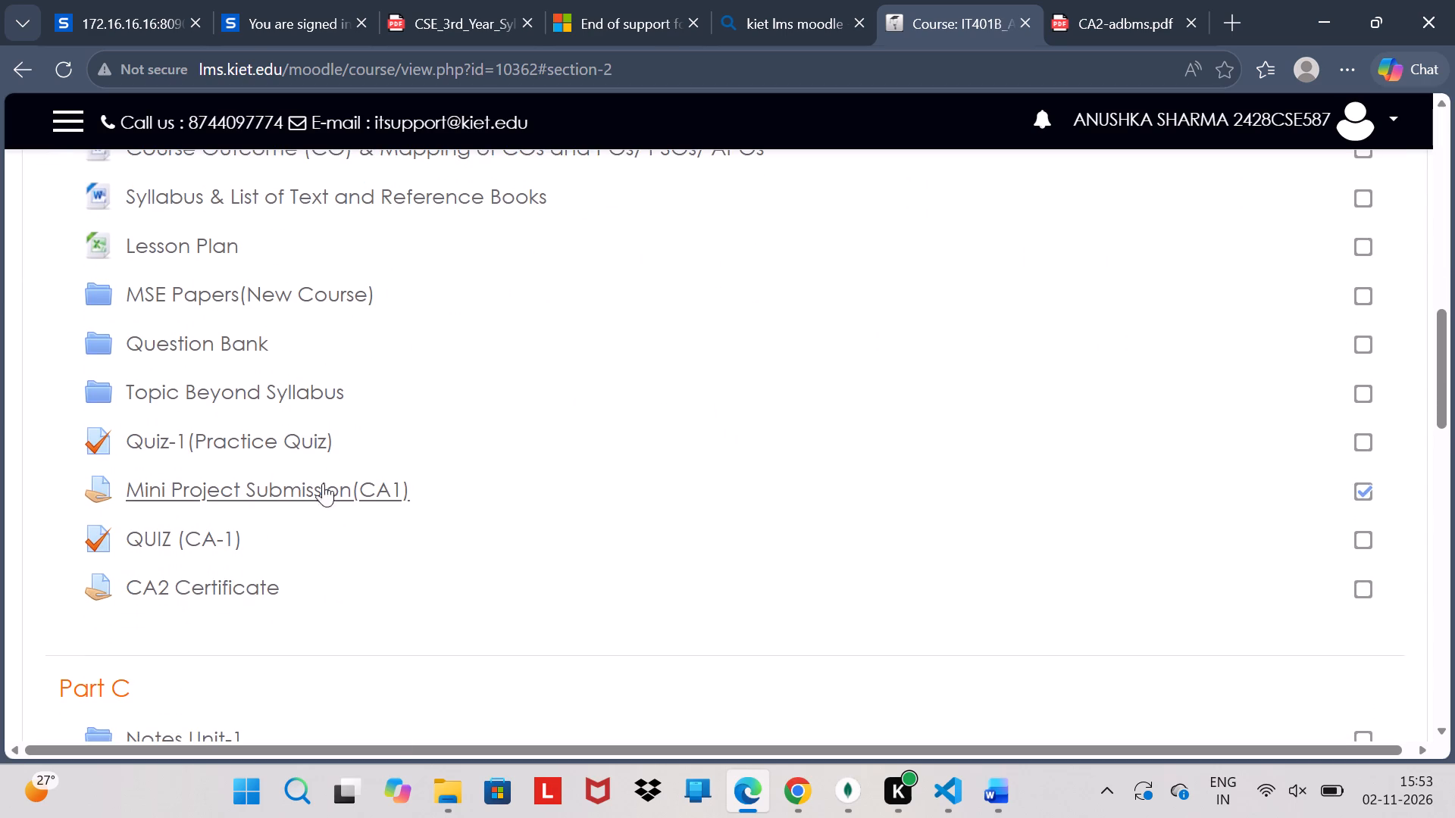
scroll(455, 491, down, 6)
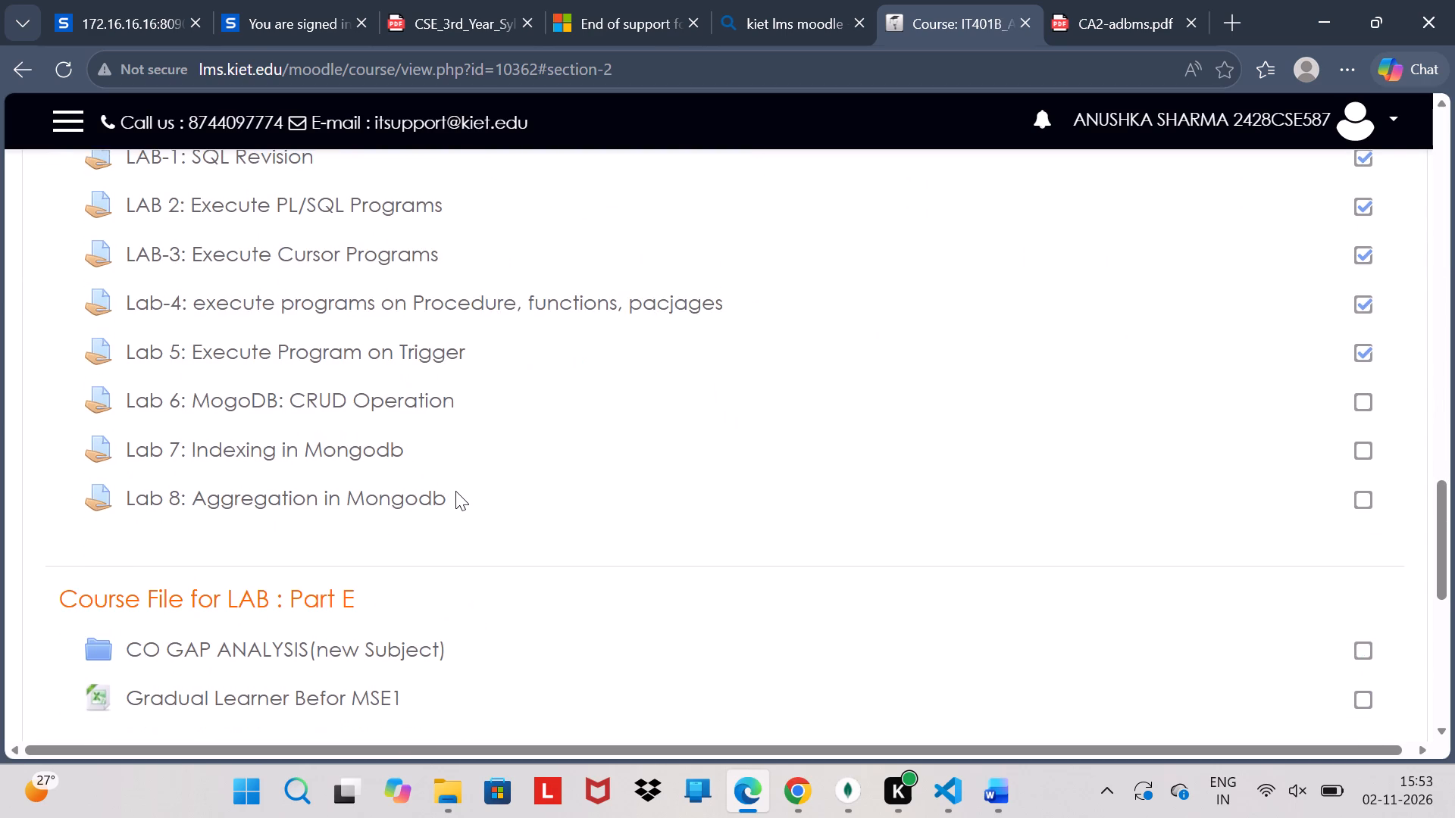
scroll(455, 491, down, 2)
scroll(455, 491, up, 2)
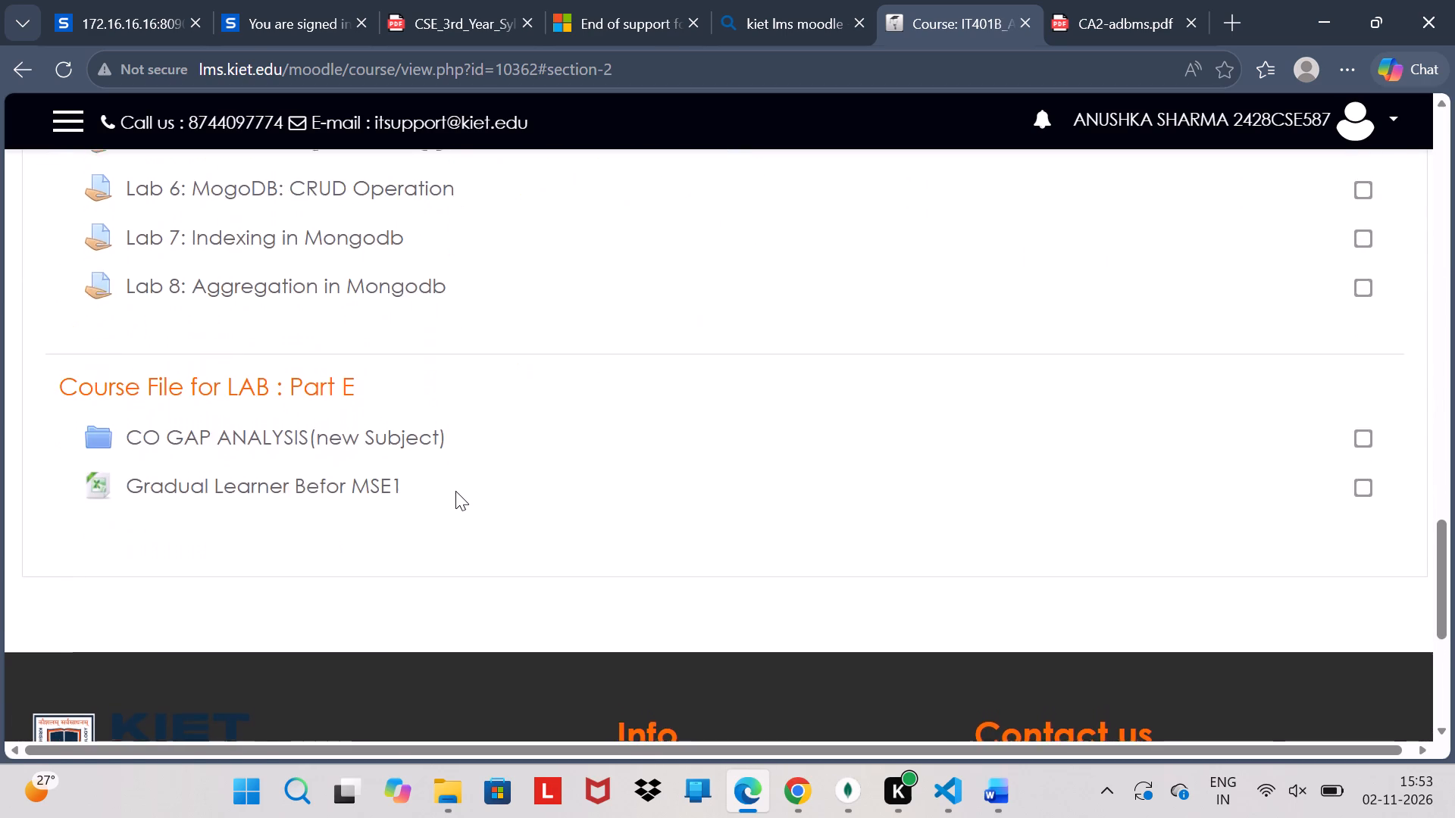
scroll(455, 491, up, 4)
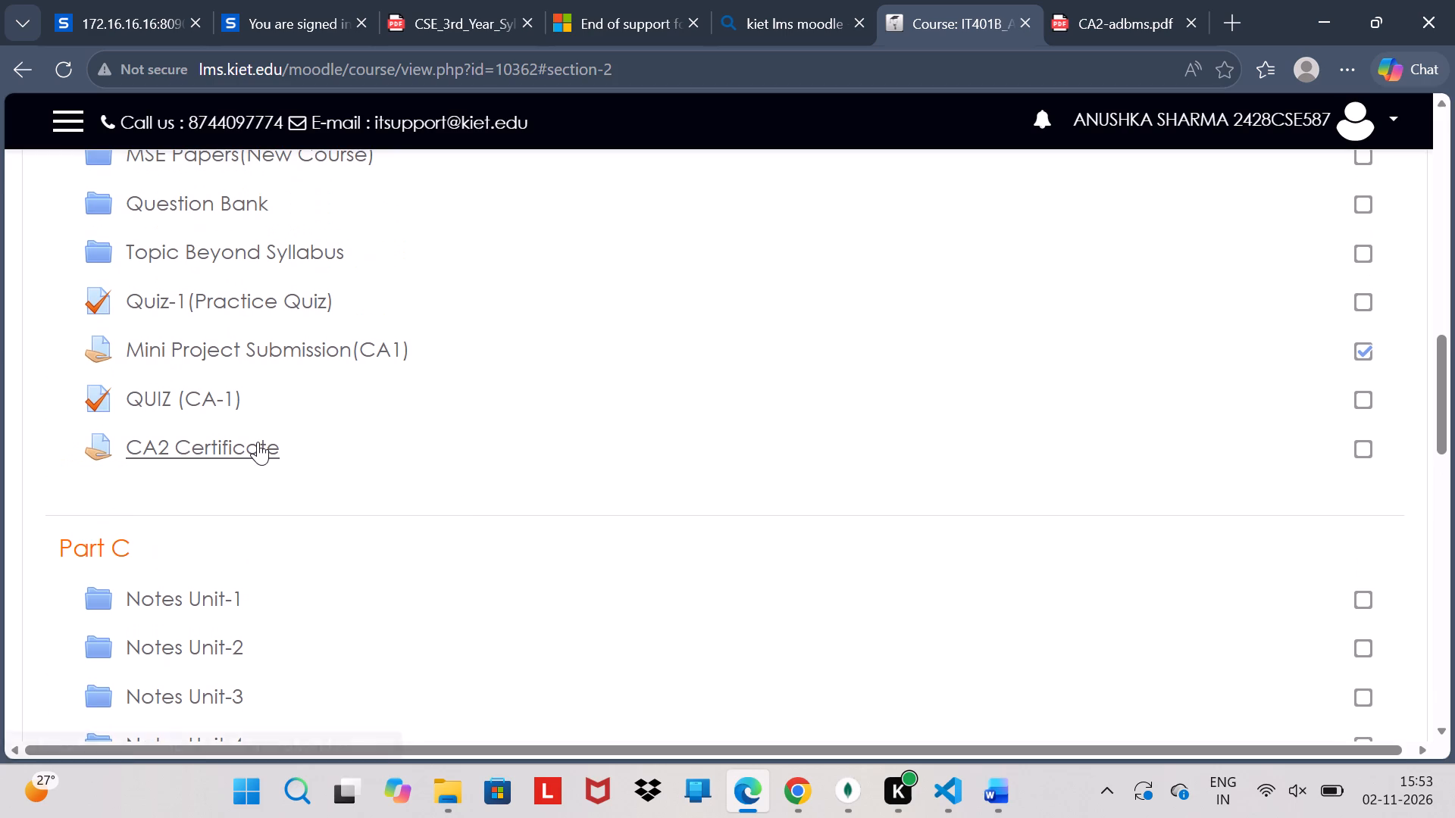
Open the CA2 Certificate assignment from Part B and recheck its submission status section for a submission option.
click(258, 442)
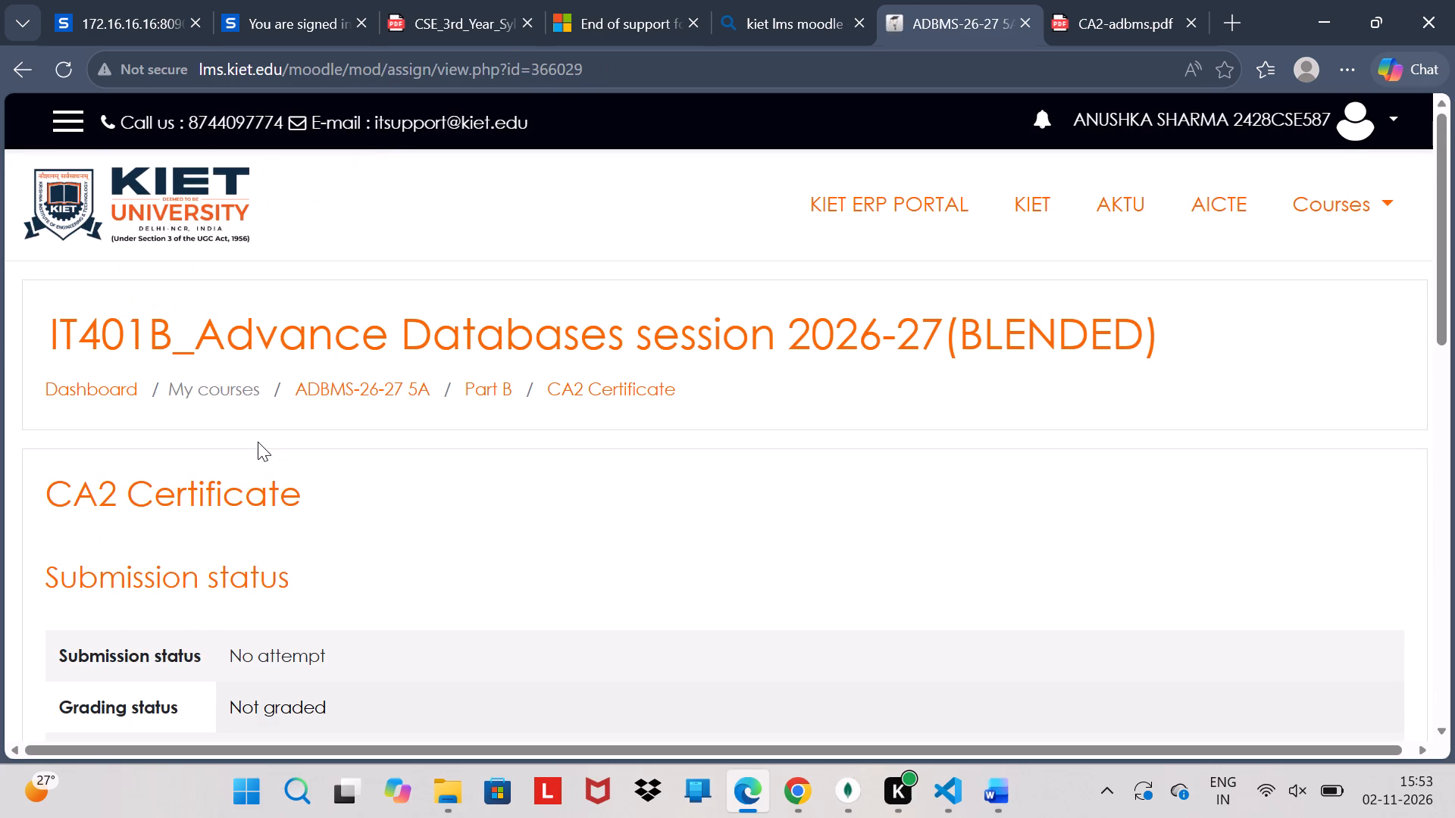
scroll(258, 442, down, 2)
scroll(696, 483, up, 1)
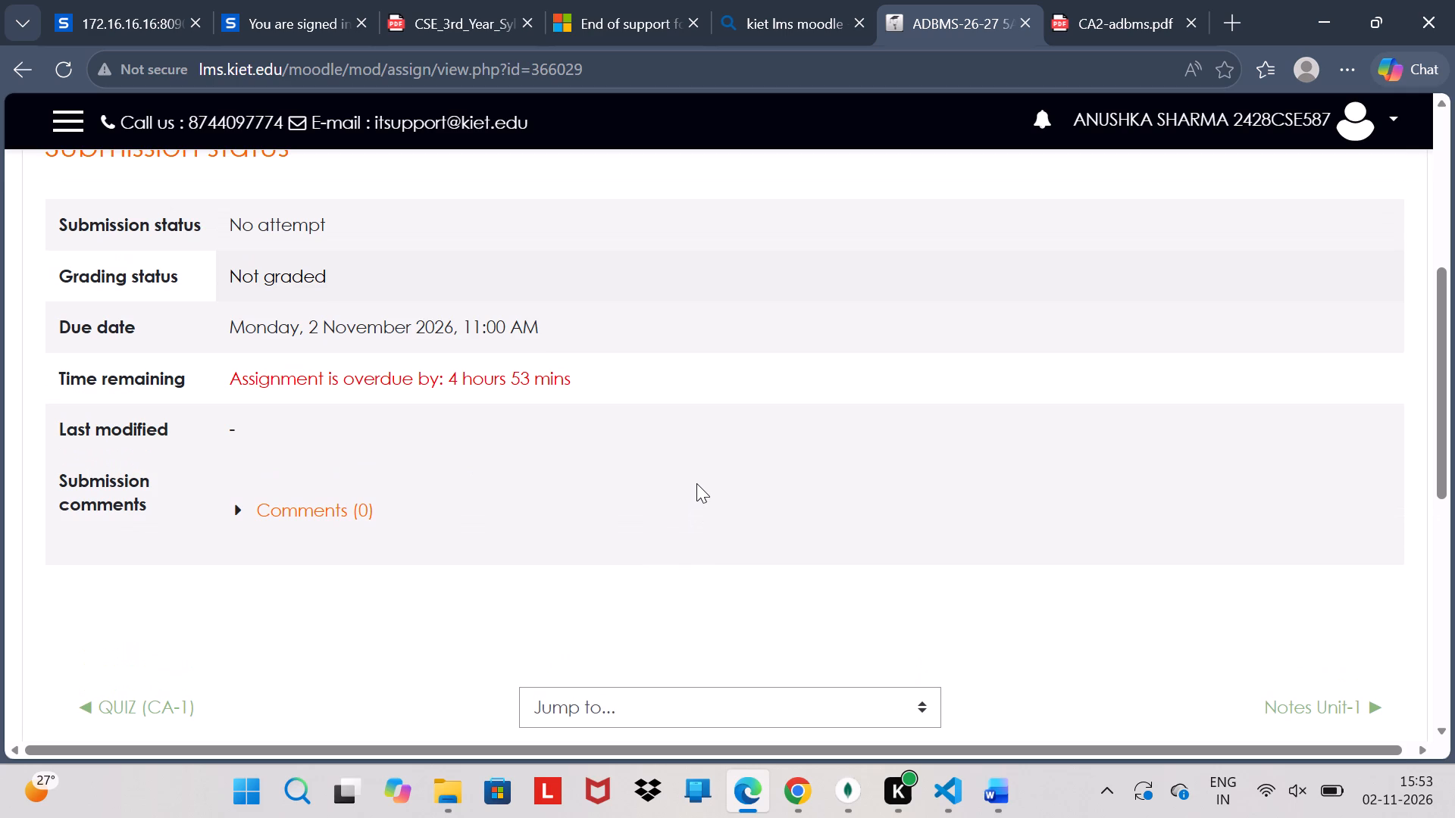
scroll(696, 483, up, 1)
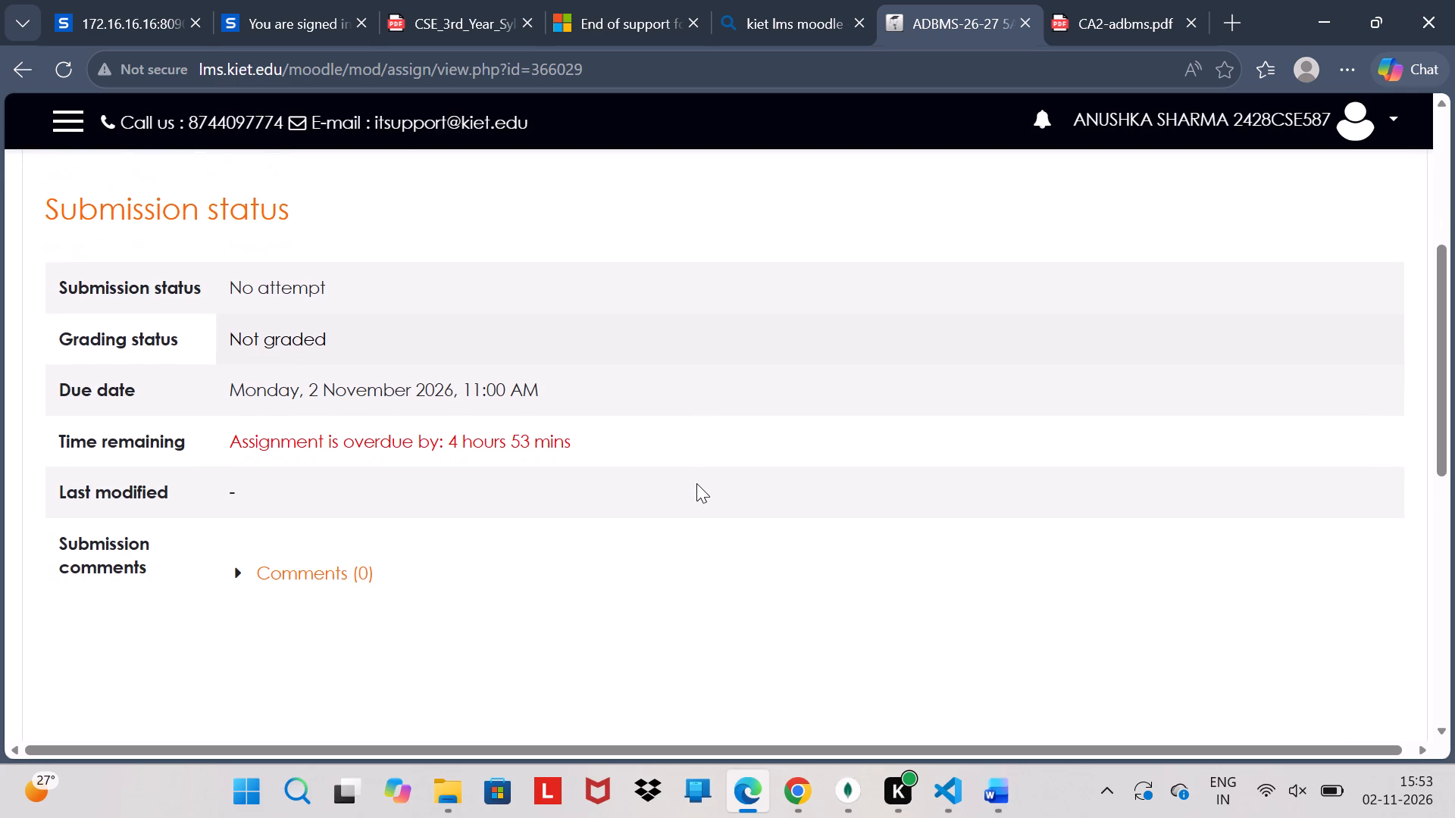
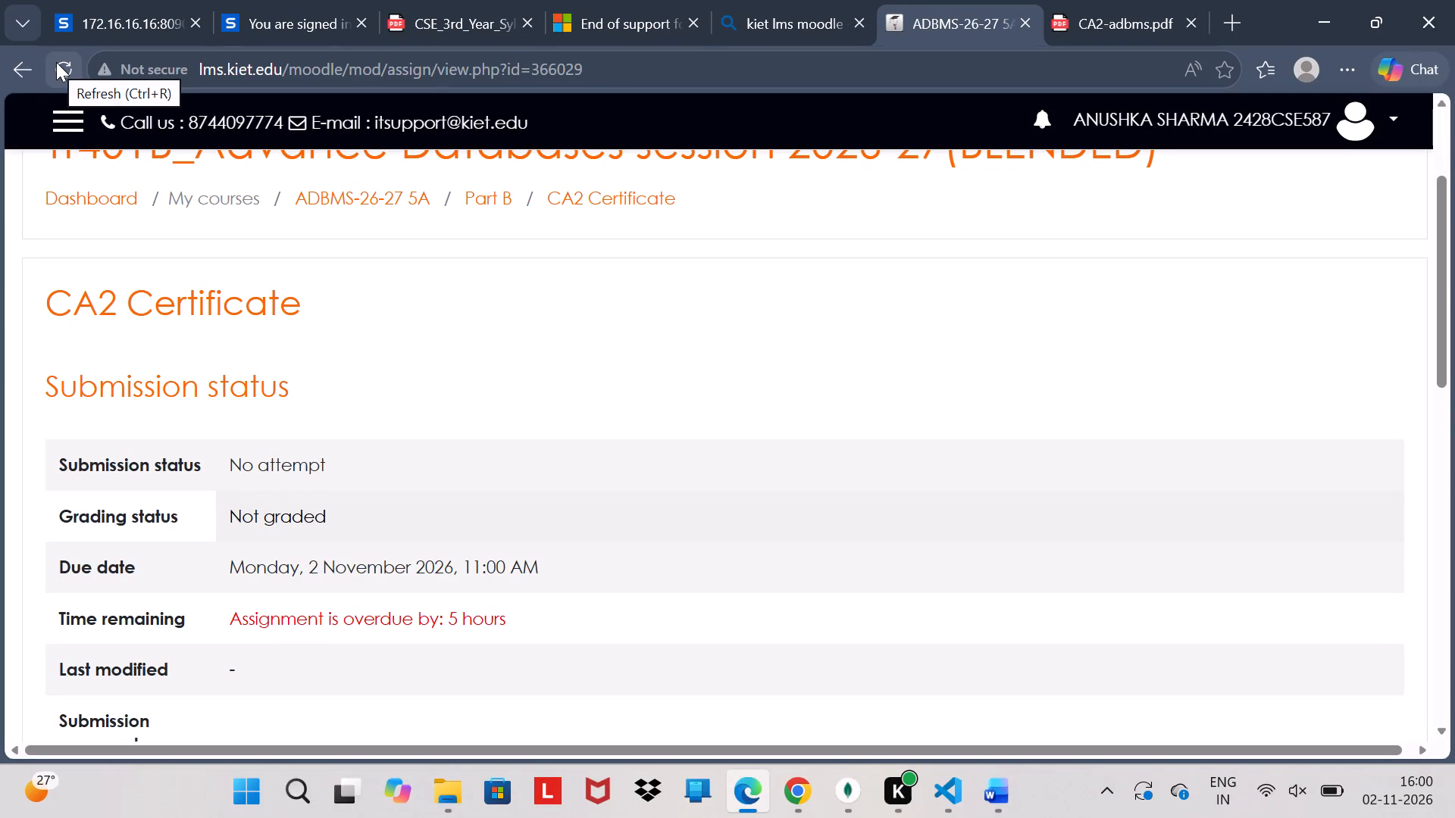
Start a new submission for the CA2 Certificate assignment and accept the statement that the submission is own work.
scroll(56, 62, down, 2)
scroll(619, 243, down, 2)
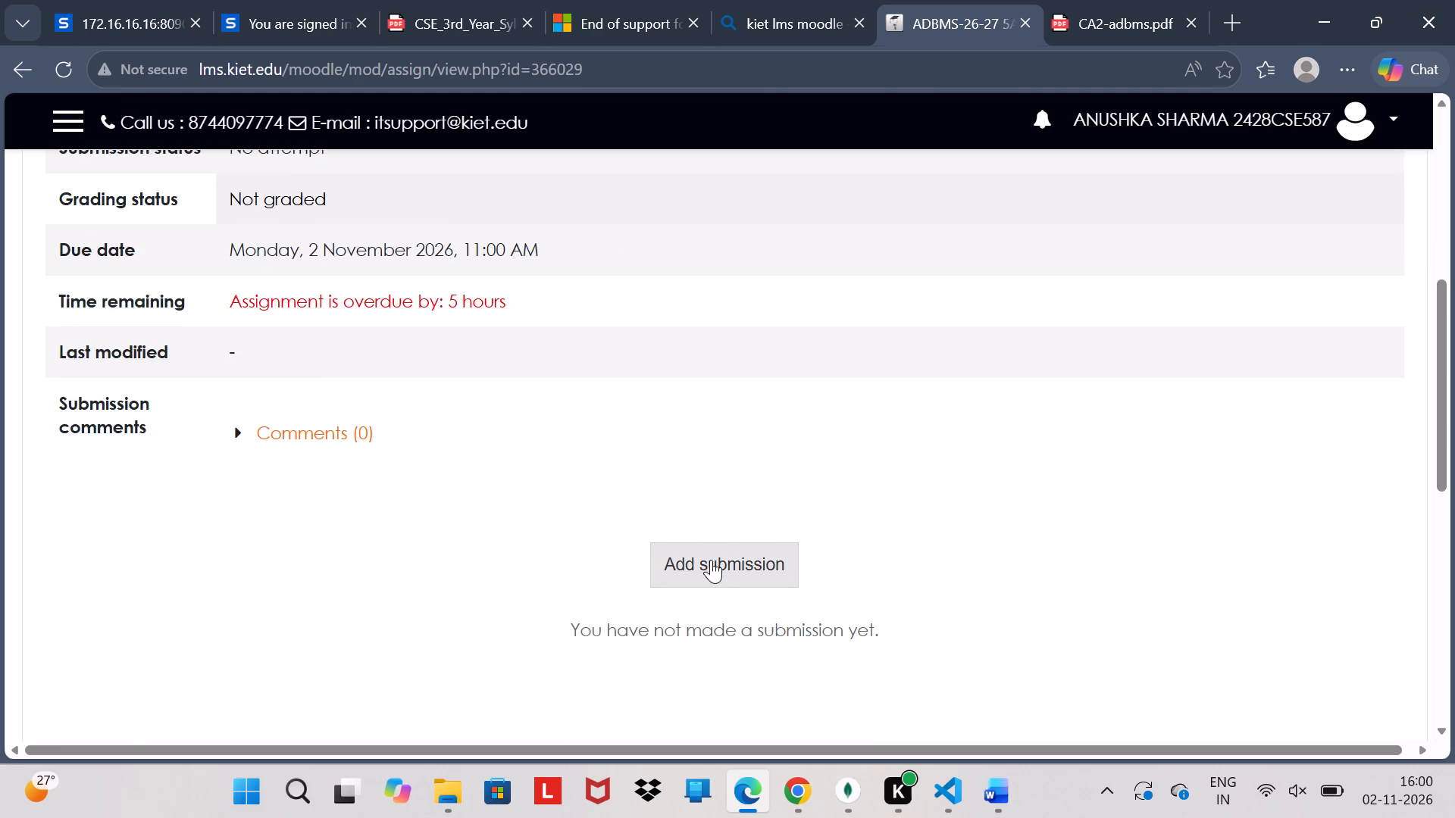
scroll(711, 567, up, 1)
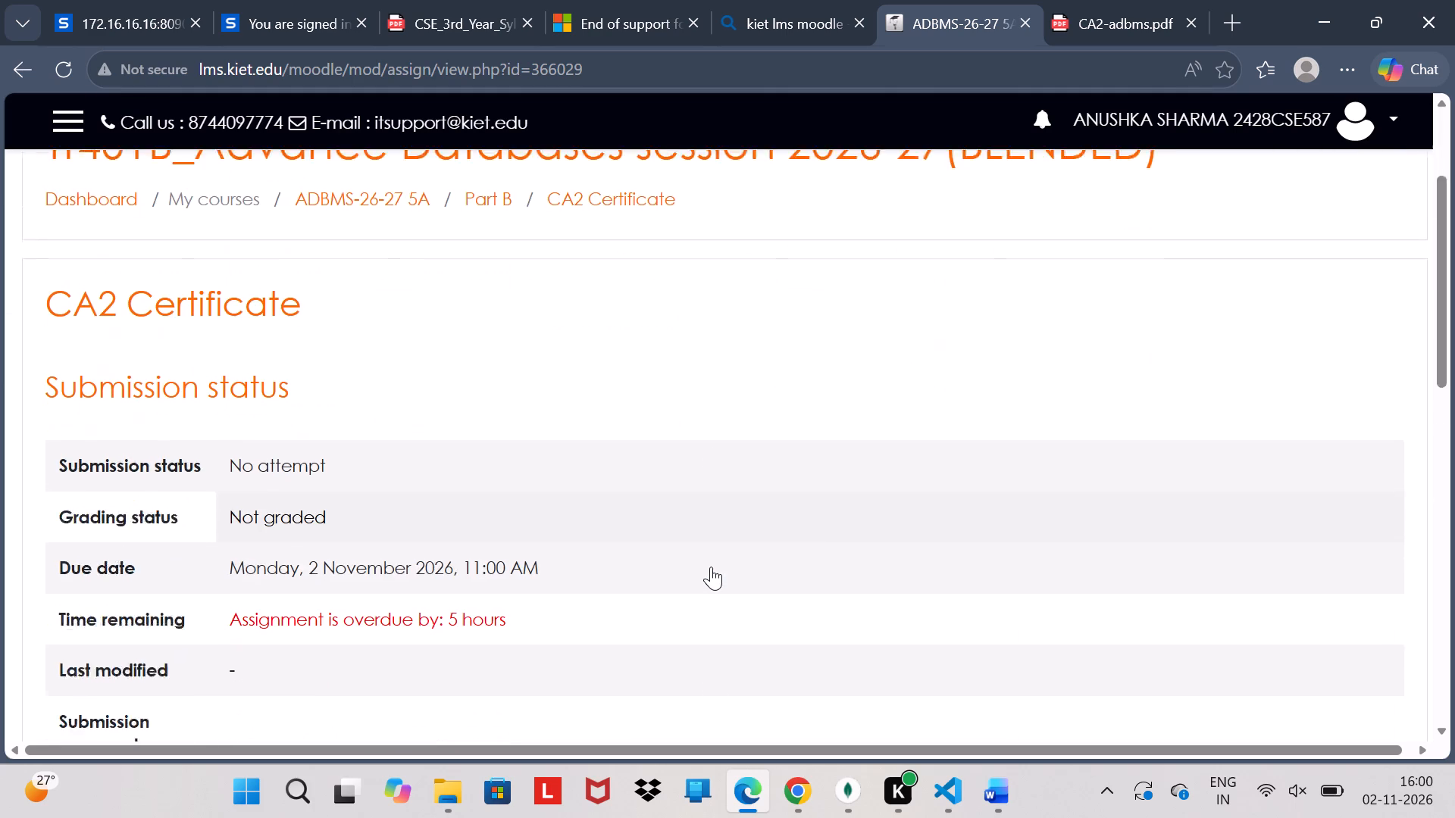
scroll(711, 567, up, 1)
scroll(781, 645, down, 1)
click(735, 564)
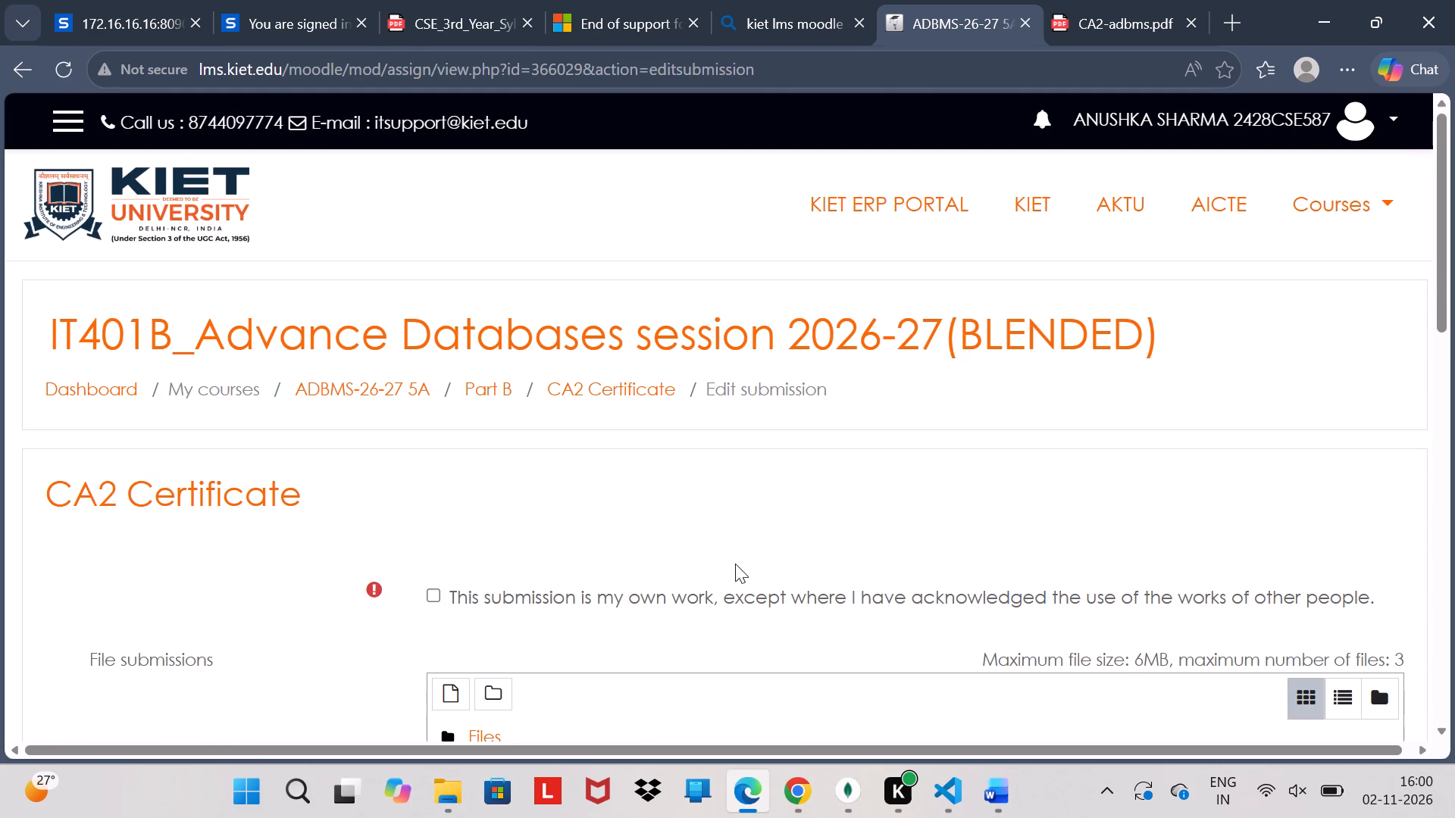
scroll(735, 564, down, 3)
click(430, 350)
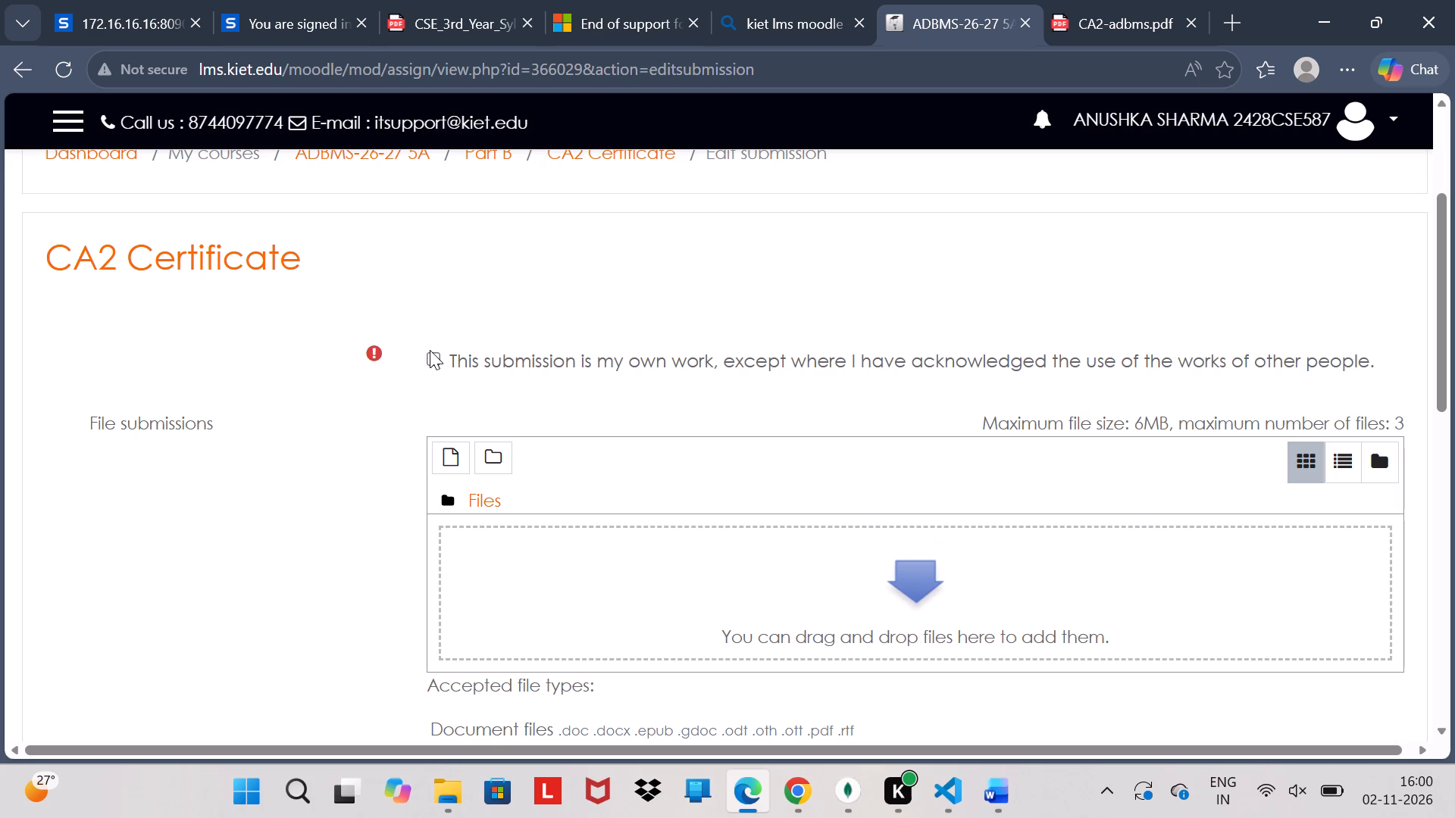
click(430, 354)
Upload CA2-adbms.pdf from the Downloads folder to the assignment's file submissions area.
click(784, 597)
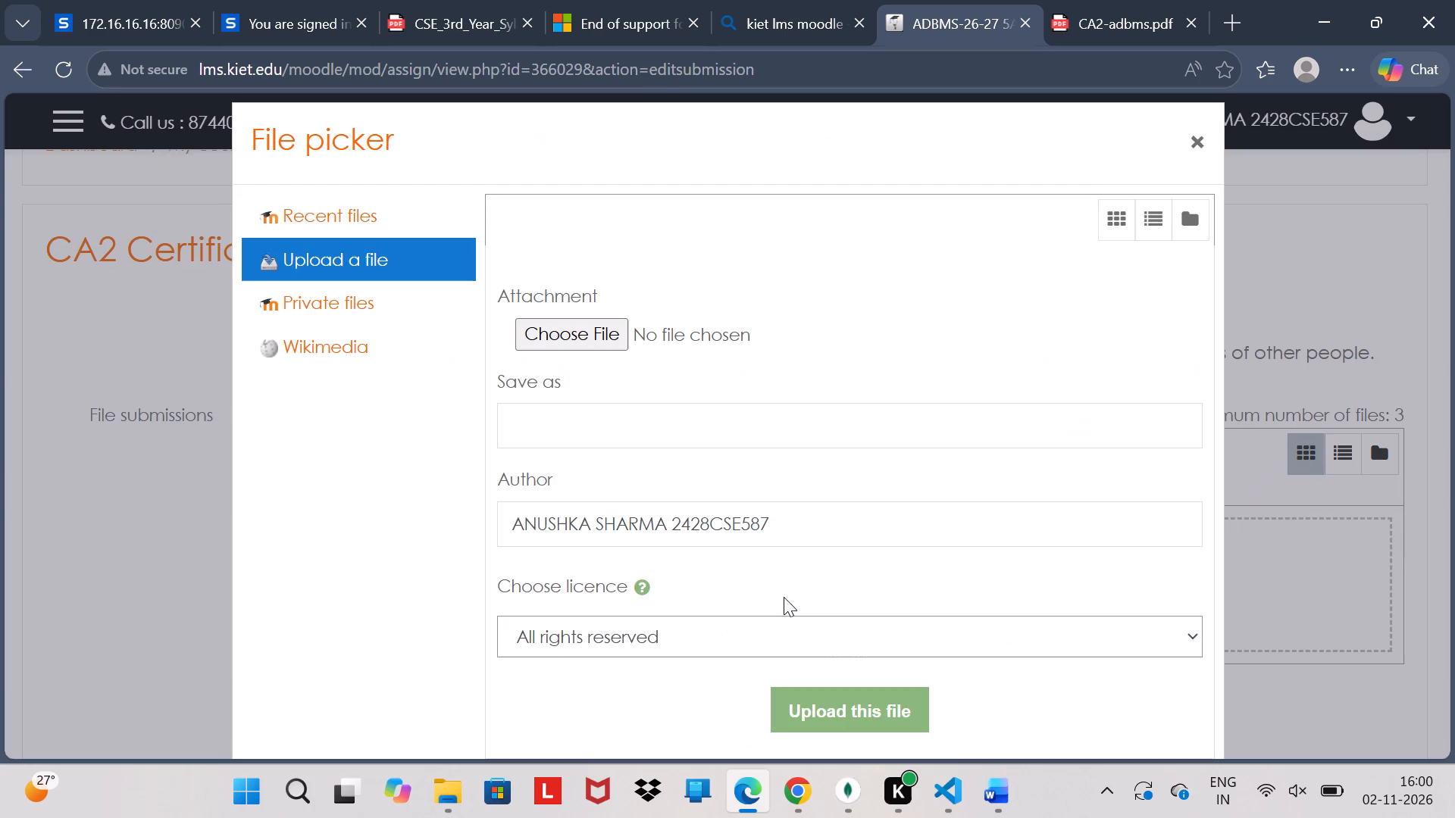
click(582, 337)
click(526, 373)
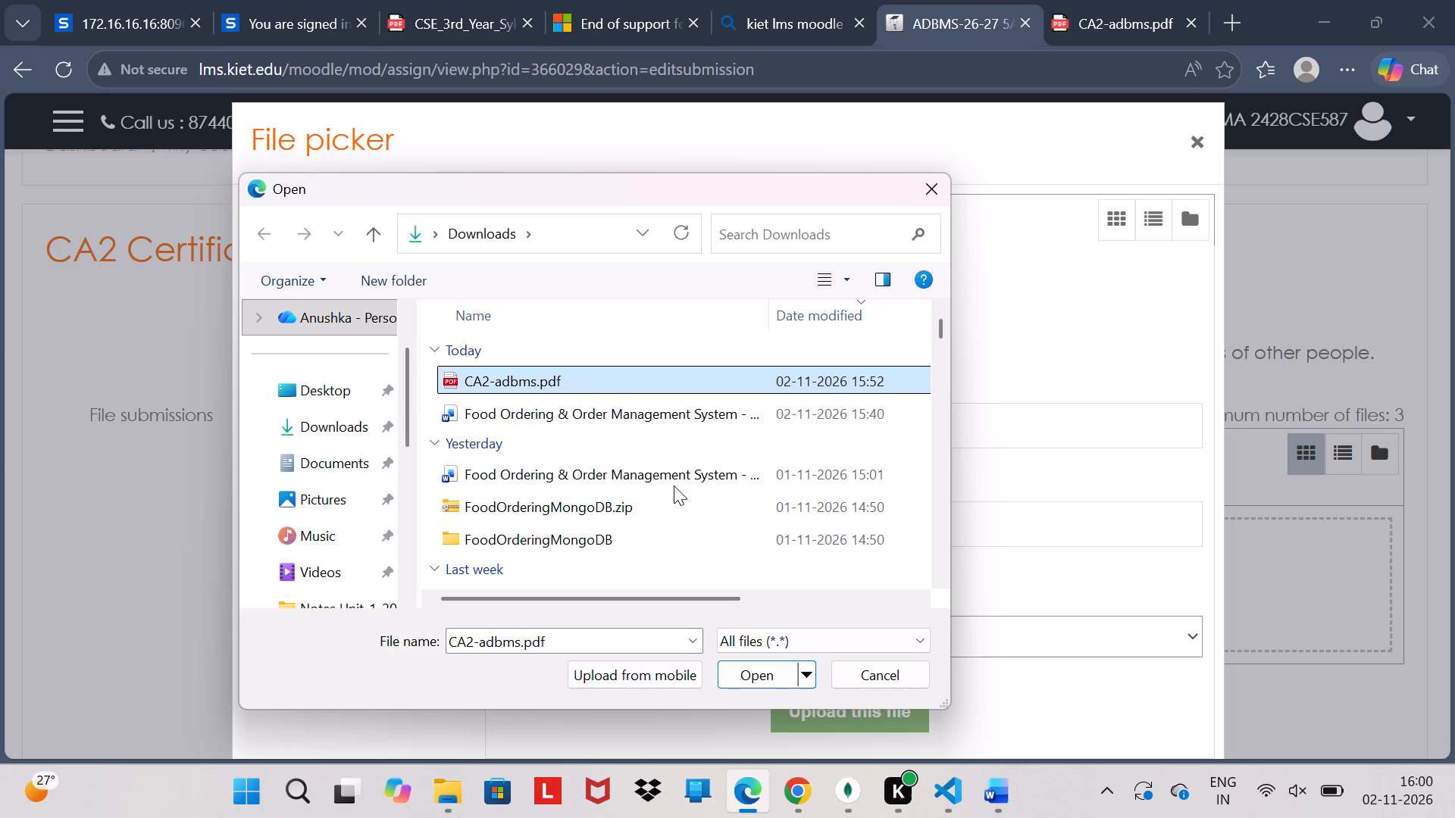
click(740, 682)
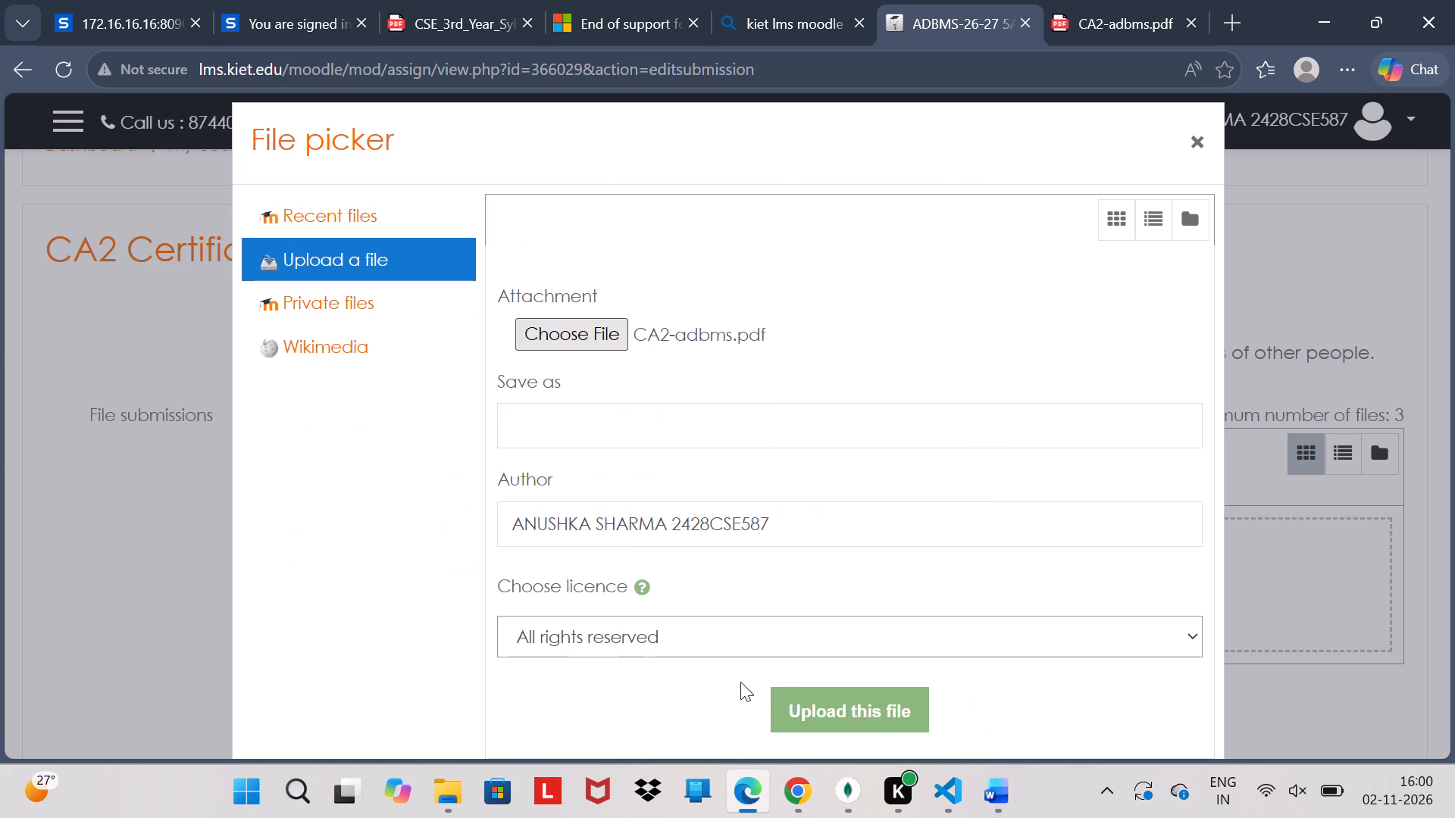
click(823, 692)
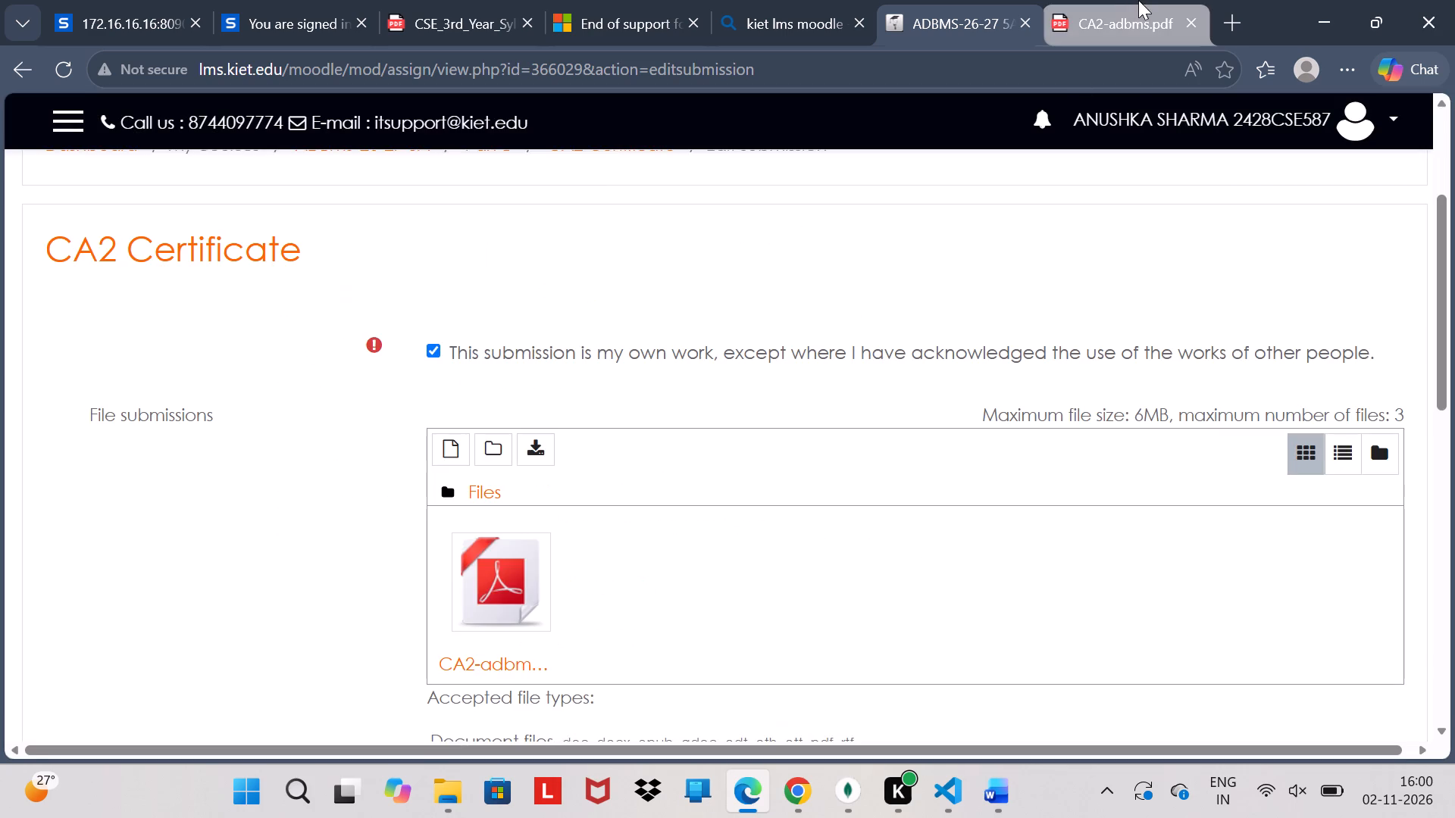
Review the CA2-adbms.pdf report from its title page to the conclusion, examining the sections, code and screenshots.
click(1138, 0)
scroll(709, 241, up, 20)
scroll(709, 241, up, 5)
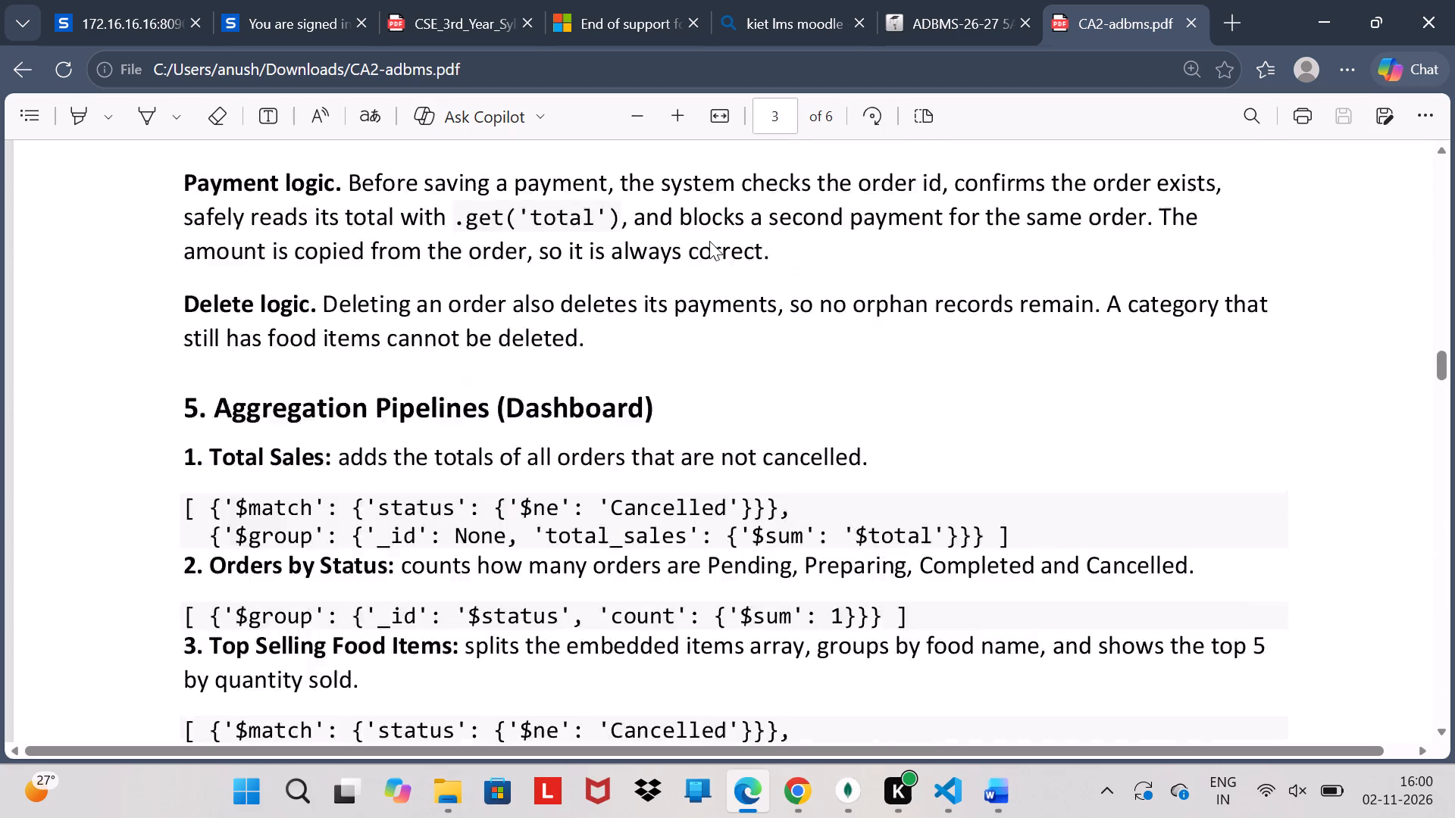
scroll(709, 241, up, 5)
scroll(709, 241, up, 16)
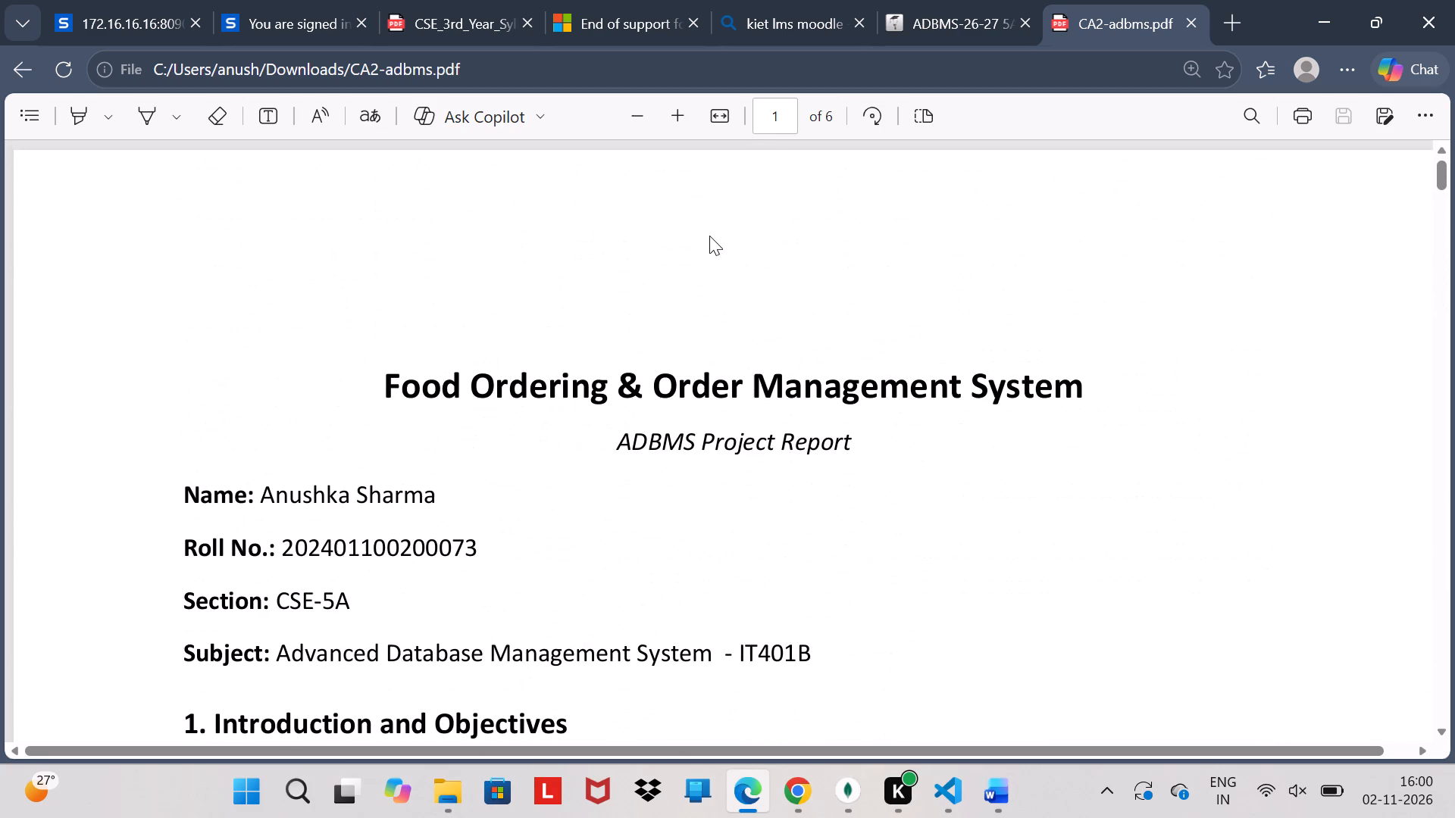
scroll(674, 423, down, 2)
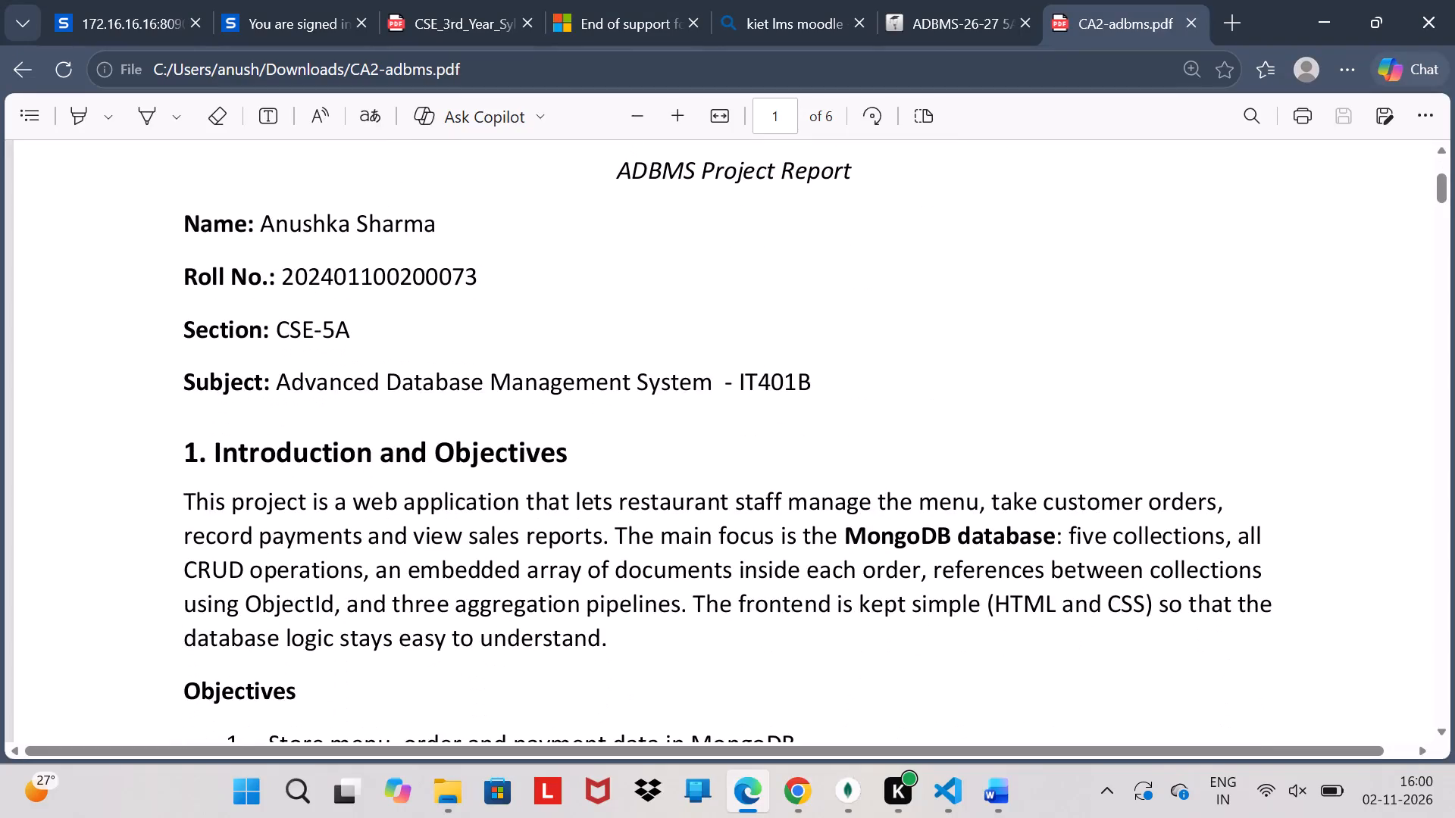
scroll(674, 423, down, 7)
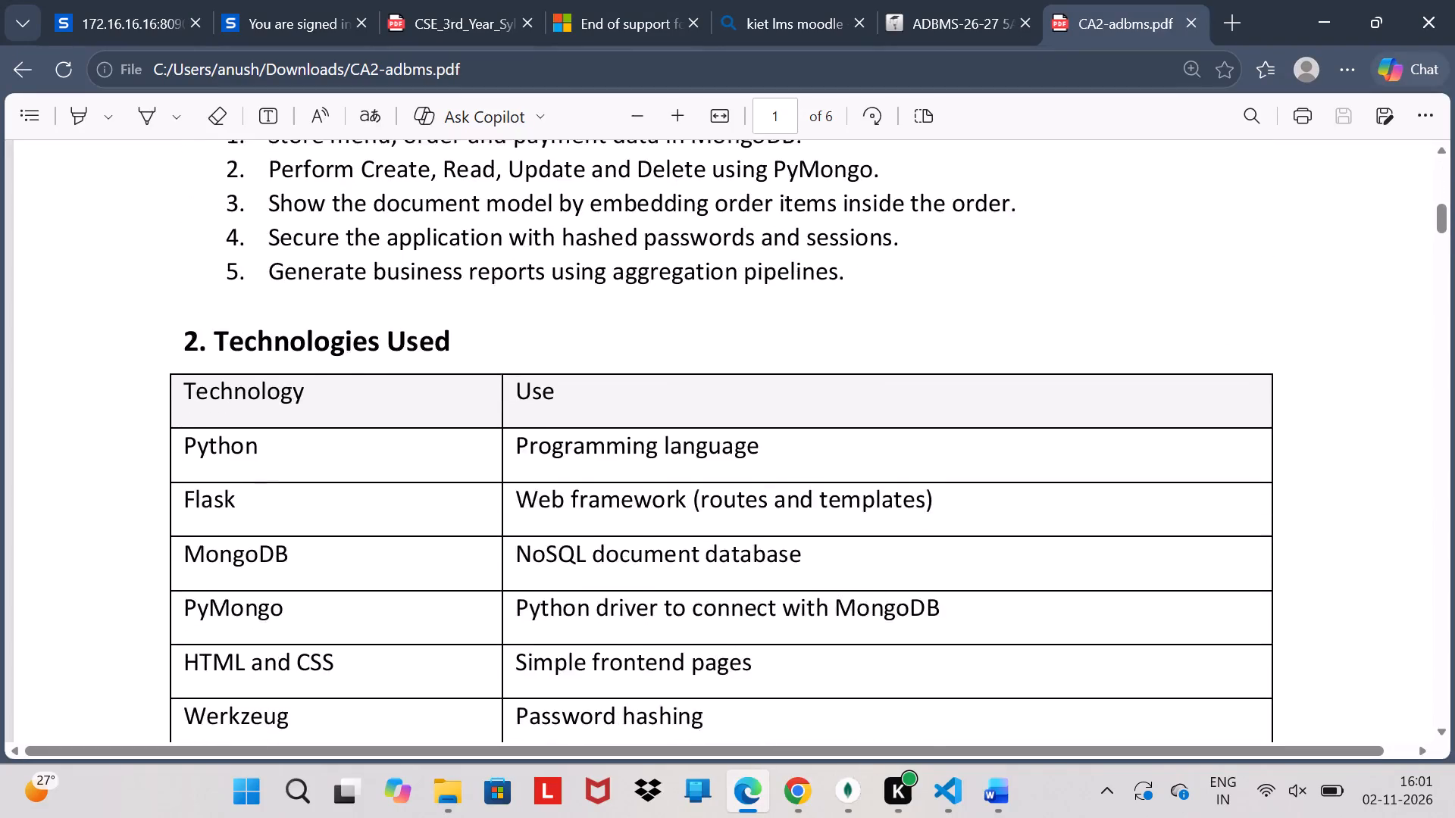
scroll(674, 423, down, 6)
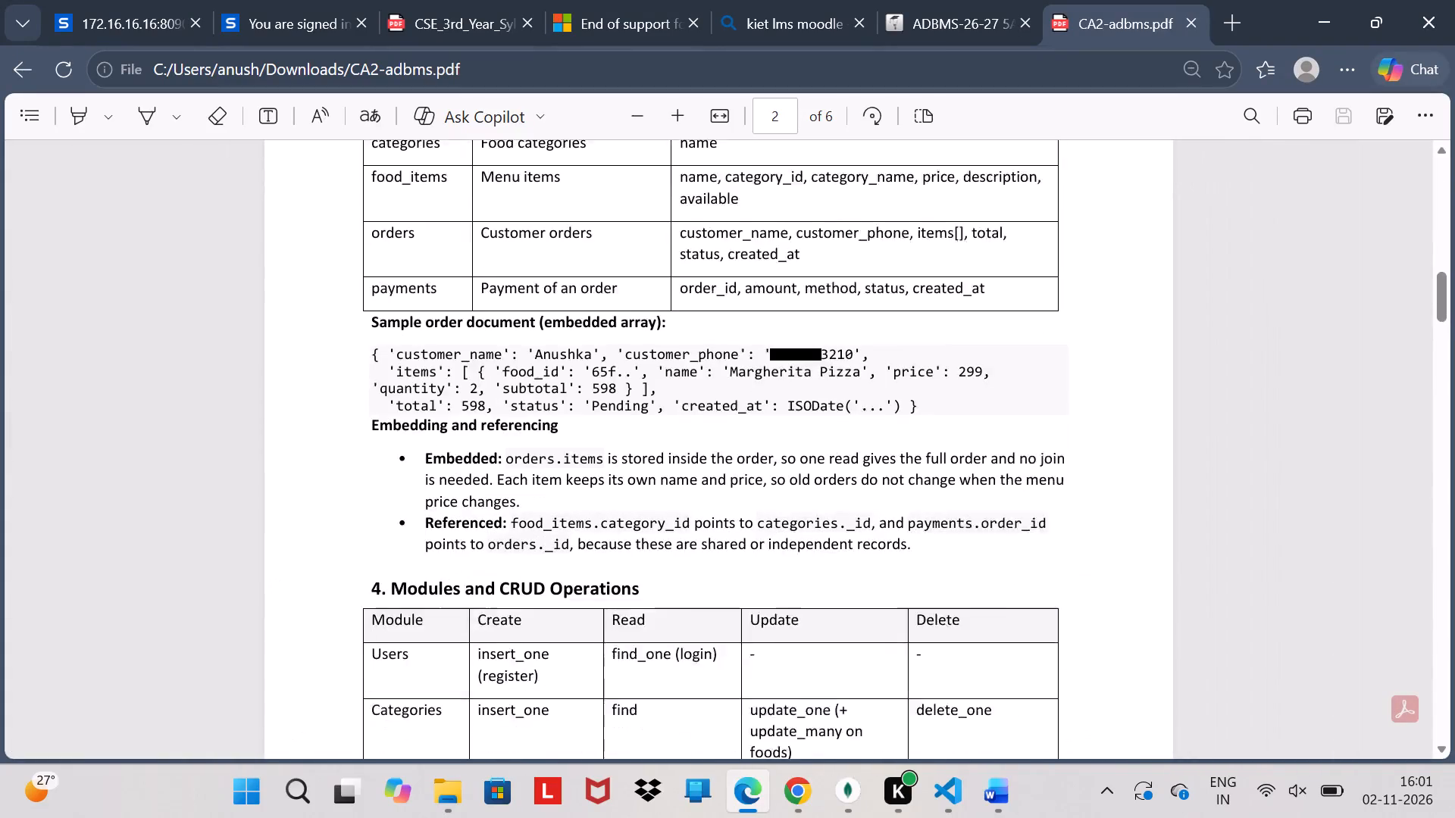
scroll(674, 423, down, 9)
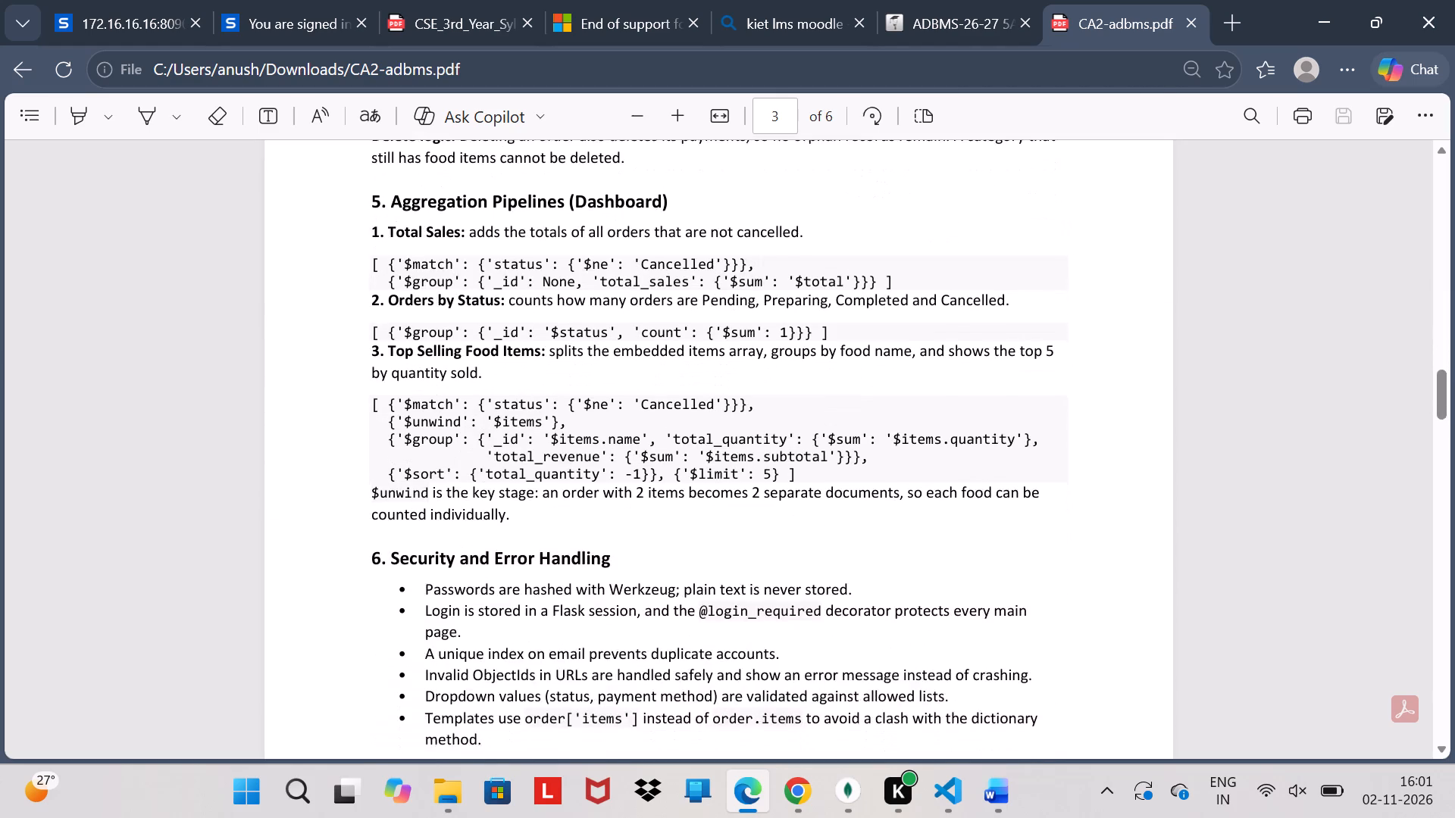
scroll(674, 423, down, 9)
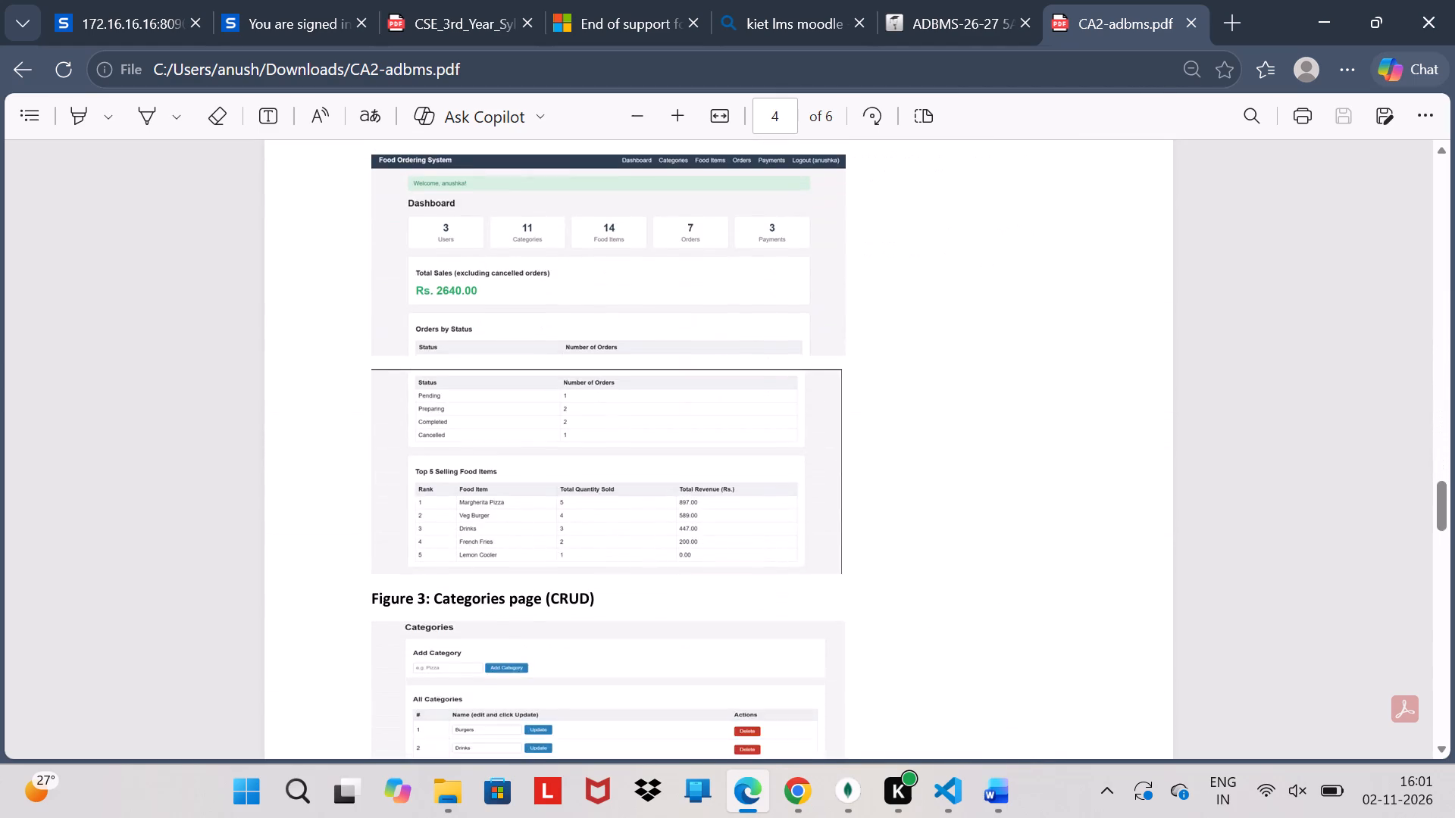
scroll(674, 423, down, 8)
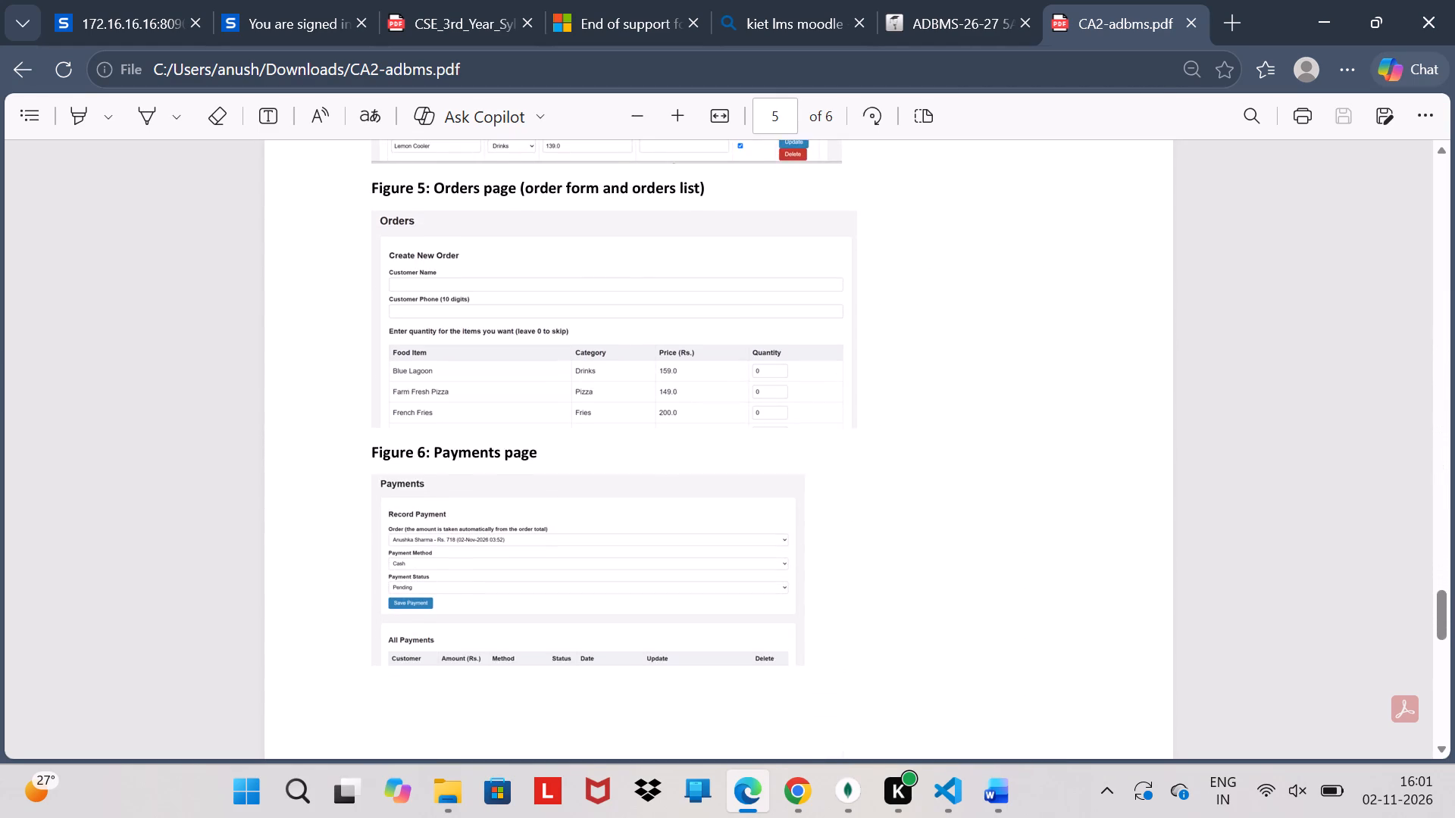
scroll(674, 423, down, 6)
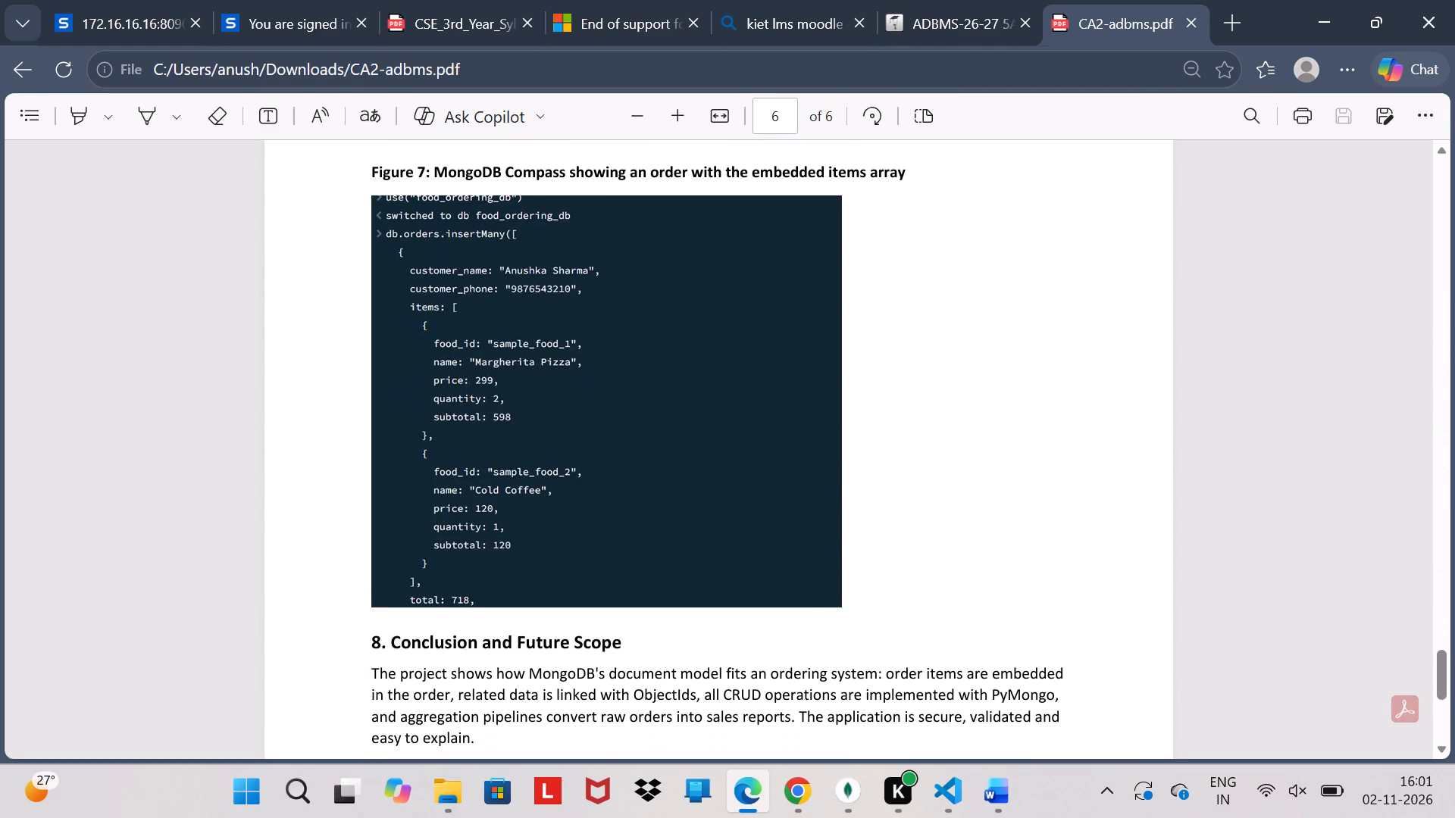
scroll(674, 423, down, 5)
drag(413, 0, 717, 0)
Return to the CA2 Certificate submission form and save the submission with the uploaded PDF.
click(942, 0)
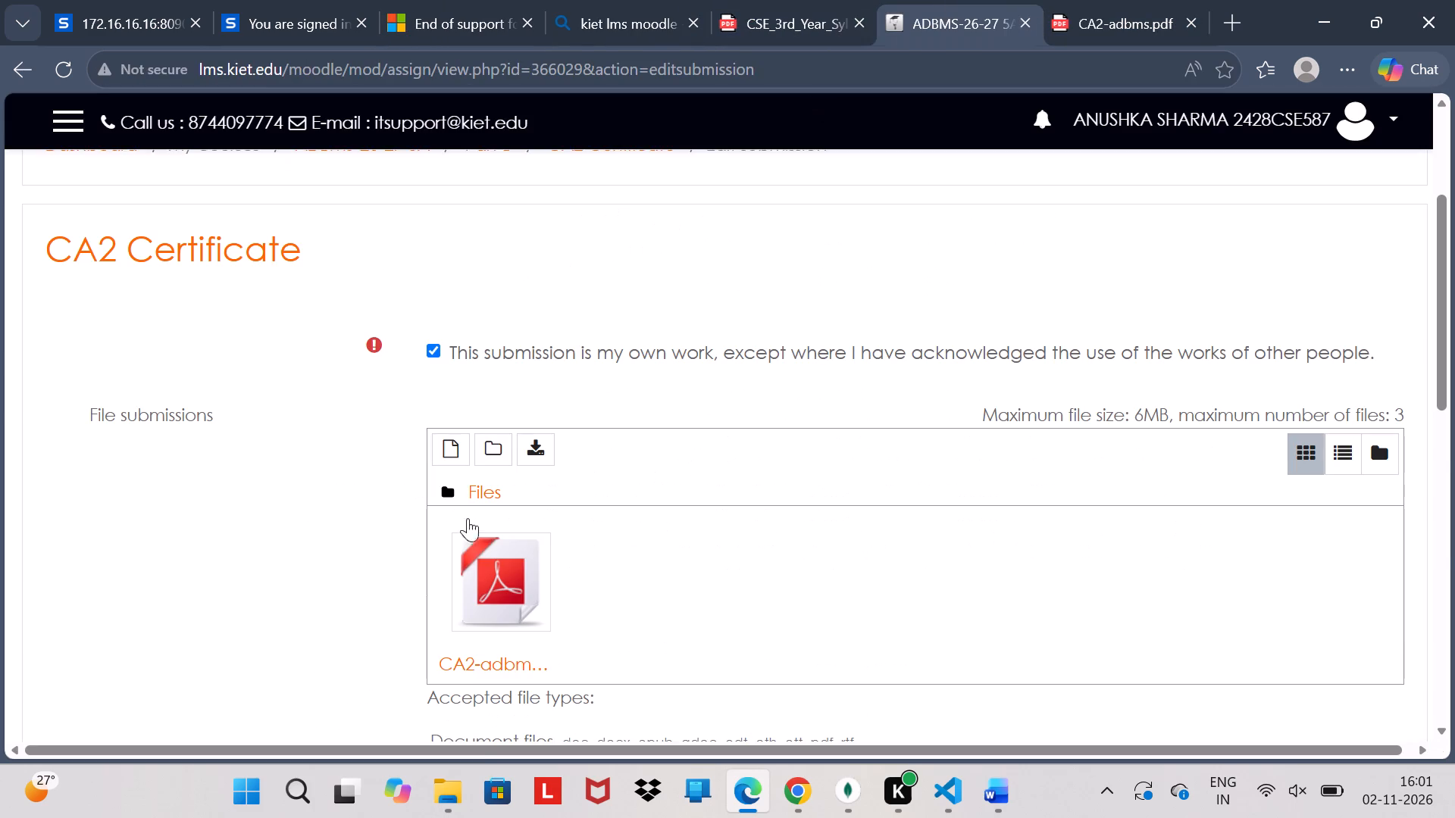
scroll(453, 560, down, 2)
scroll(549, 608, down, 2)
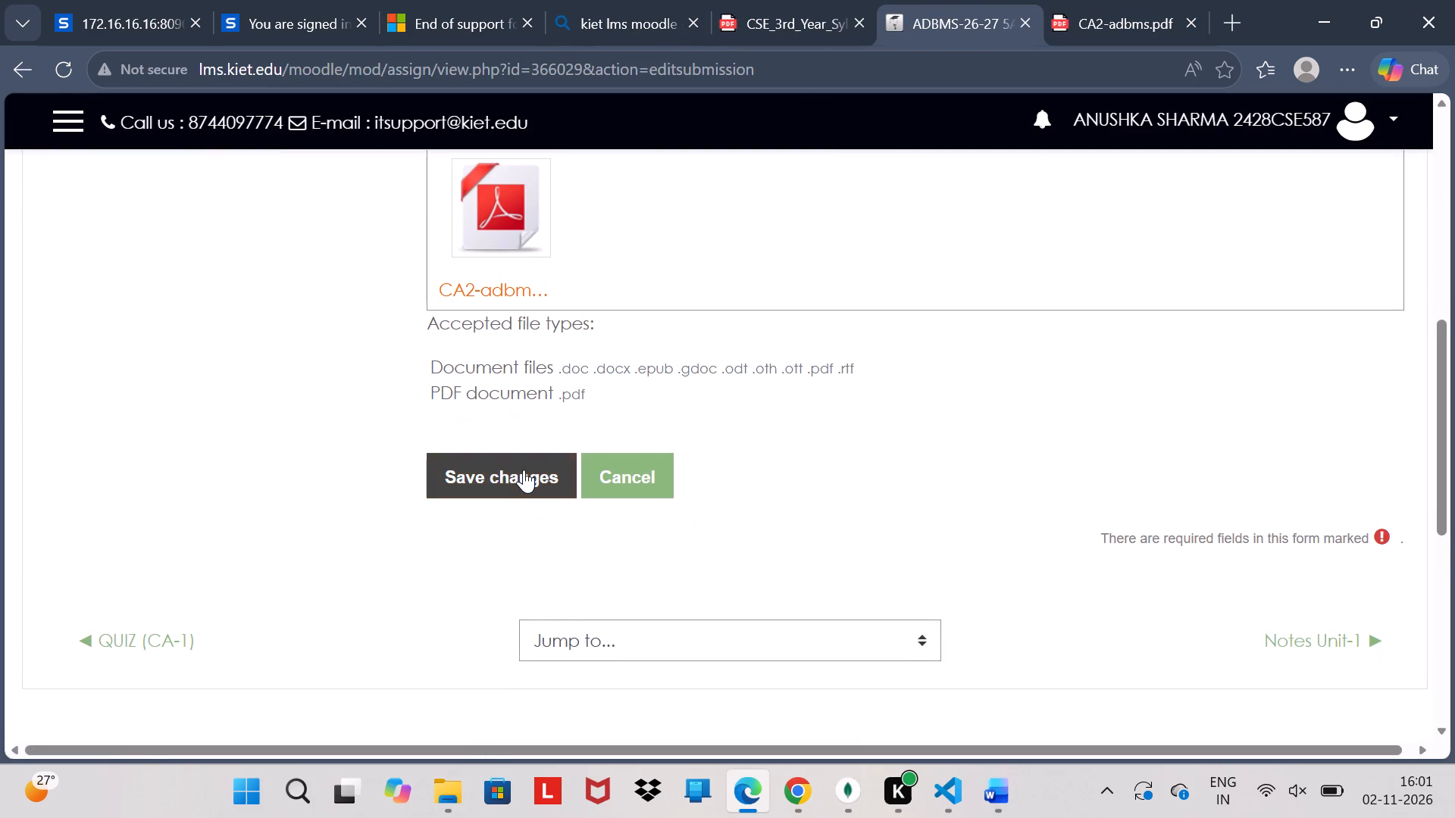
click(524, 470)
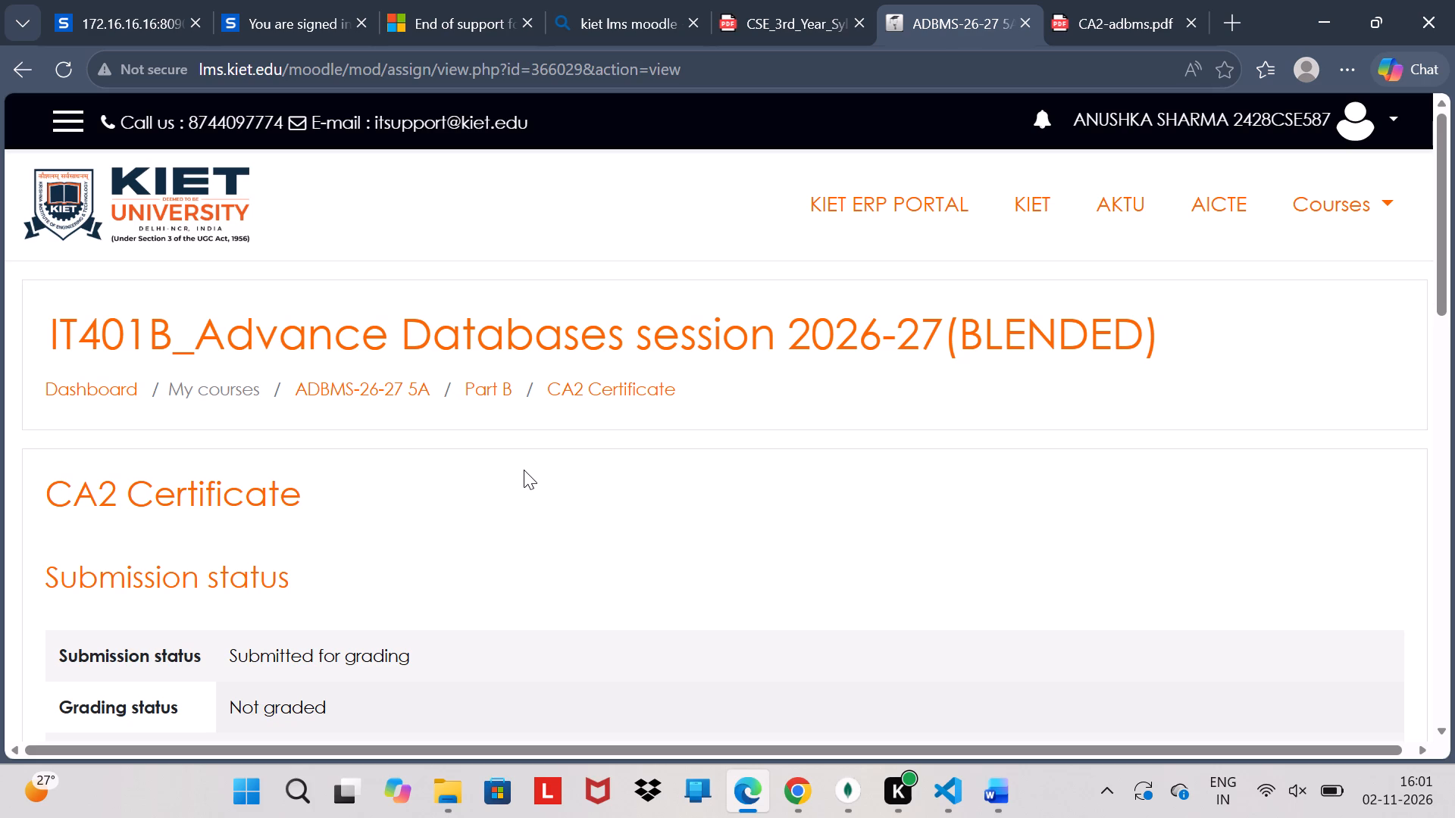
Check the CA2 Certificate submission details, including the attached file, and the completion marks for the course's Part B and Part D activities.
scroll(524, 470, down, 5)
scroll(524, 470, up, 1)
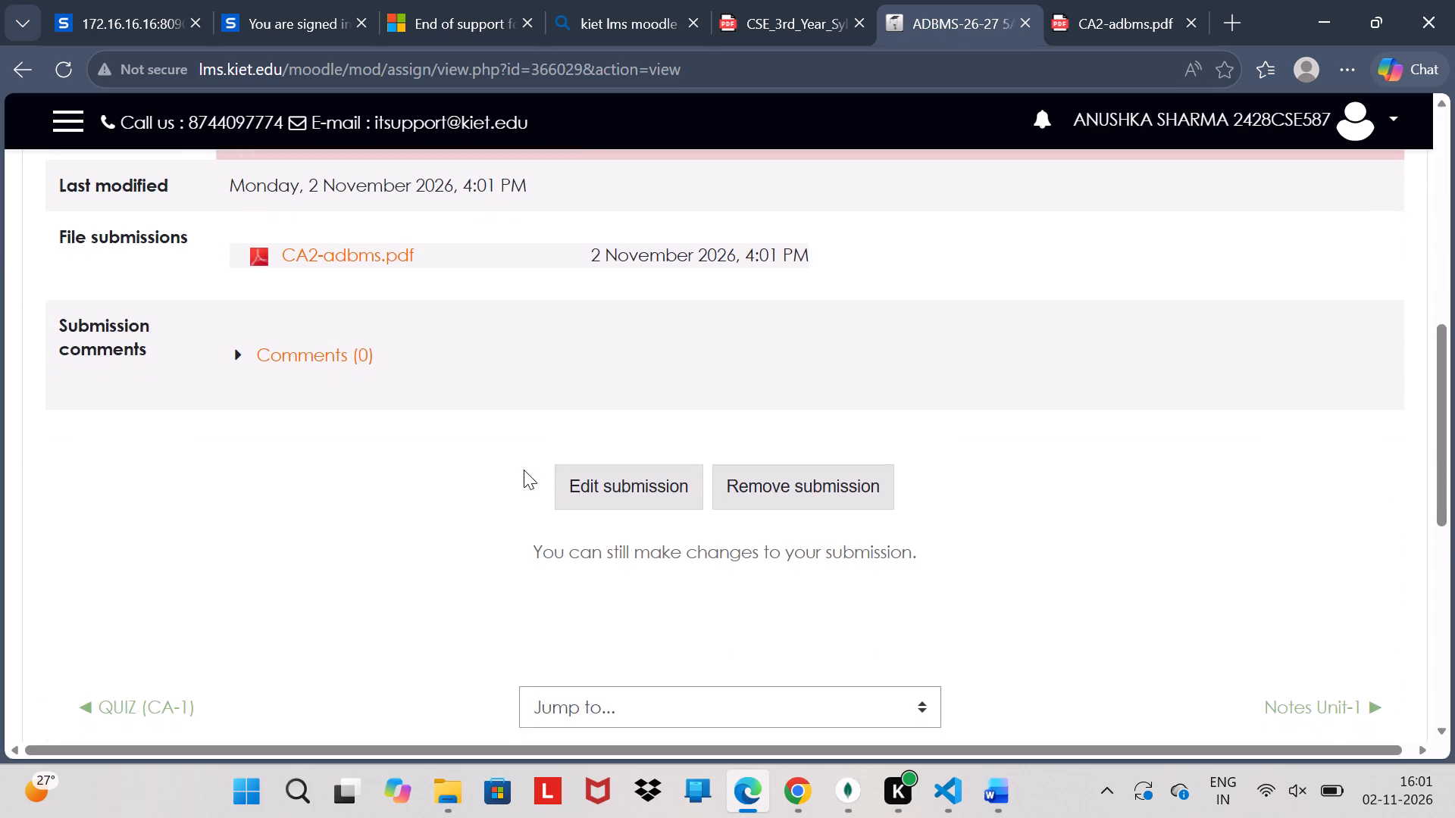
scroll(524, 470, up, 1)
click(493, 395)
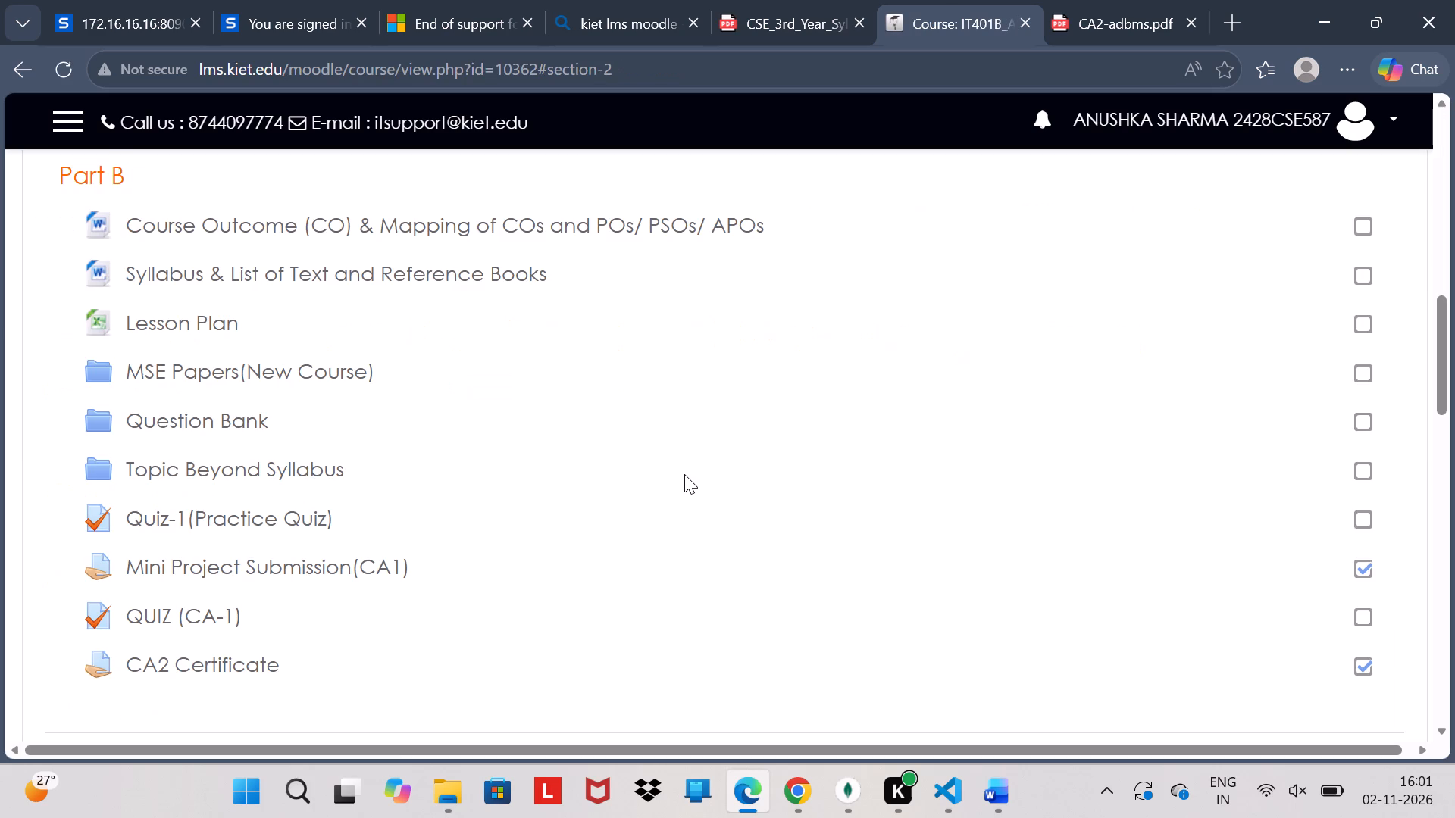
scroll(684, 474, up, 1)
scroll(684, 474, down, 4)
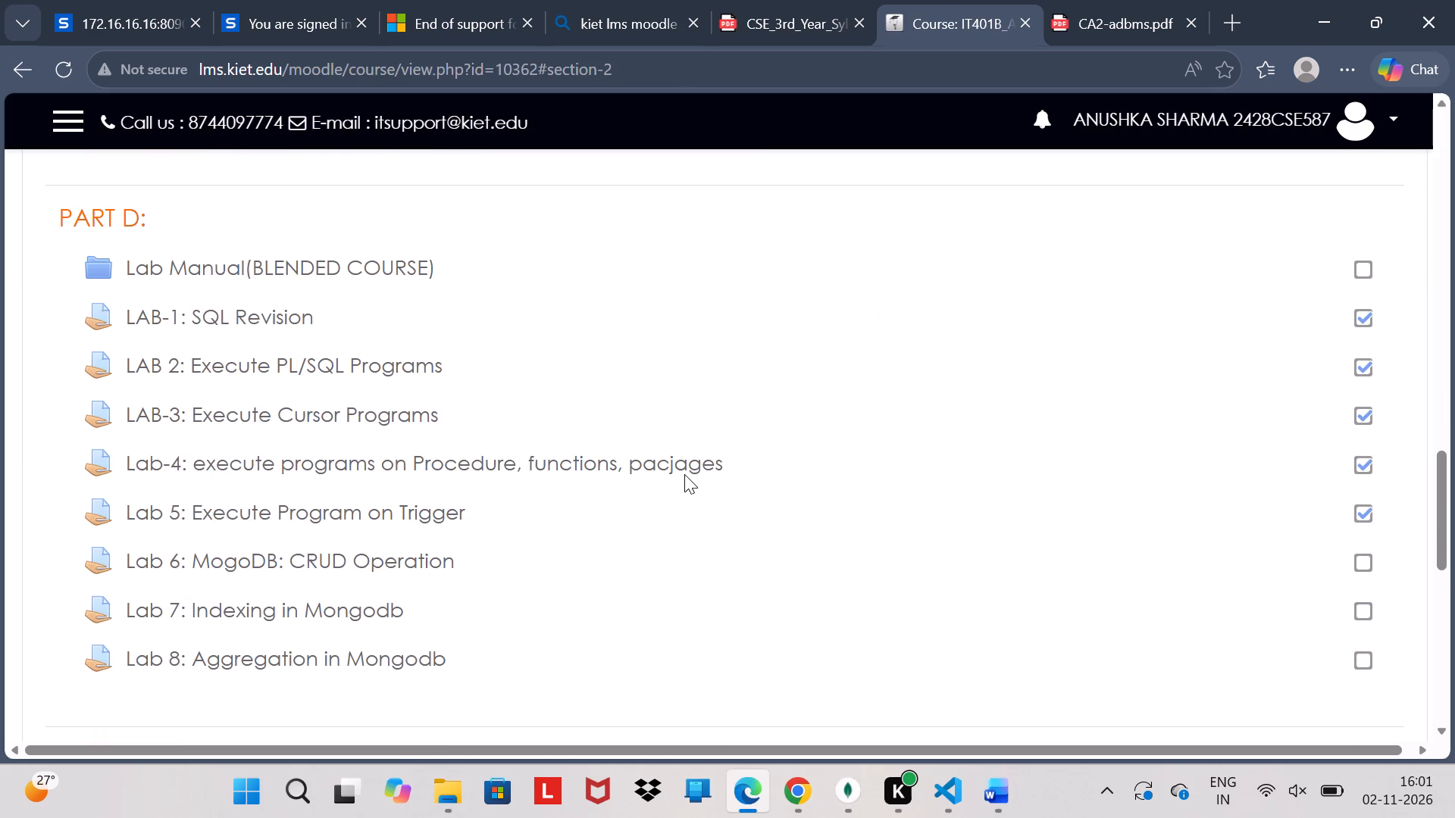
scroll(684, 474, down, 1)
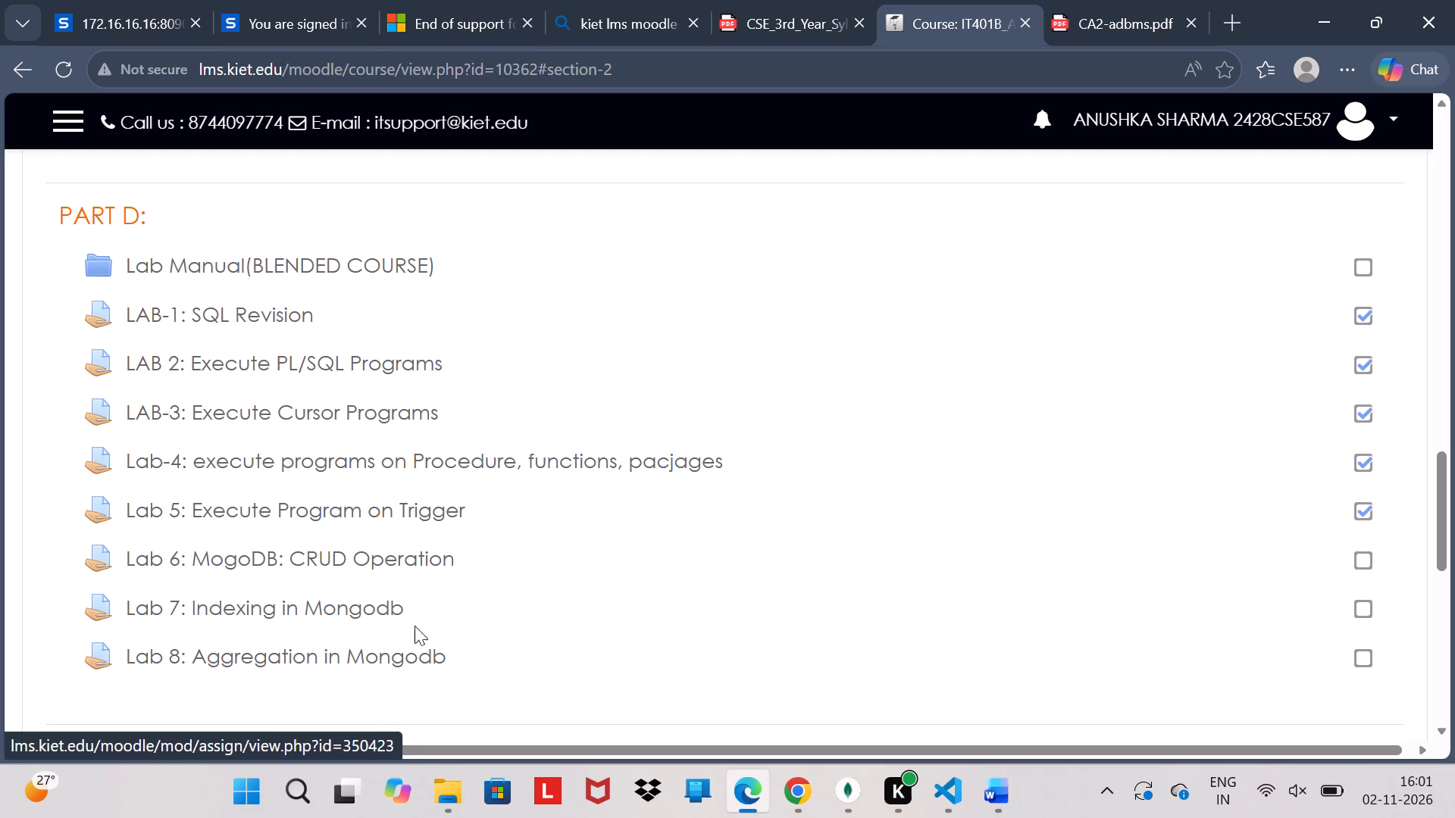
Switch to Word and look through its list of recent documents.
click(447, 811)
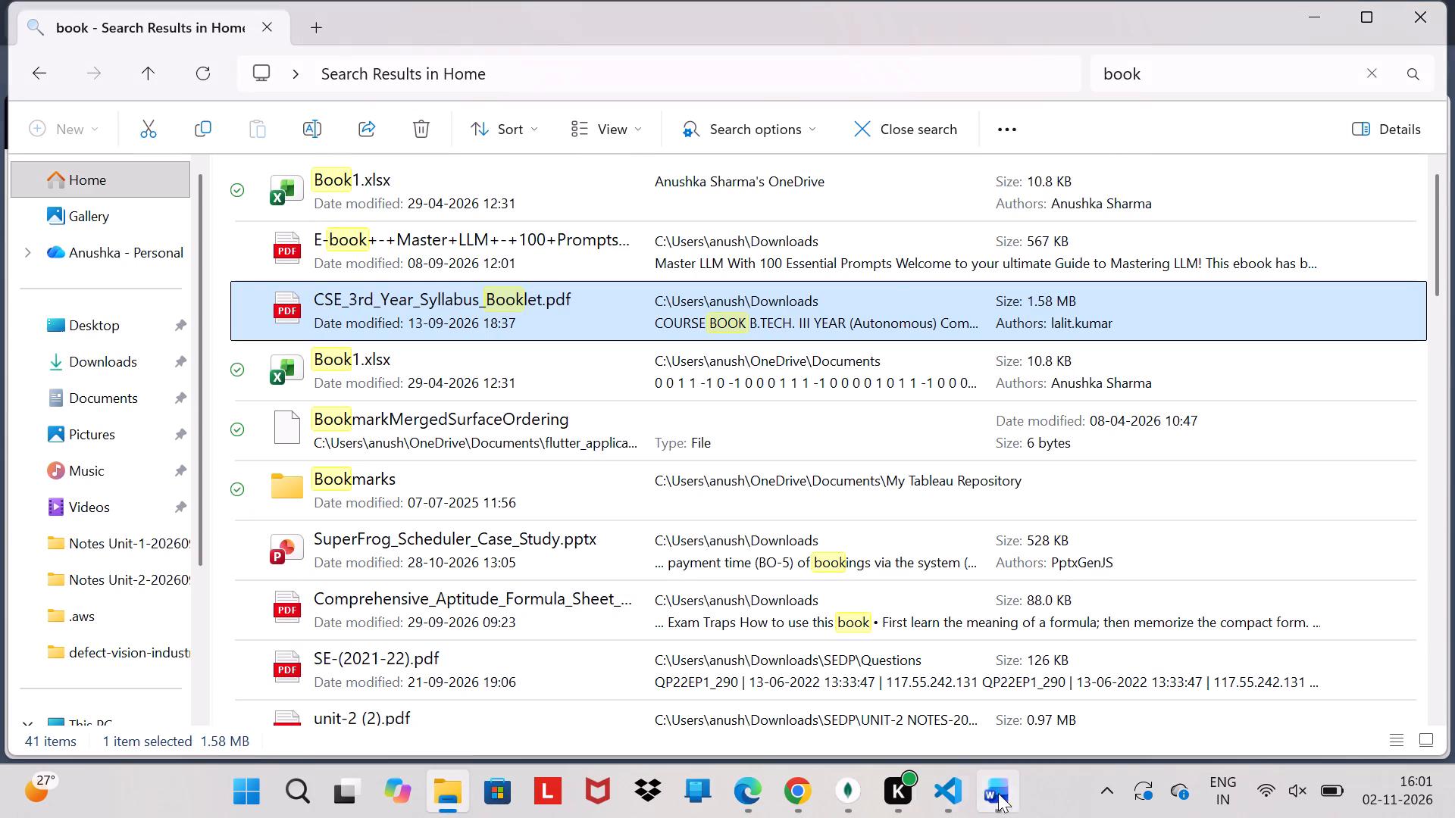
click(1009, 797)
click(16, 79)
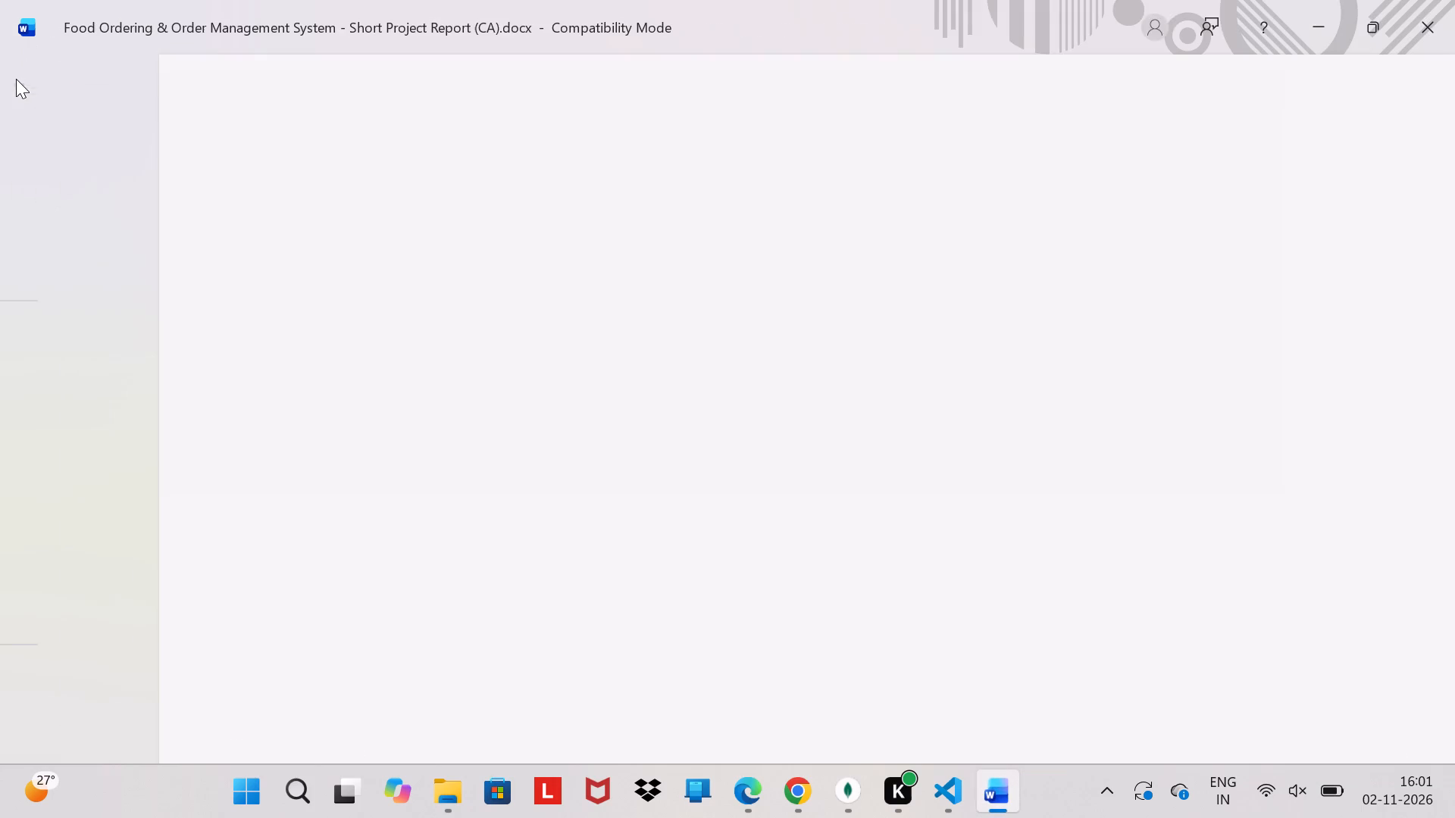
scroll(430, 651, down, 4)
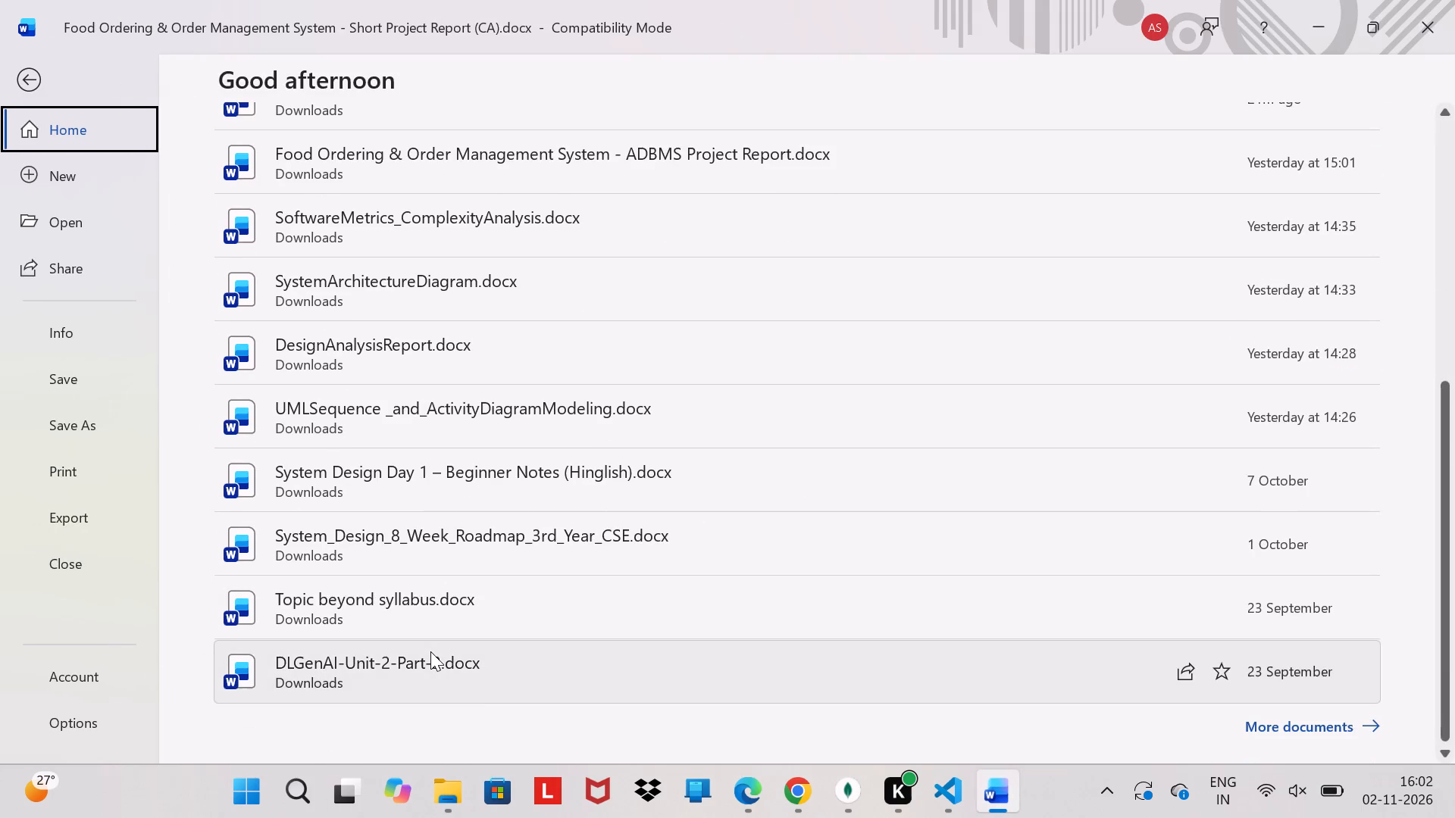
scroll(430, 651, down, 1)
scroll(655, 559, down, 1)
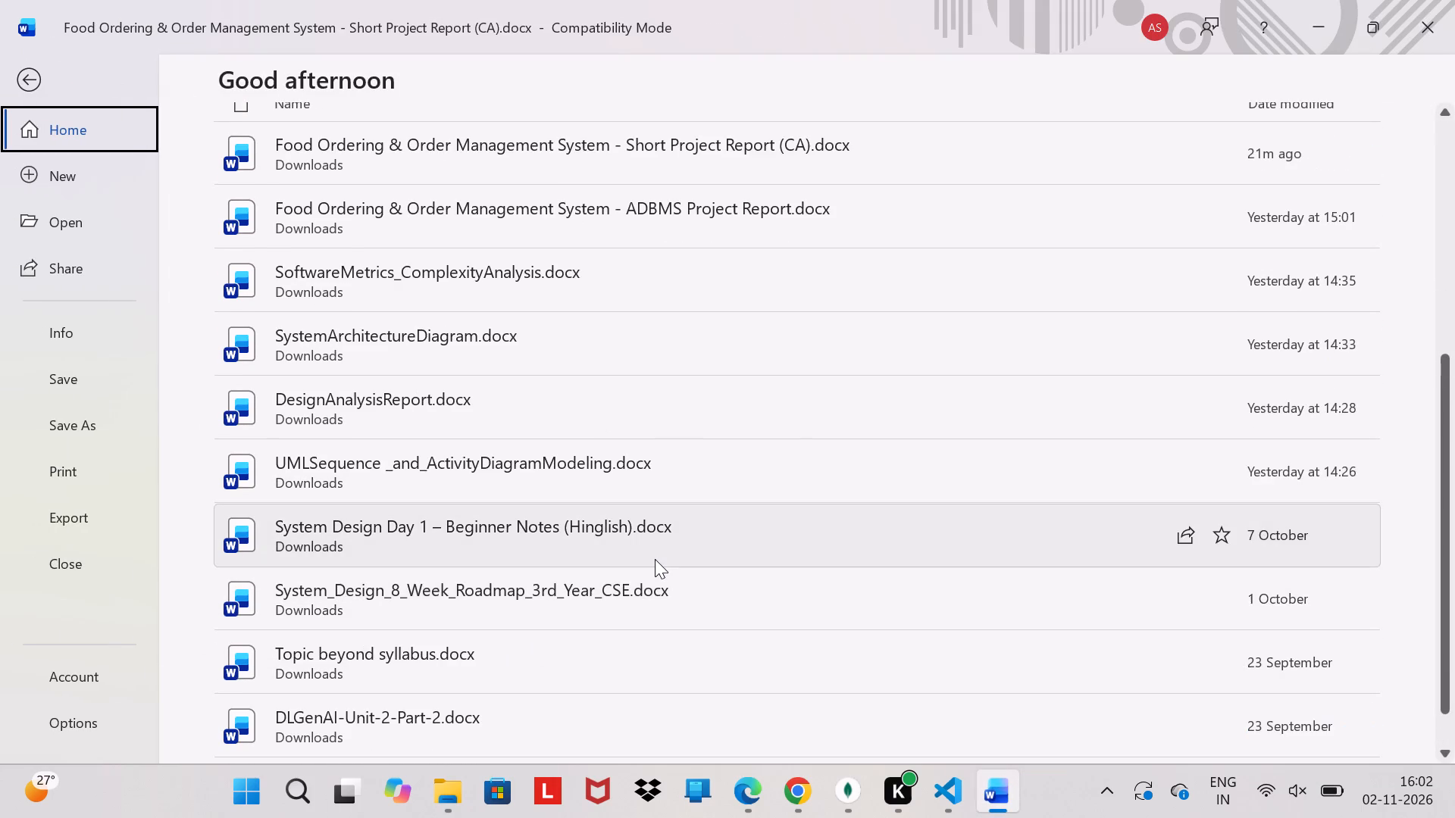
scroll(655, 559, down, 3)
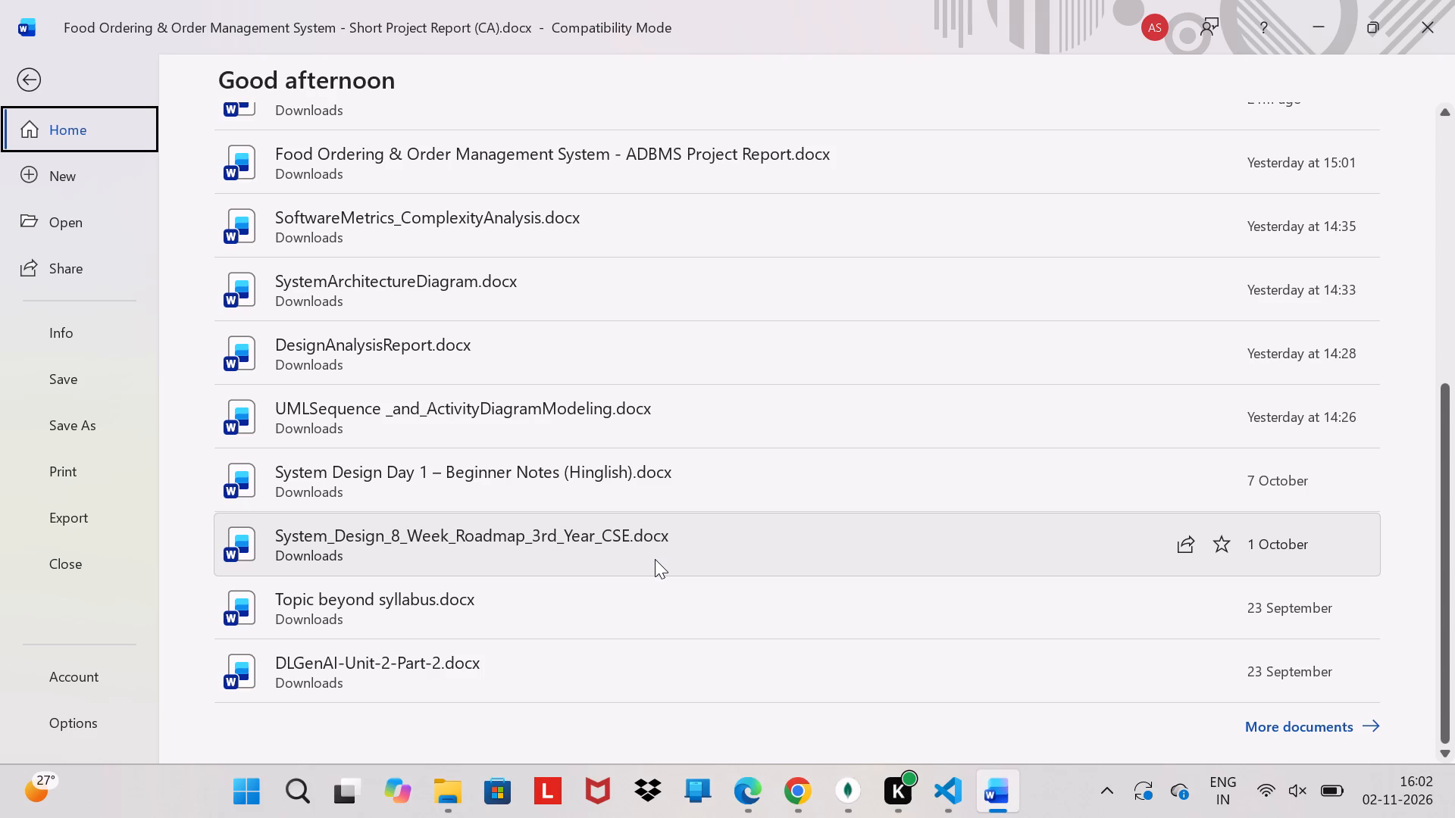
scroll(655, 559, up, 11)
Close the Food Ordering short project report in Word without saving changes, and close the File Explorer search window.
click(1454, 27)
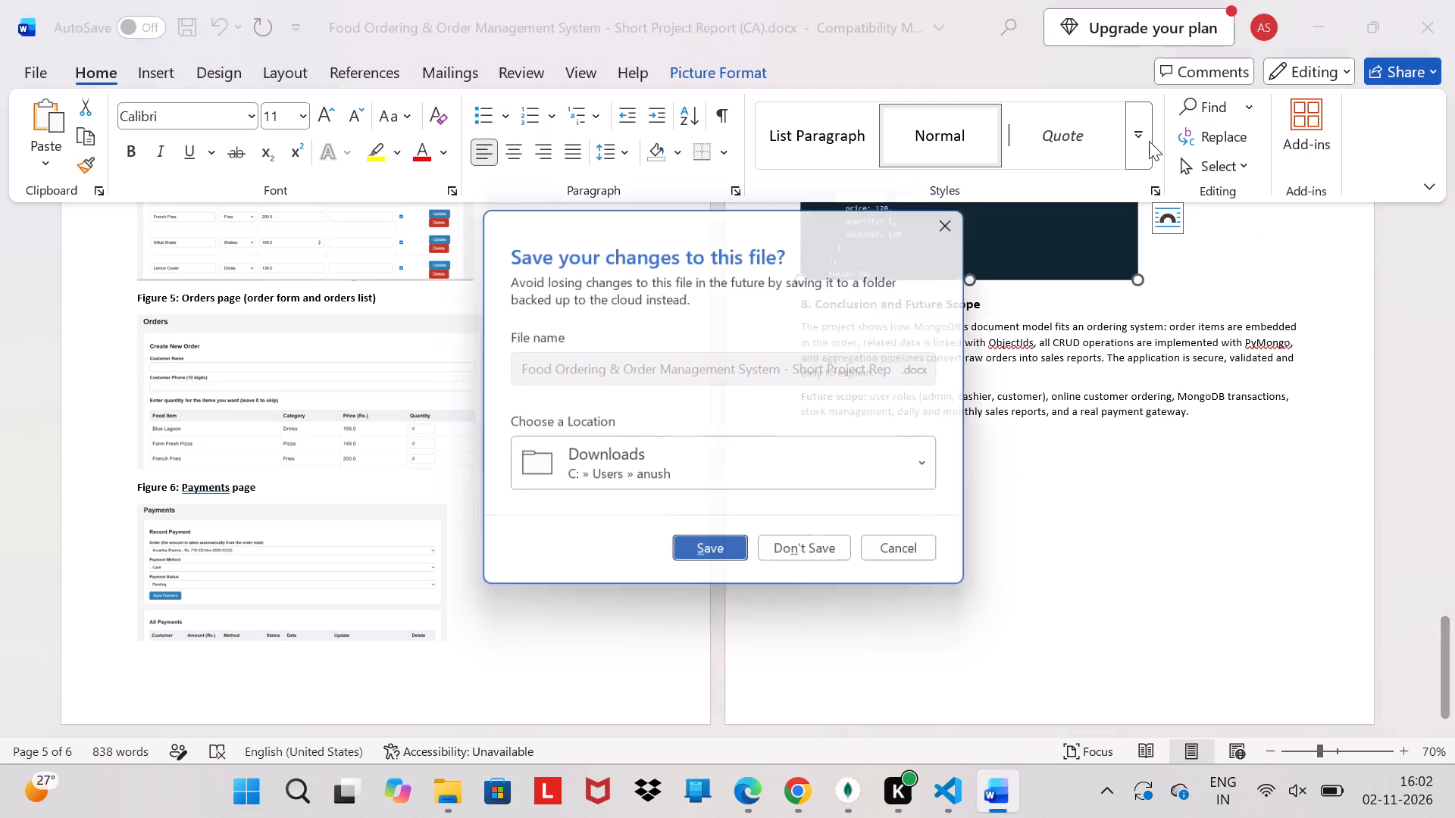
click(810, 560)
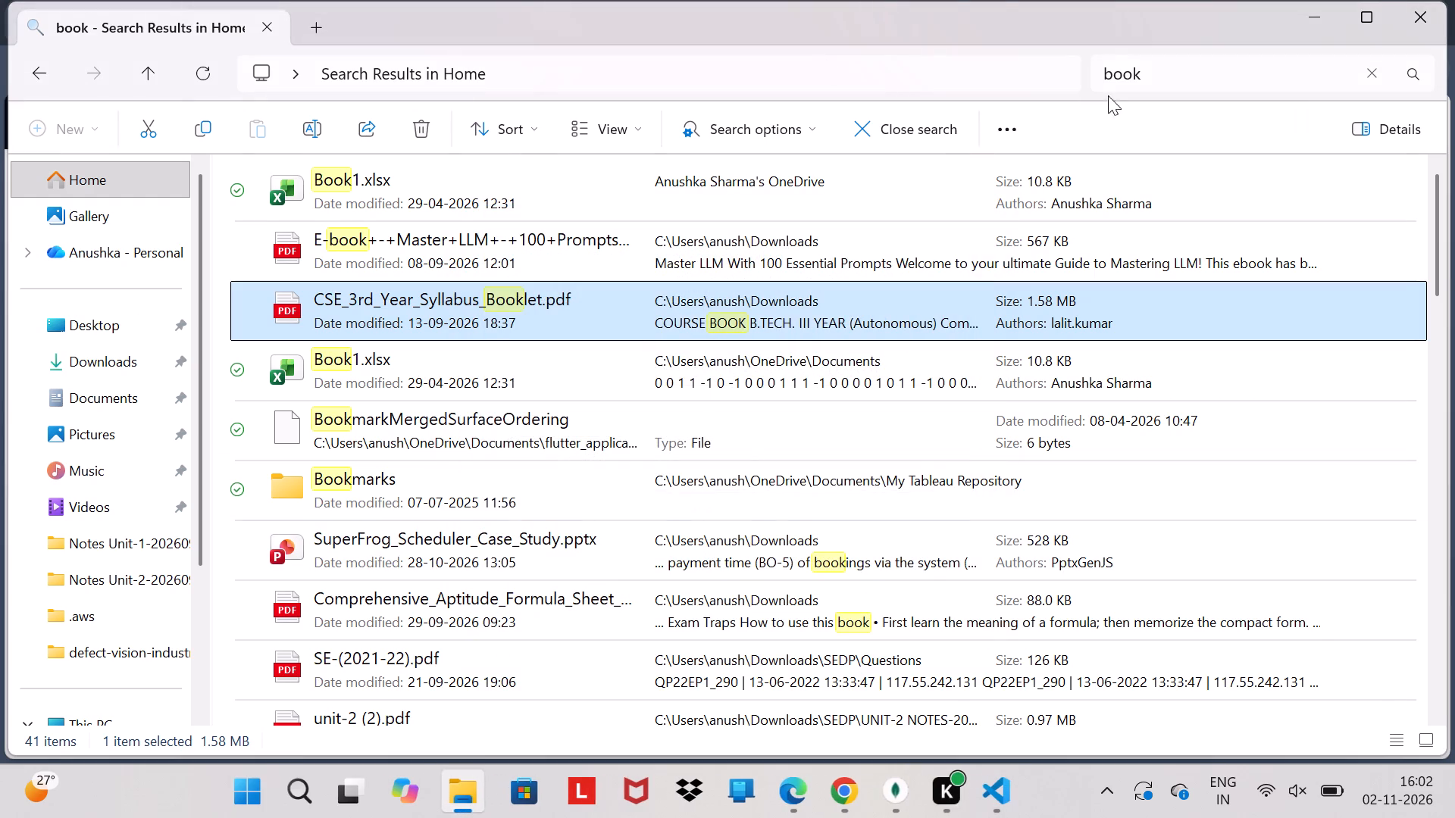
click(1415, 20)
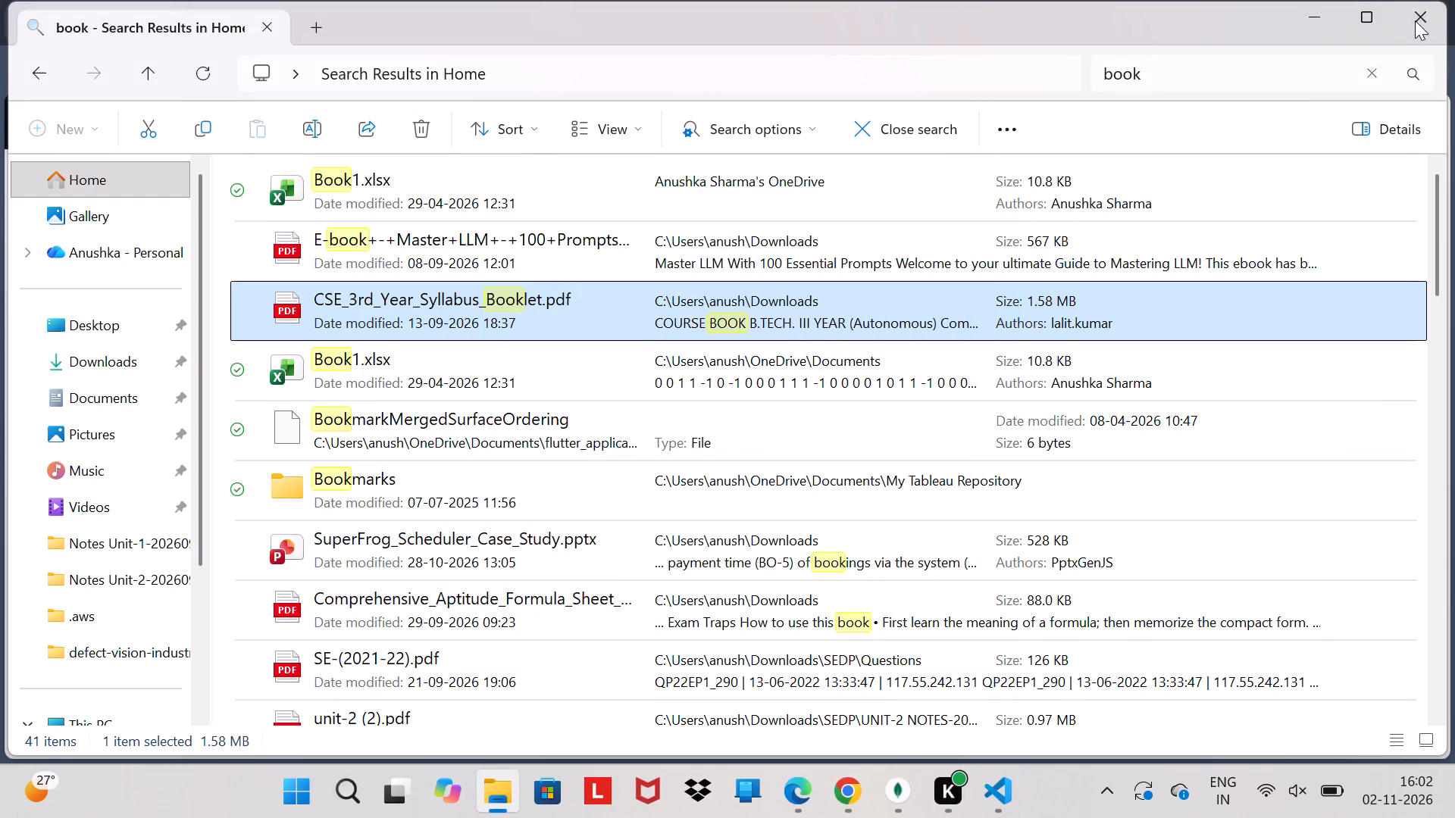
Close the "End of support" page in the browser, keeping the Advance Databases course page open.
scroll(589, 648, down, 4)
scroll(589, 648, up, 5)
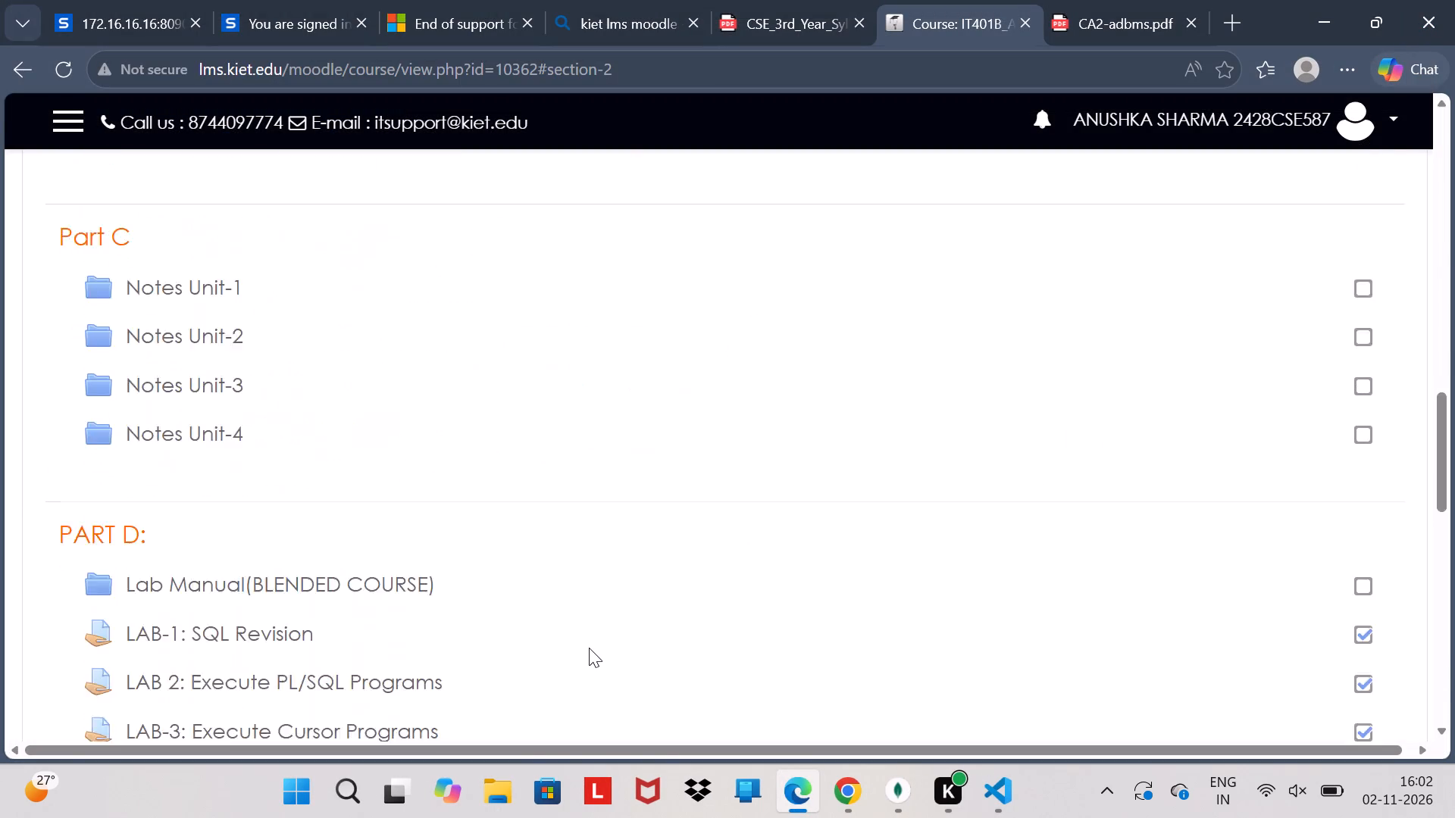
scroll(589, 648, up, 6)
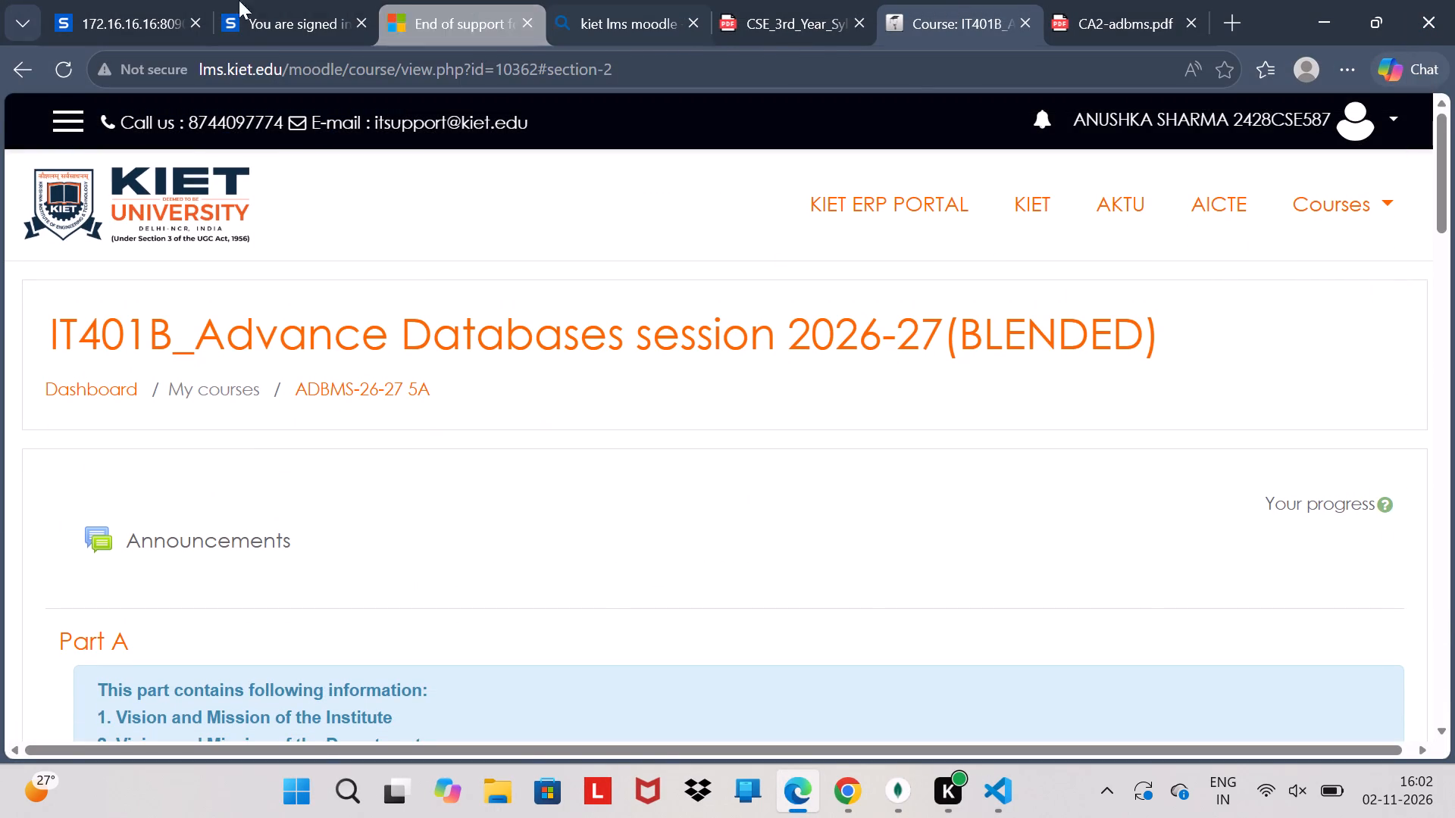
click(528, 23)
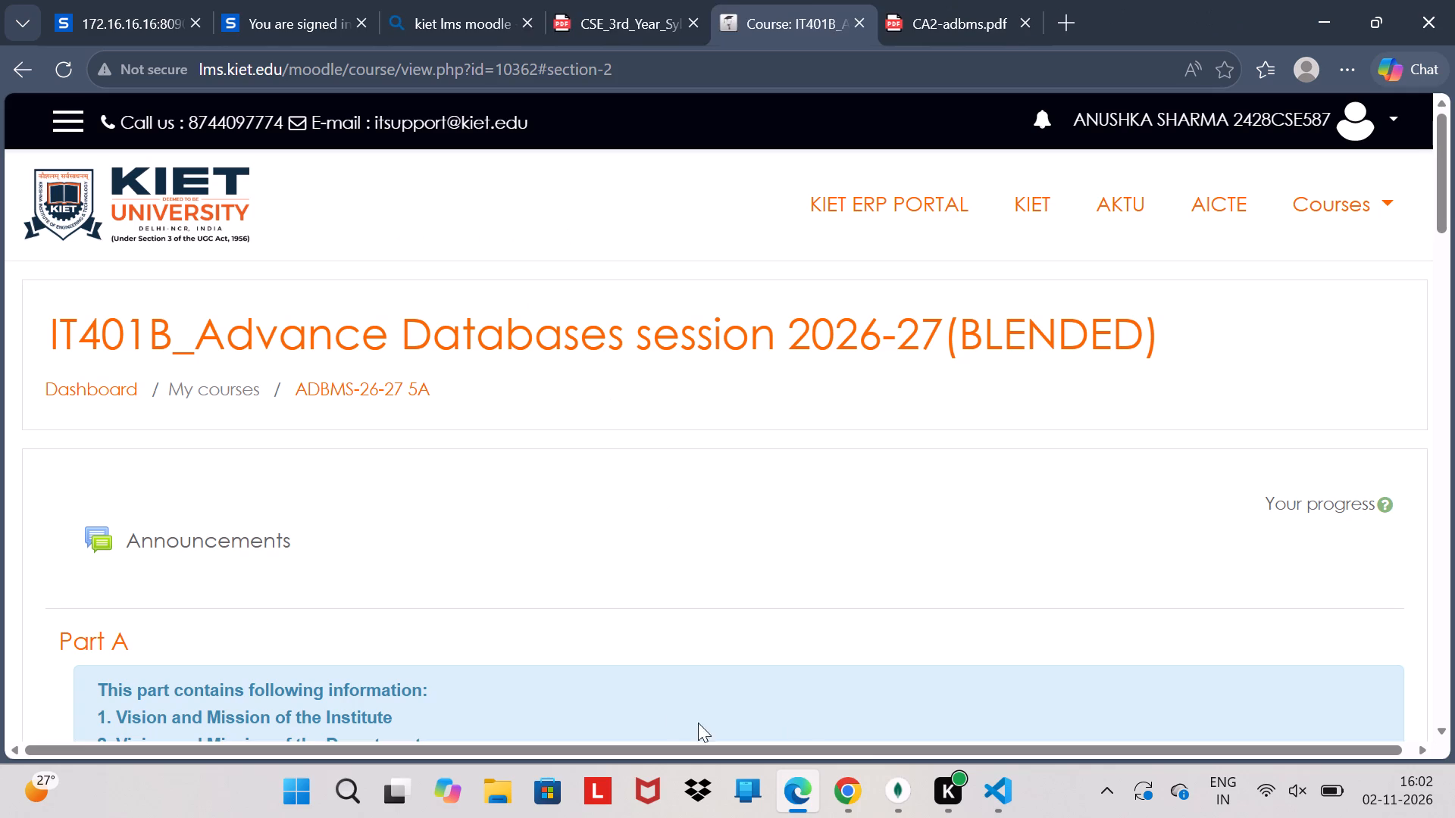